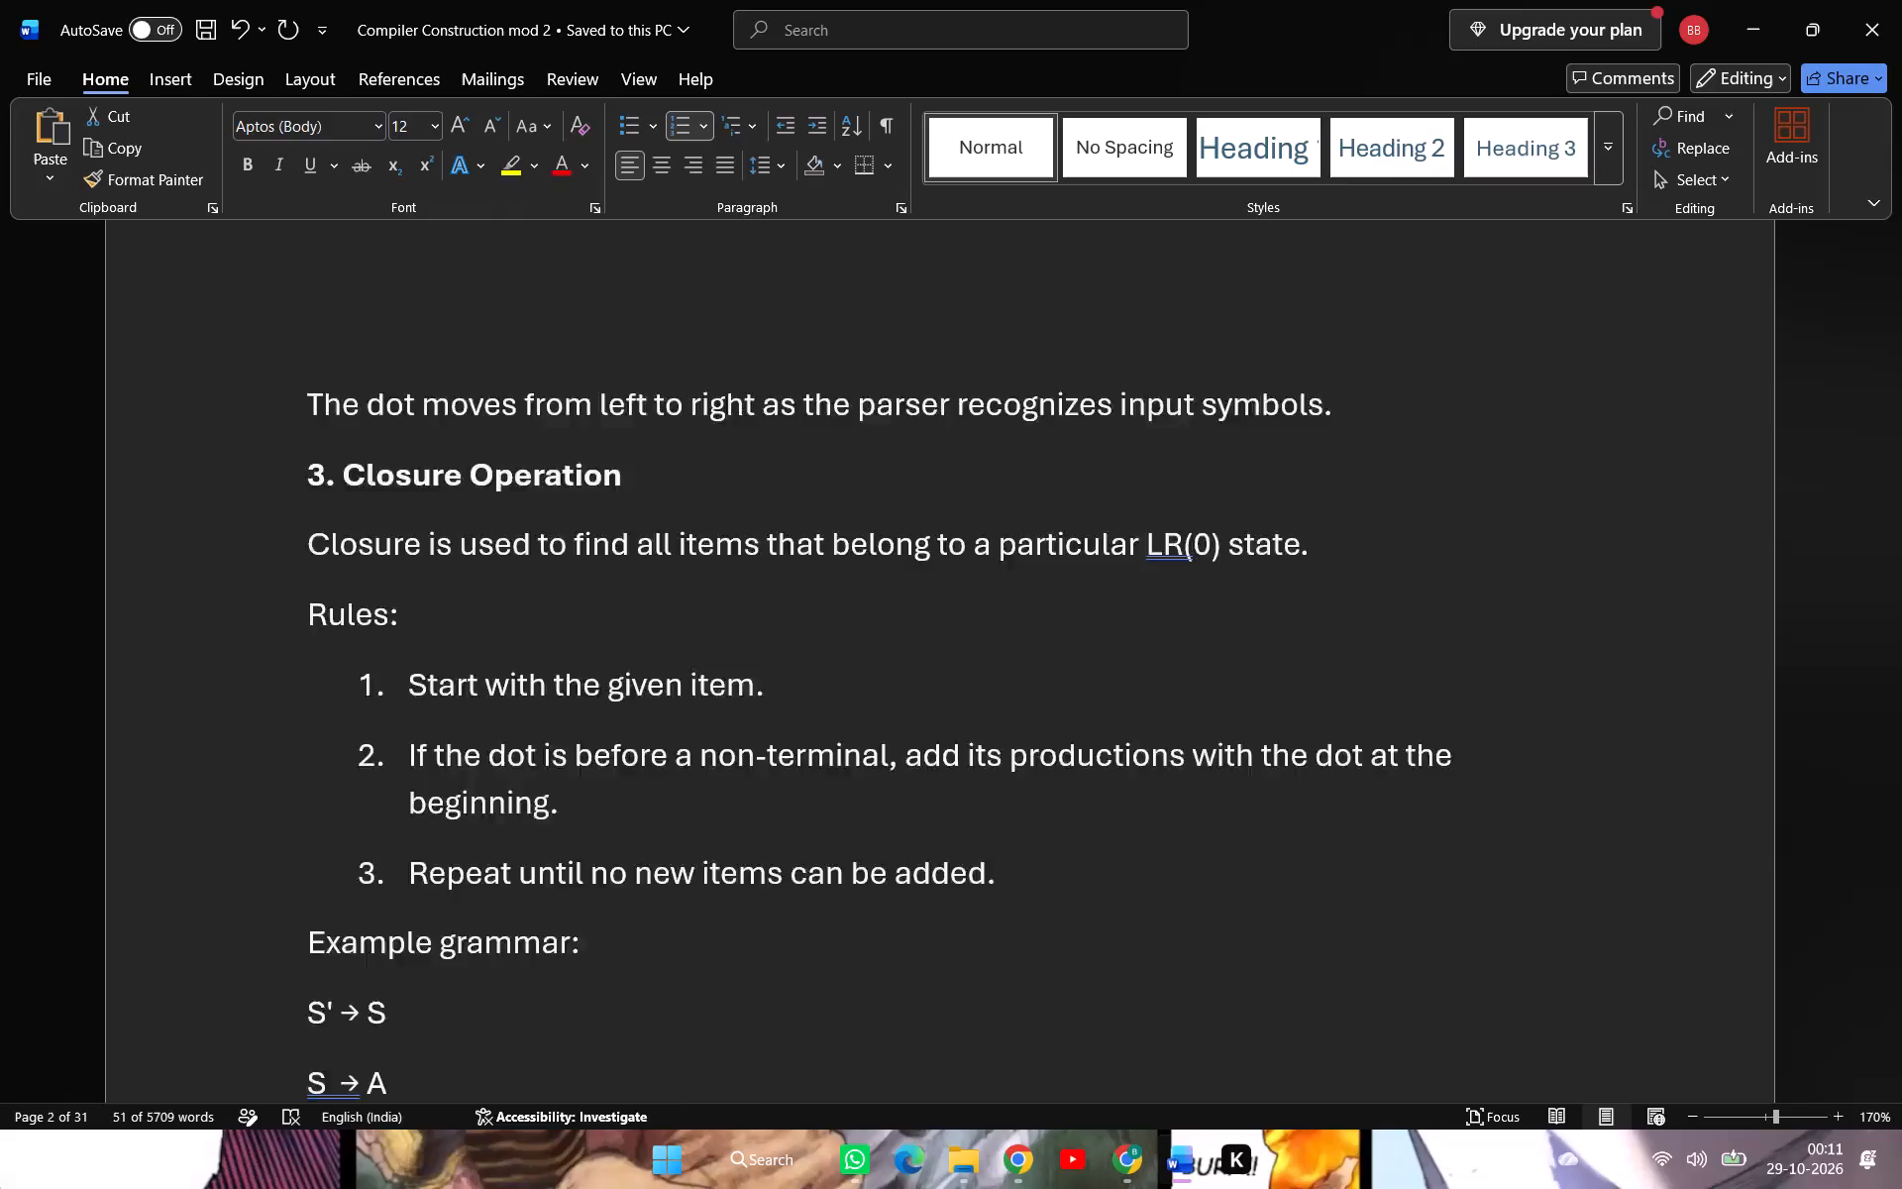
Review the document's CLOSURE and GOTO function explanations and the start of the question 15 answer on LR Parsing.
scroll(888, 584, "up", 6)
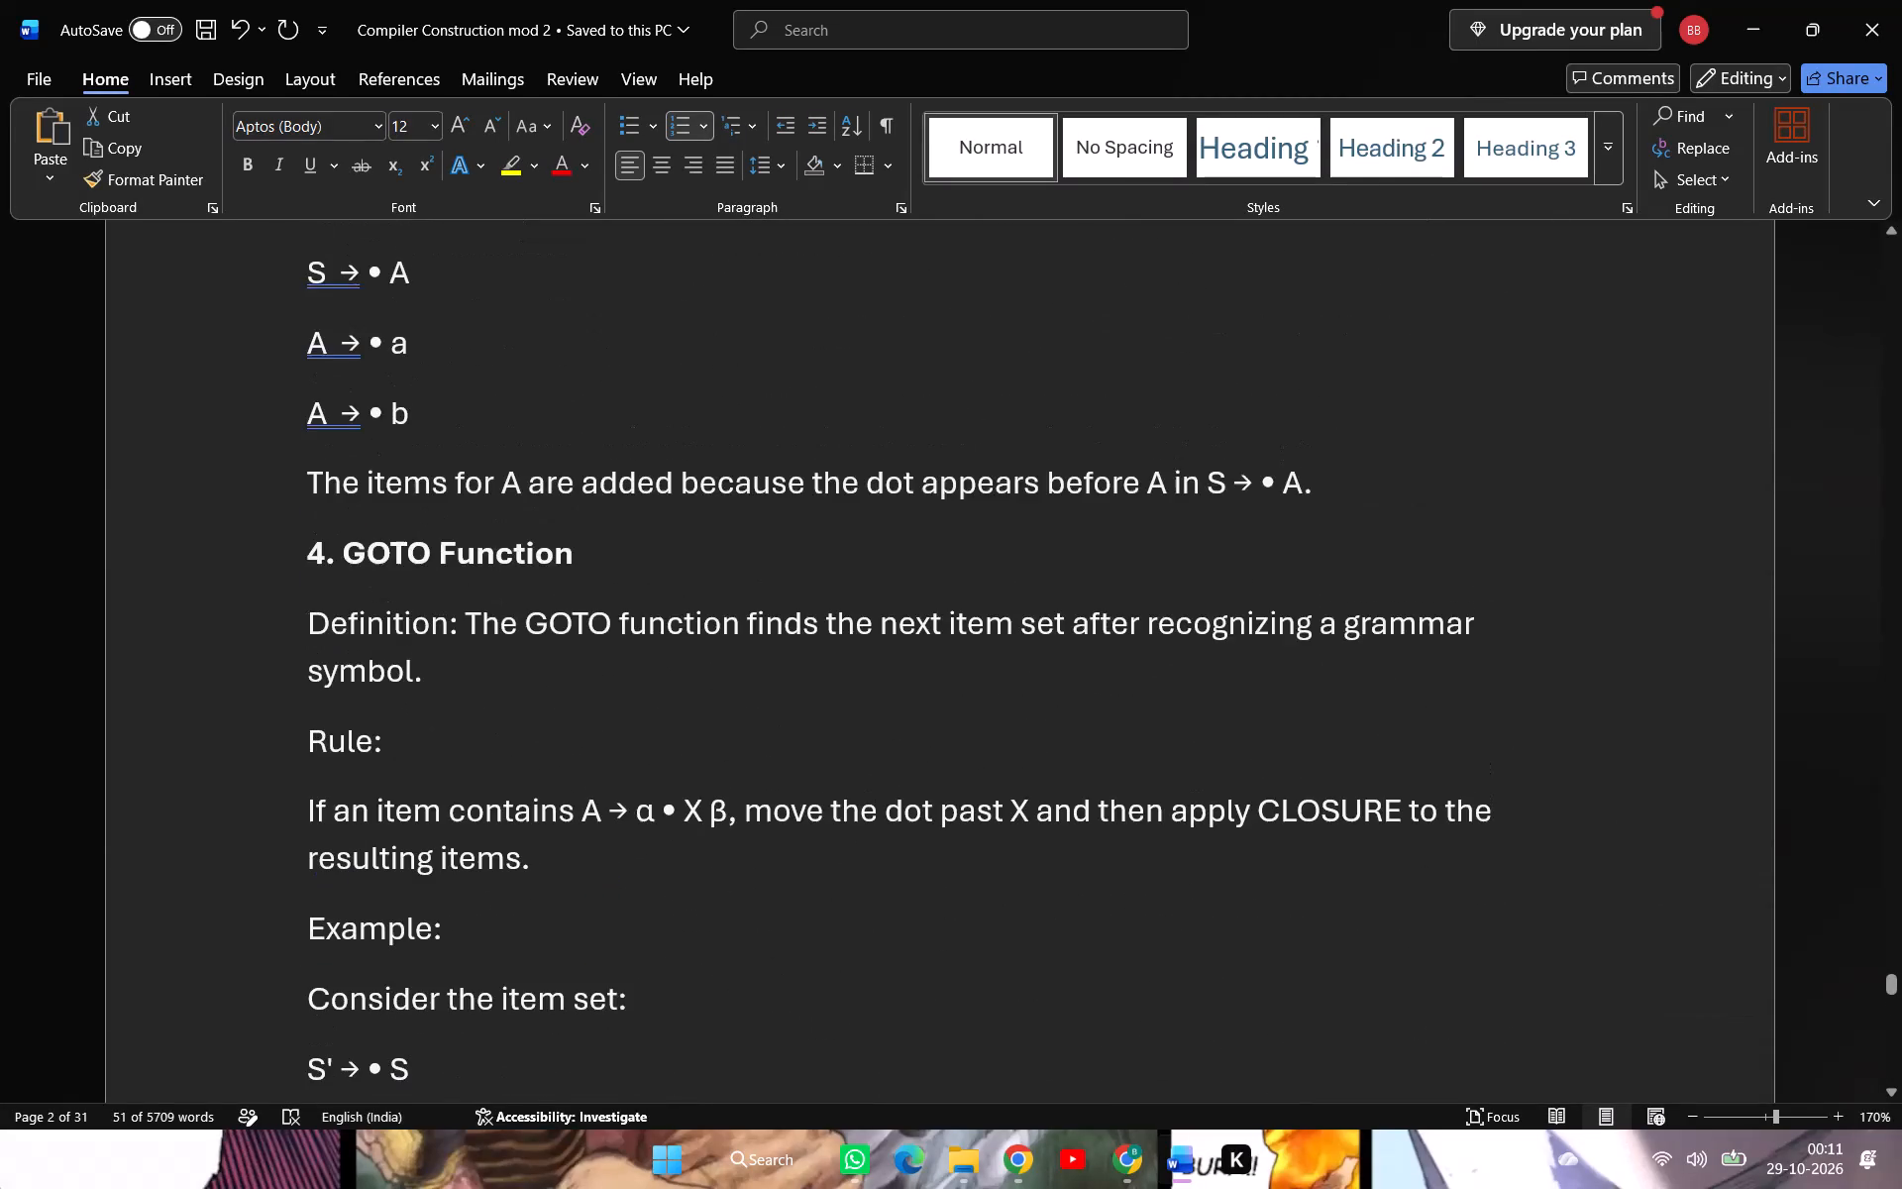
scroll(888, 584, "up", 4)
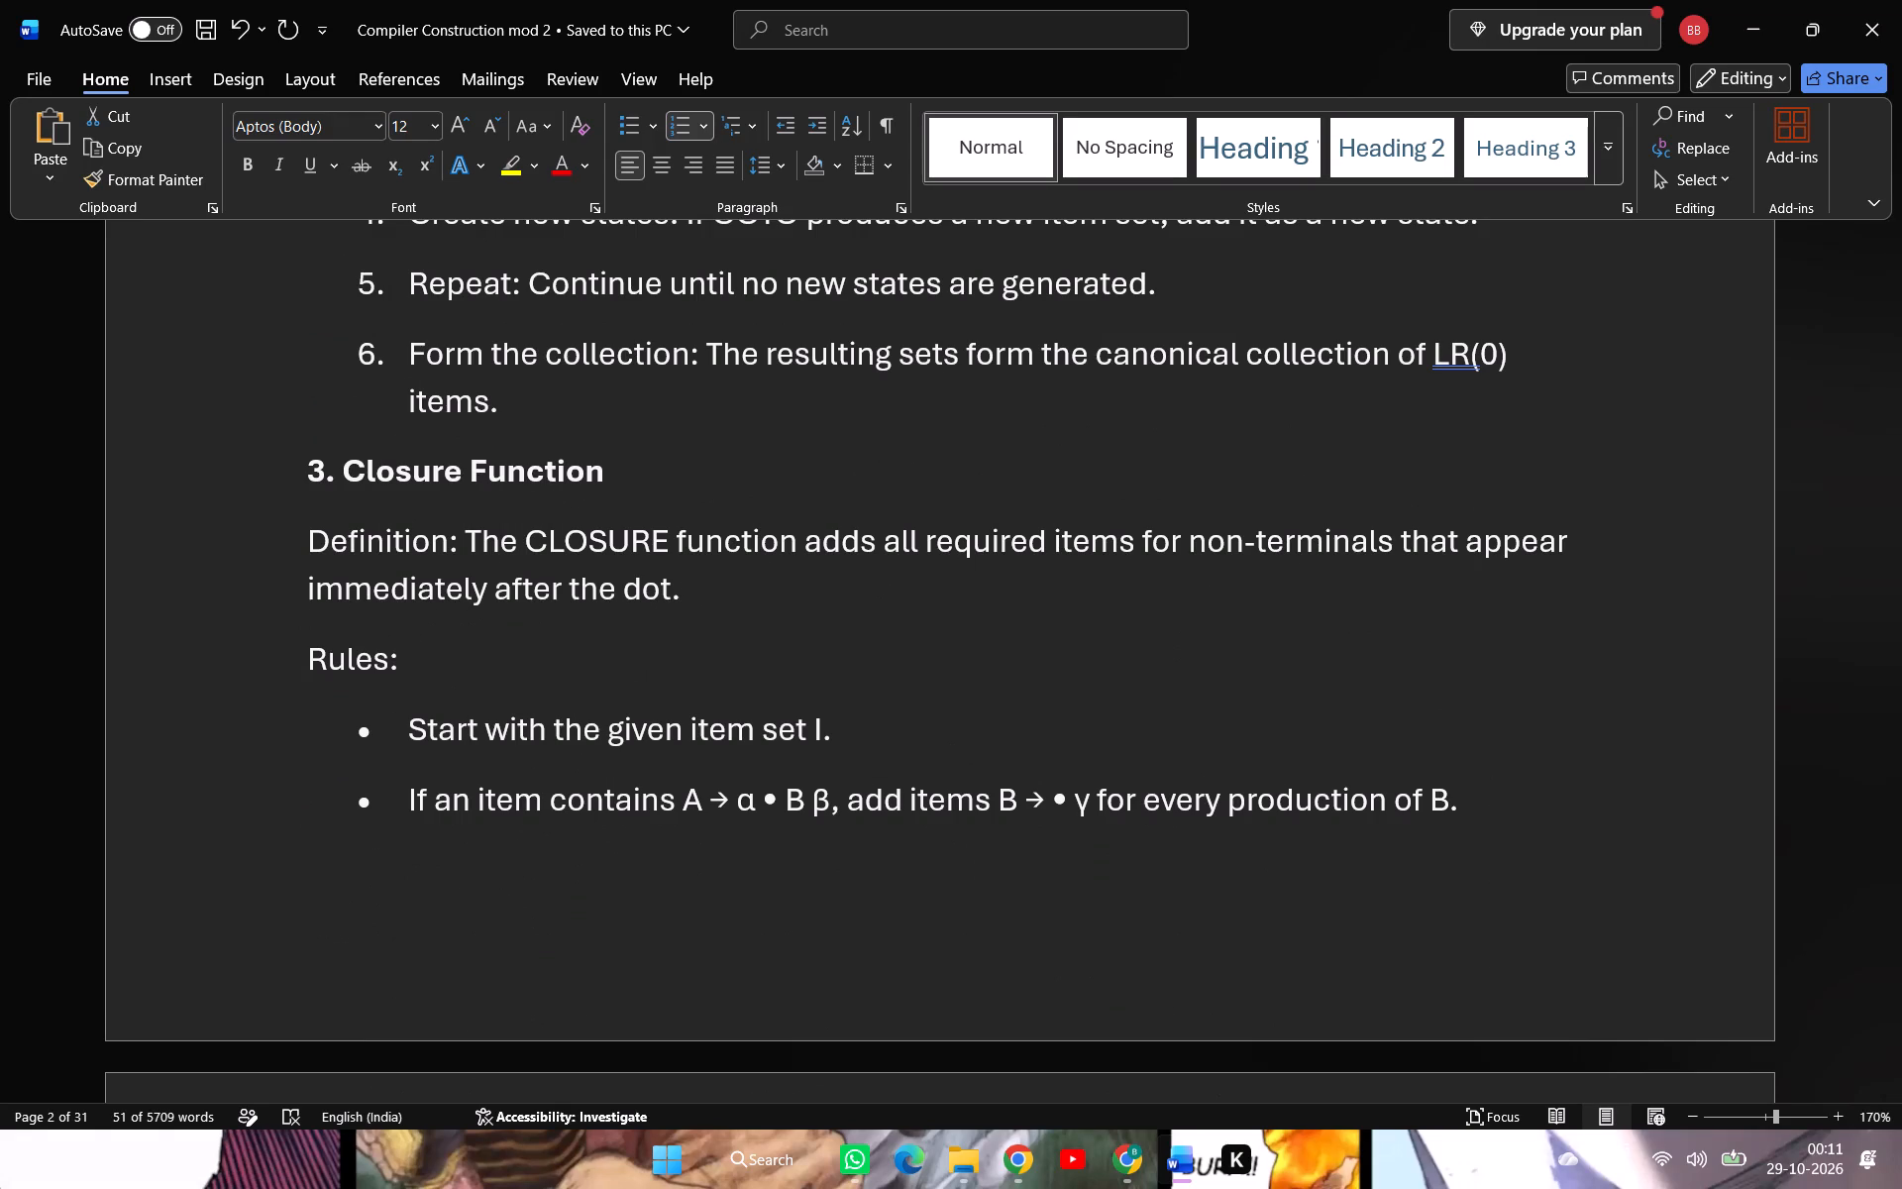
scroll(888, 584, "down", 2)
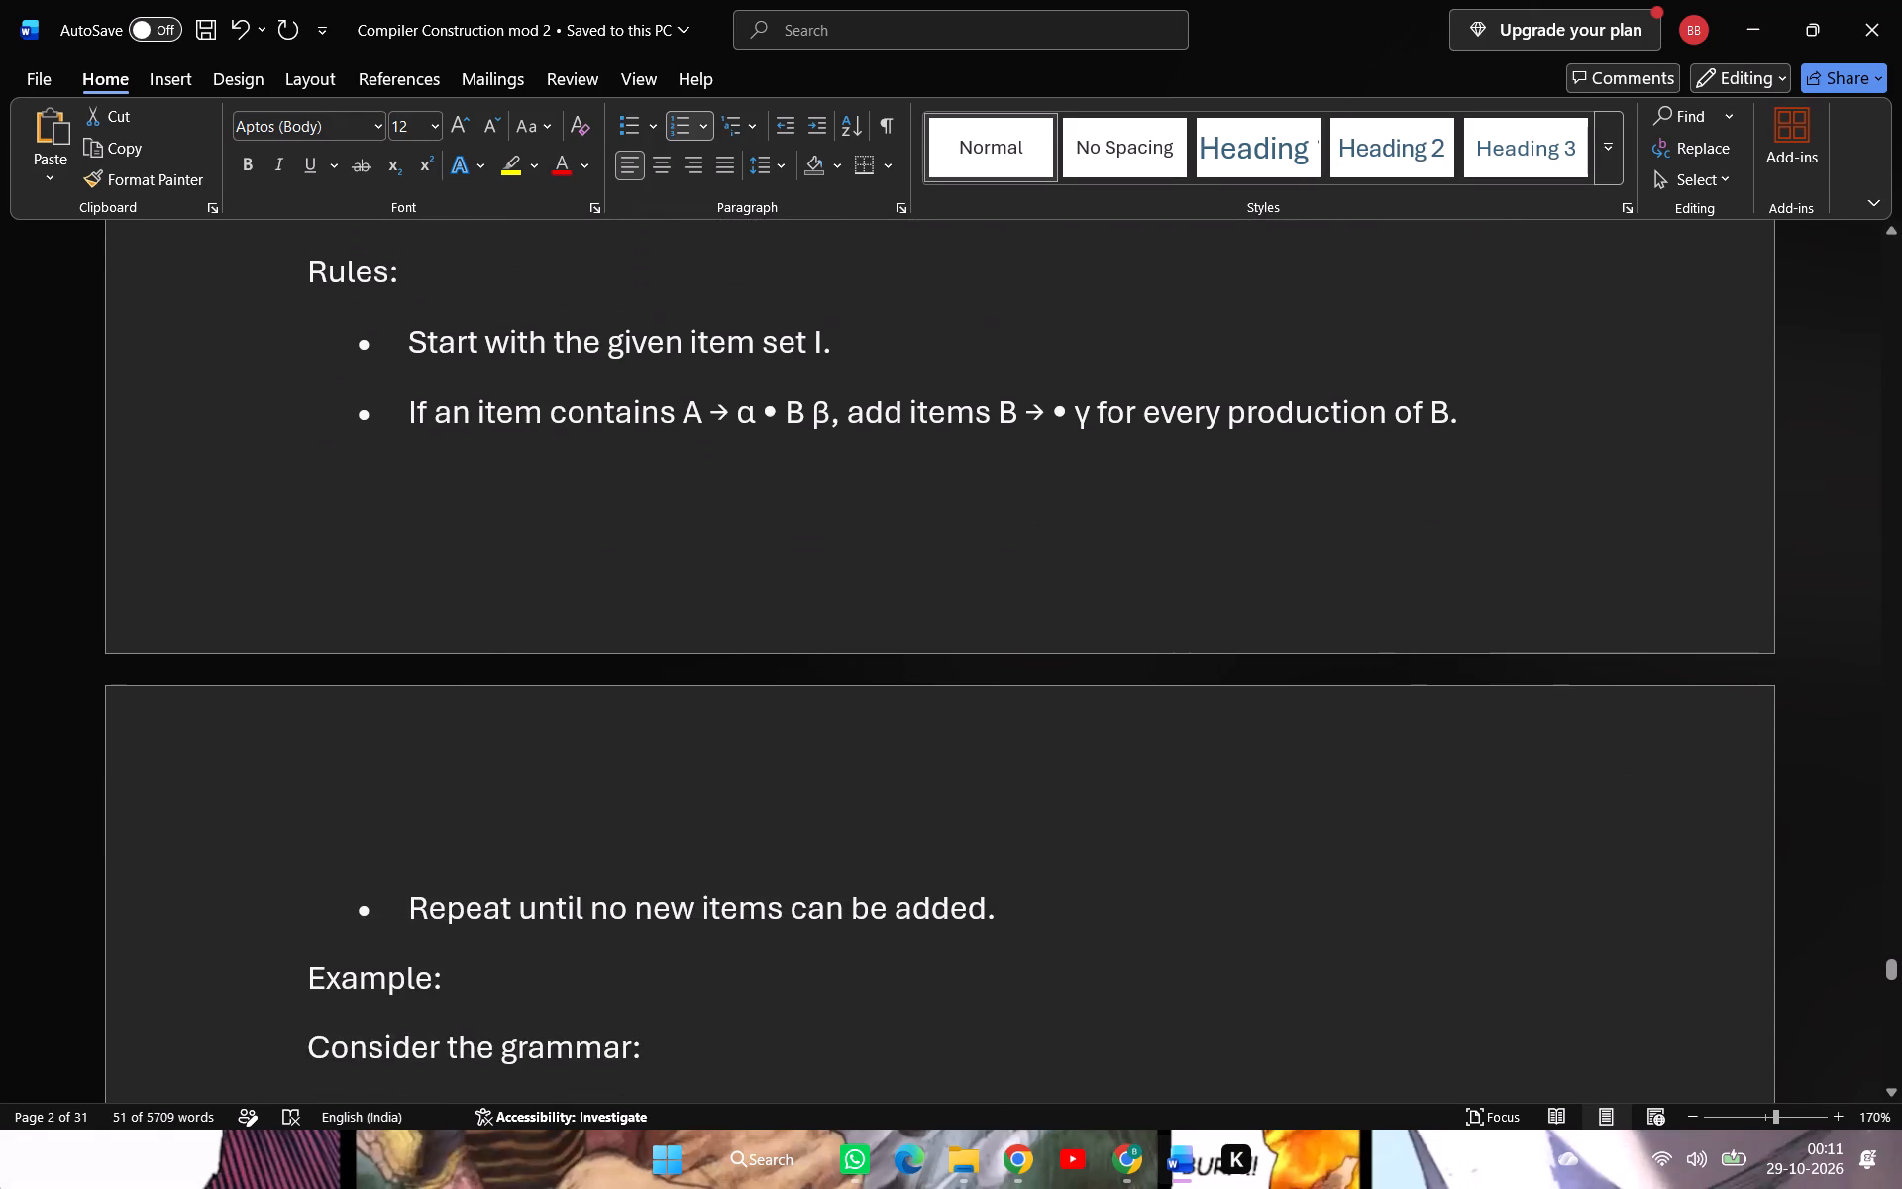
scroll(888, 584, "down", 4)
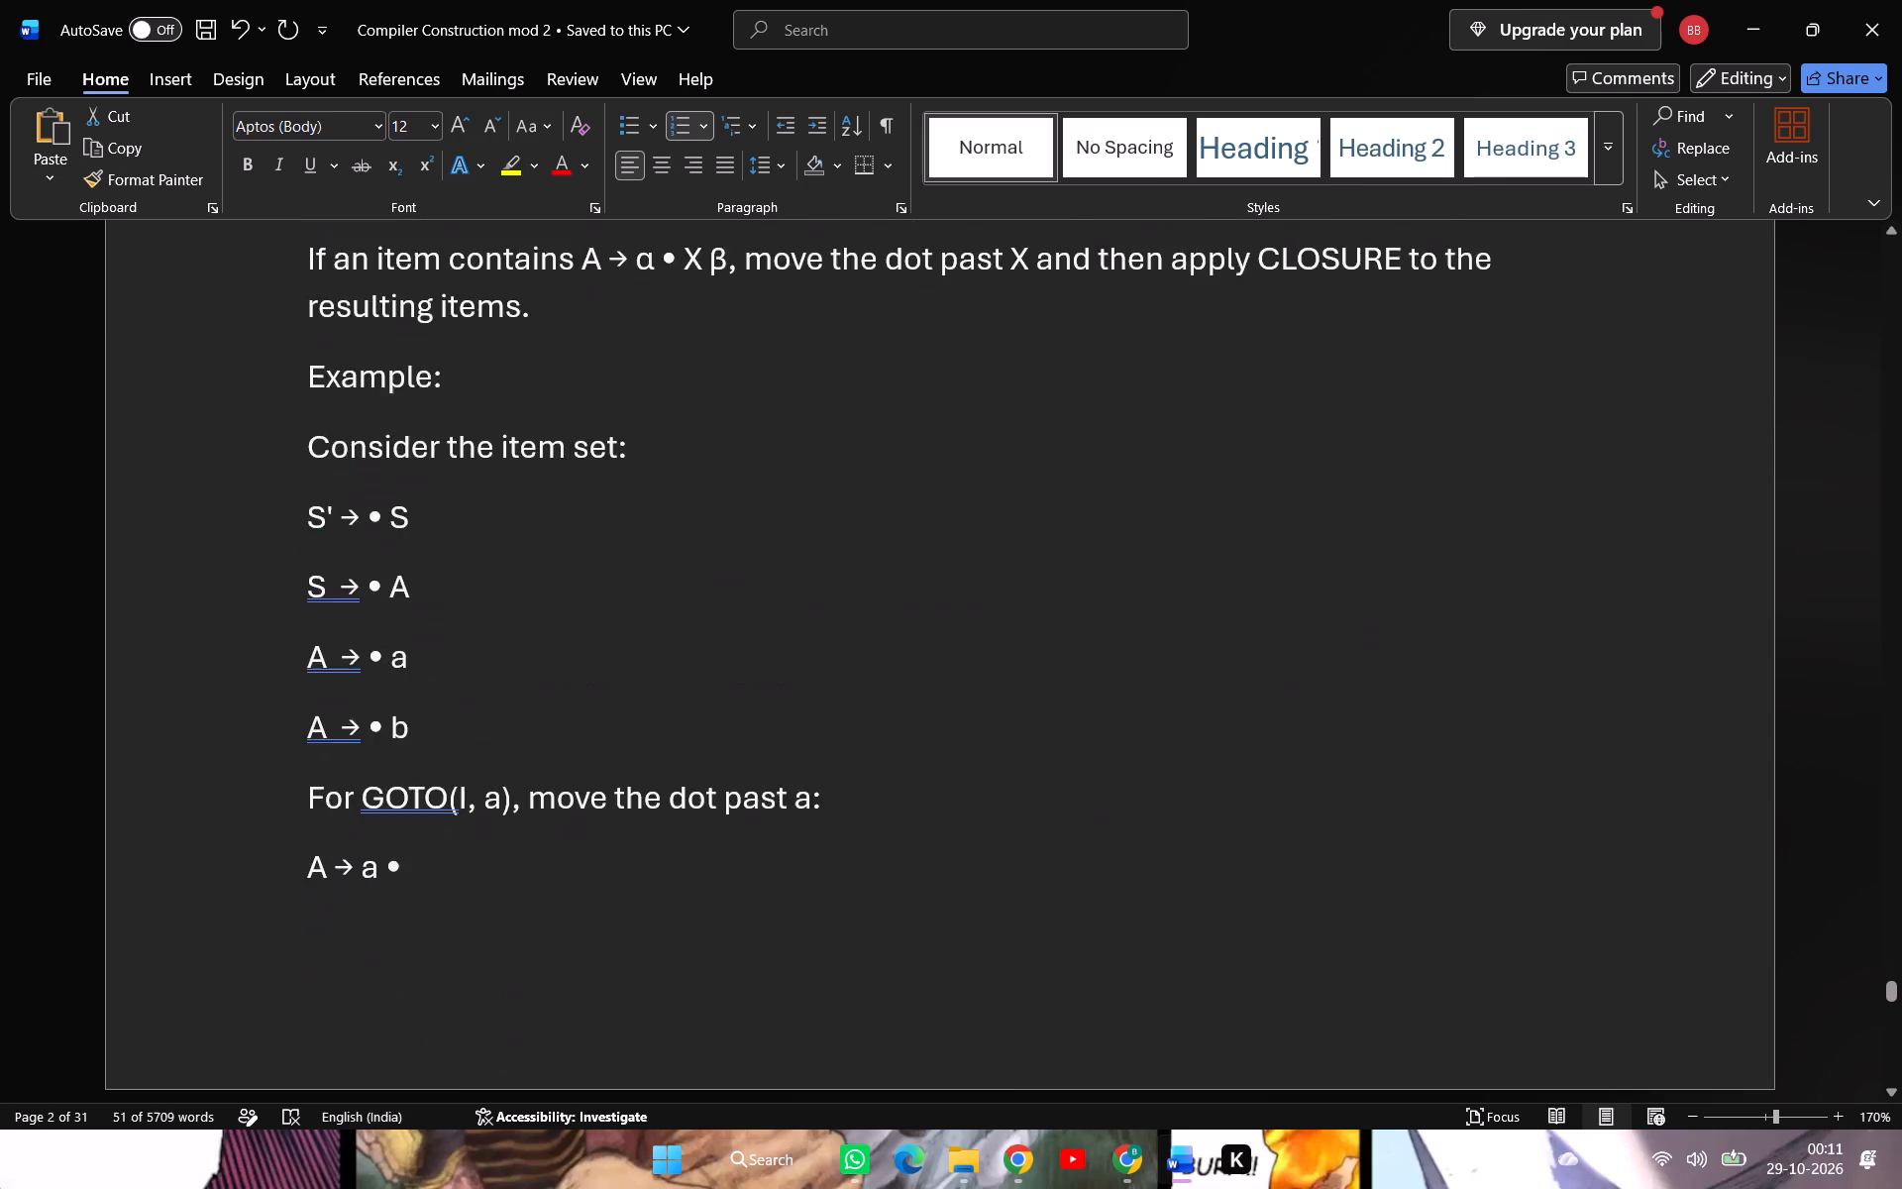
scroll(888, 584, "down", 4)
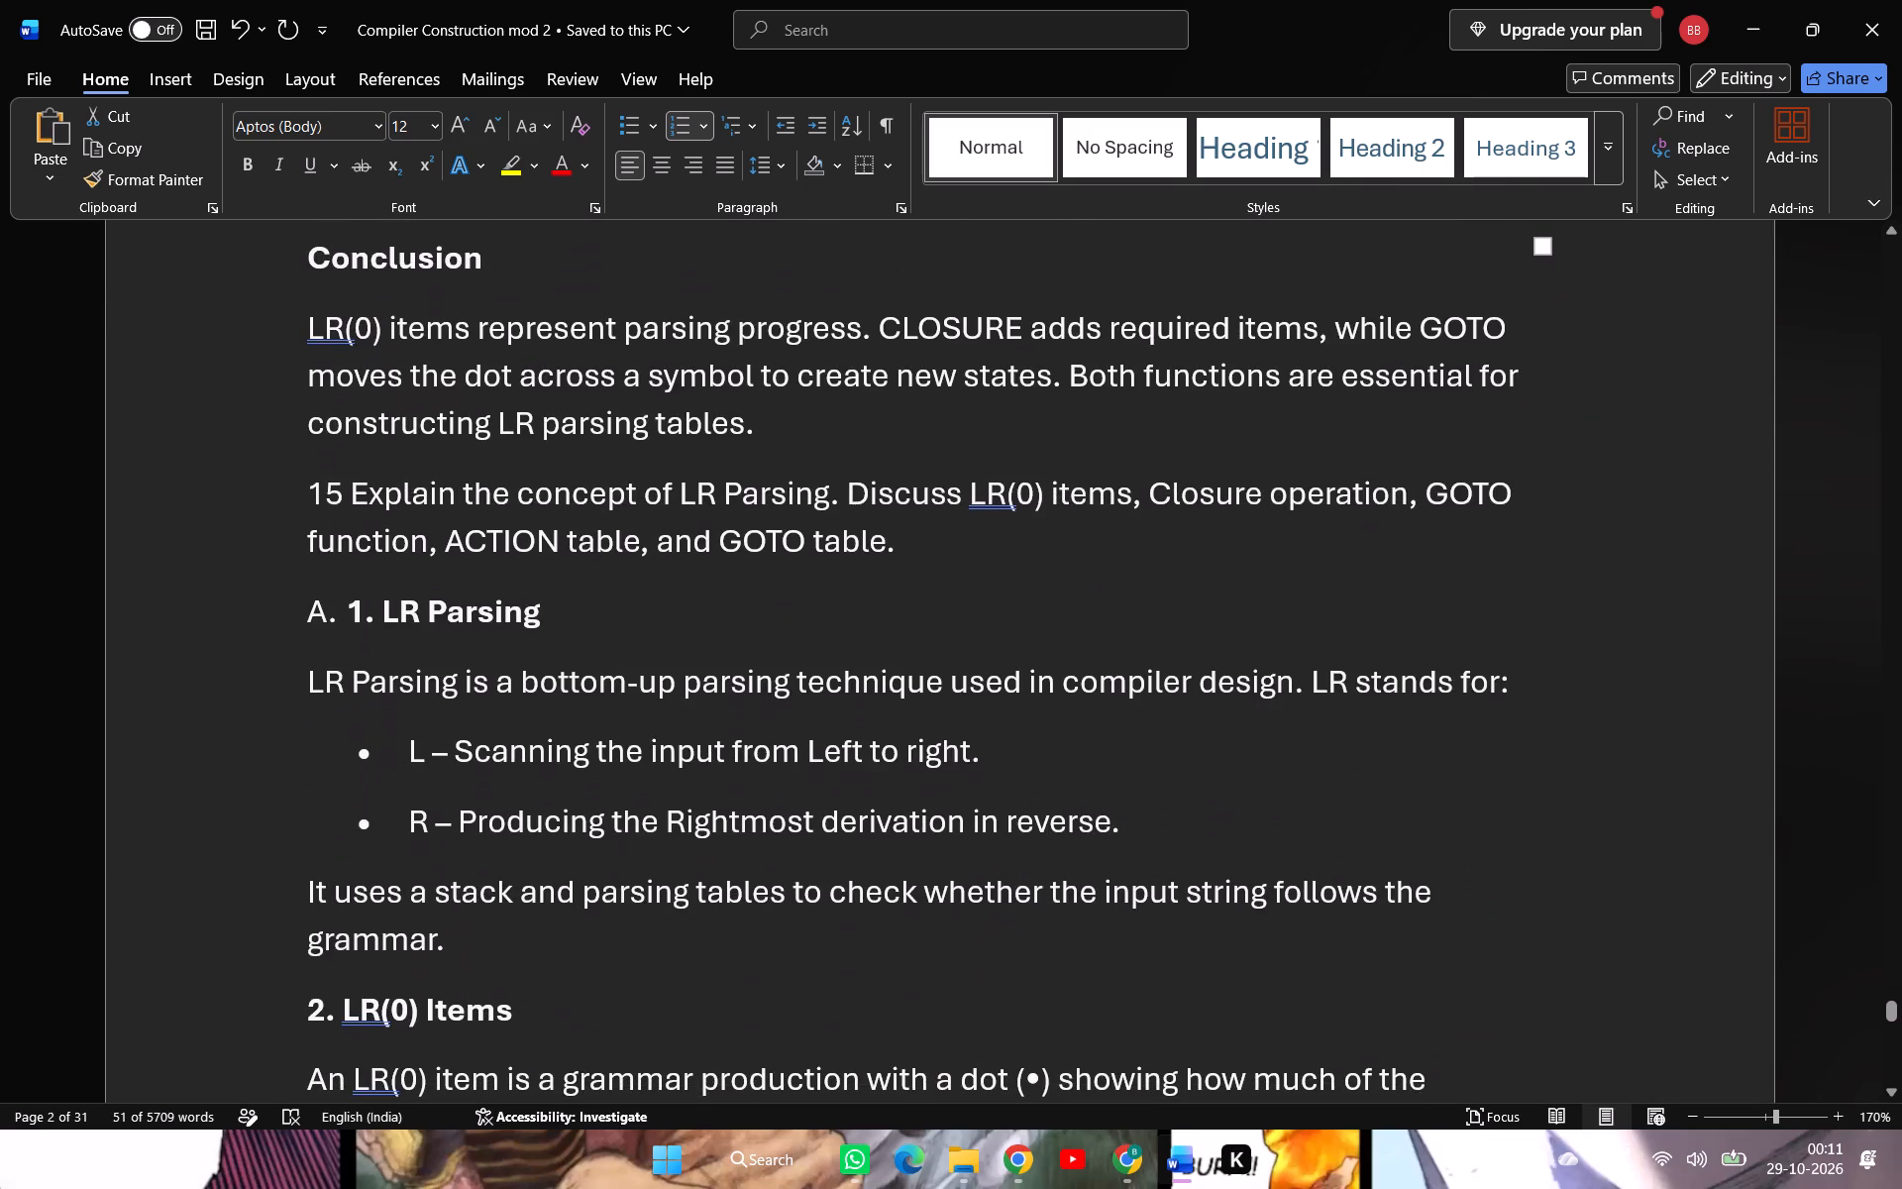
scroll(888, 584, "down", 2)
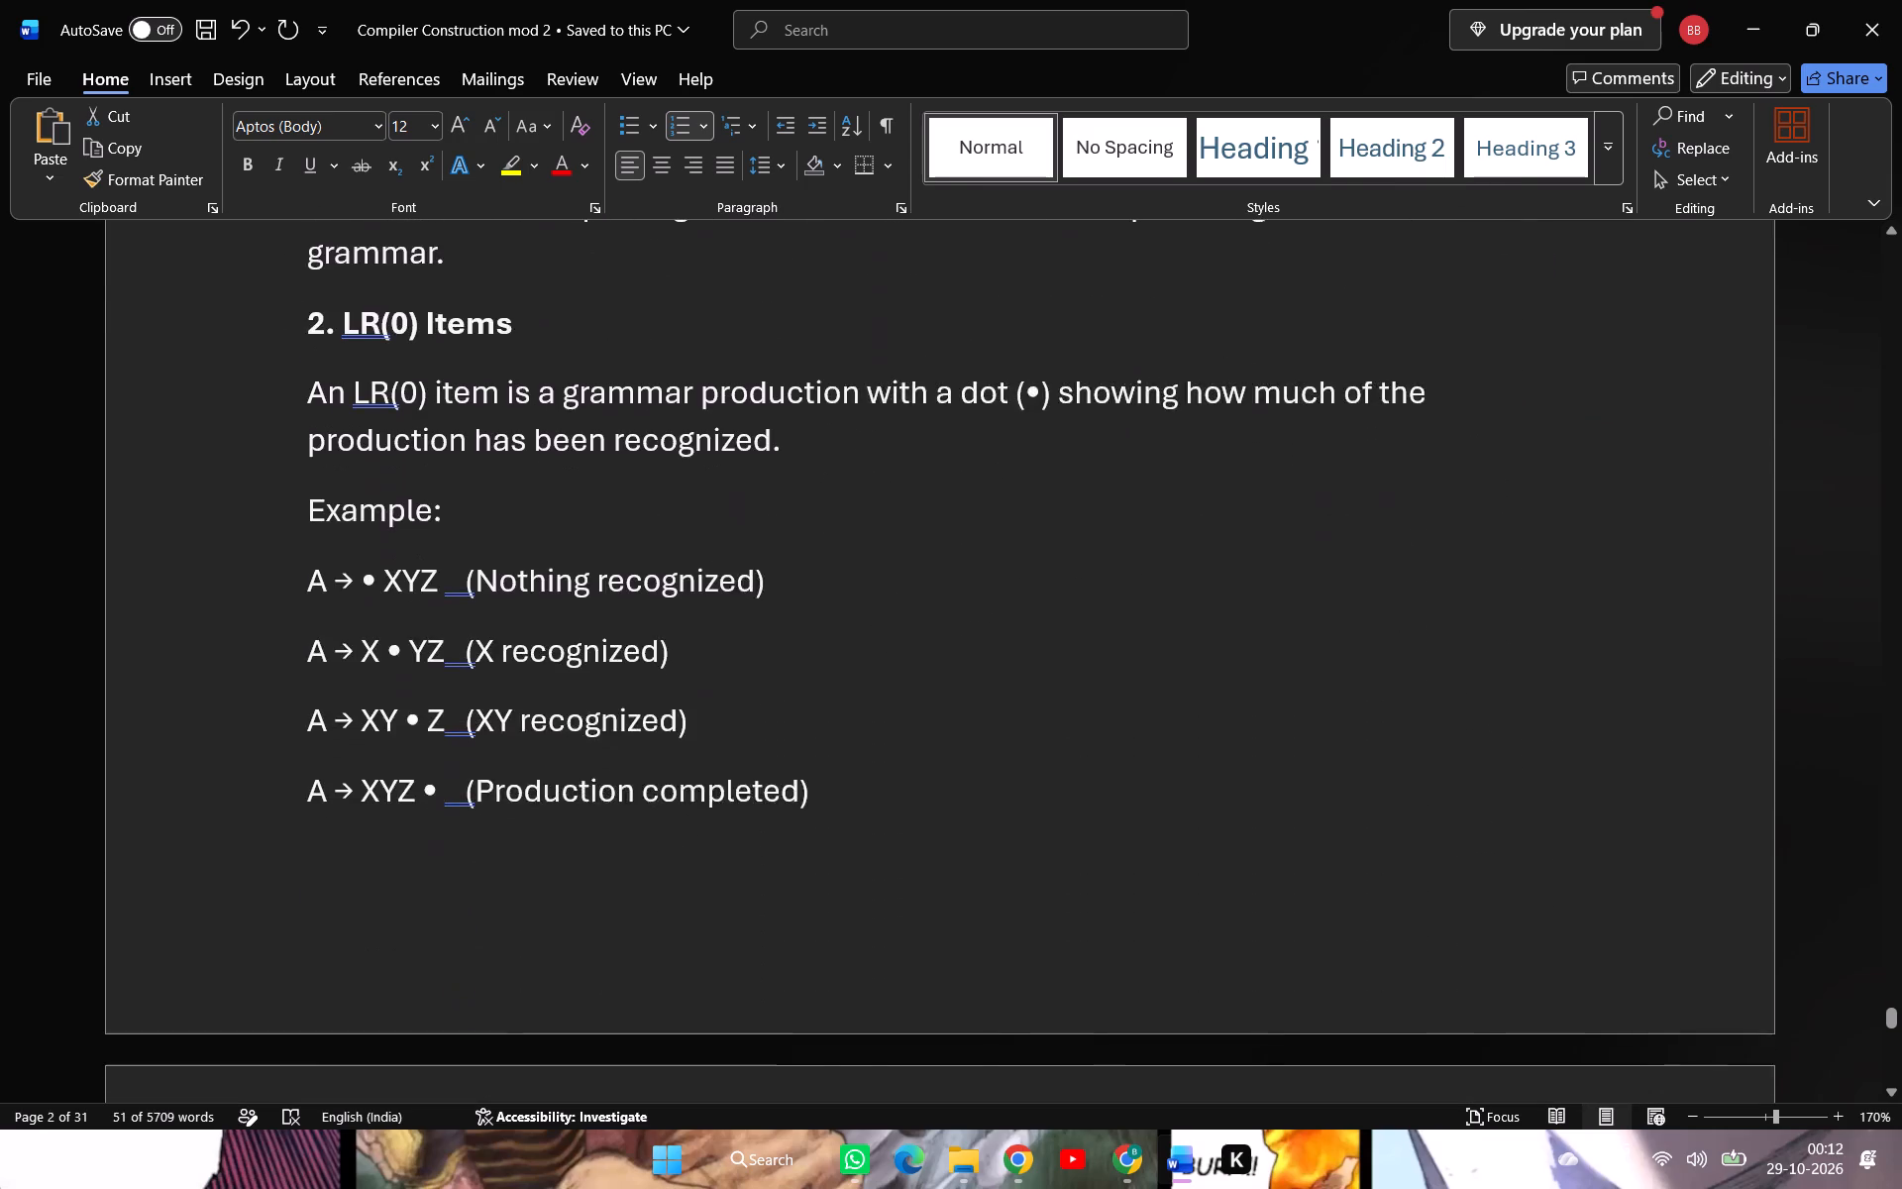
scroll(888, 584, "down", 2)
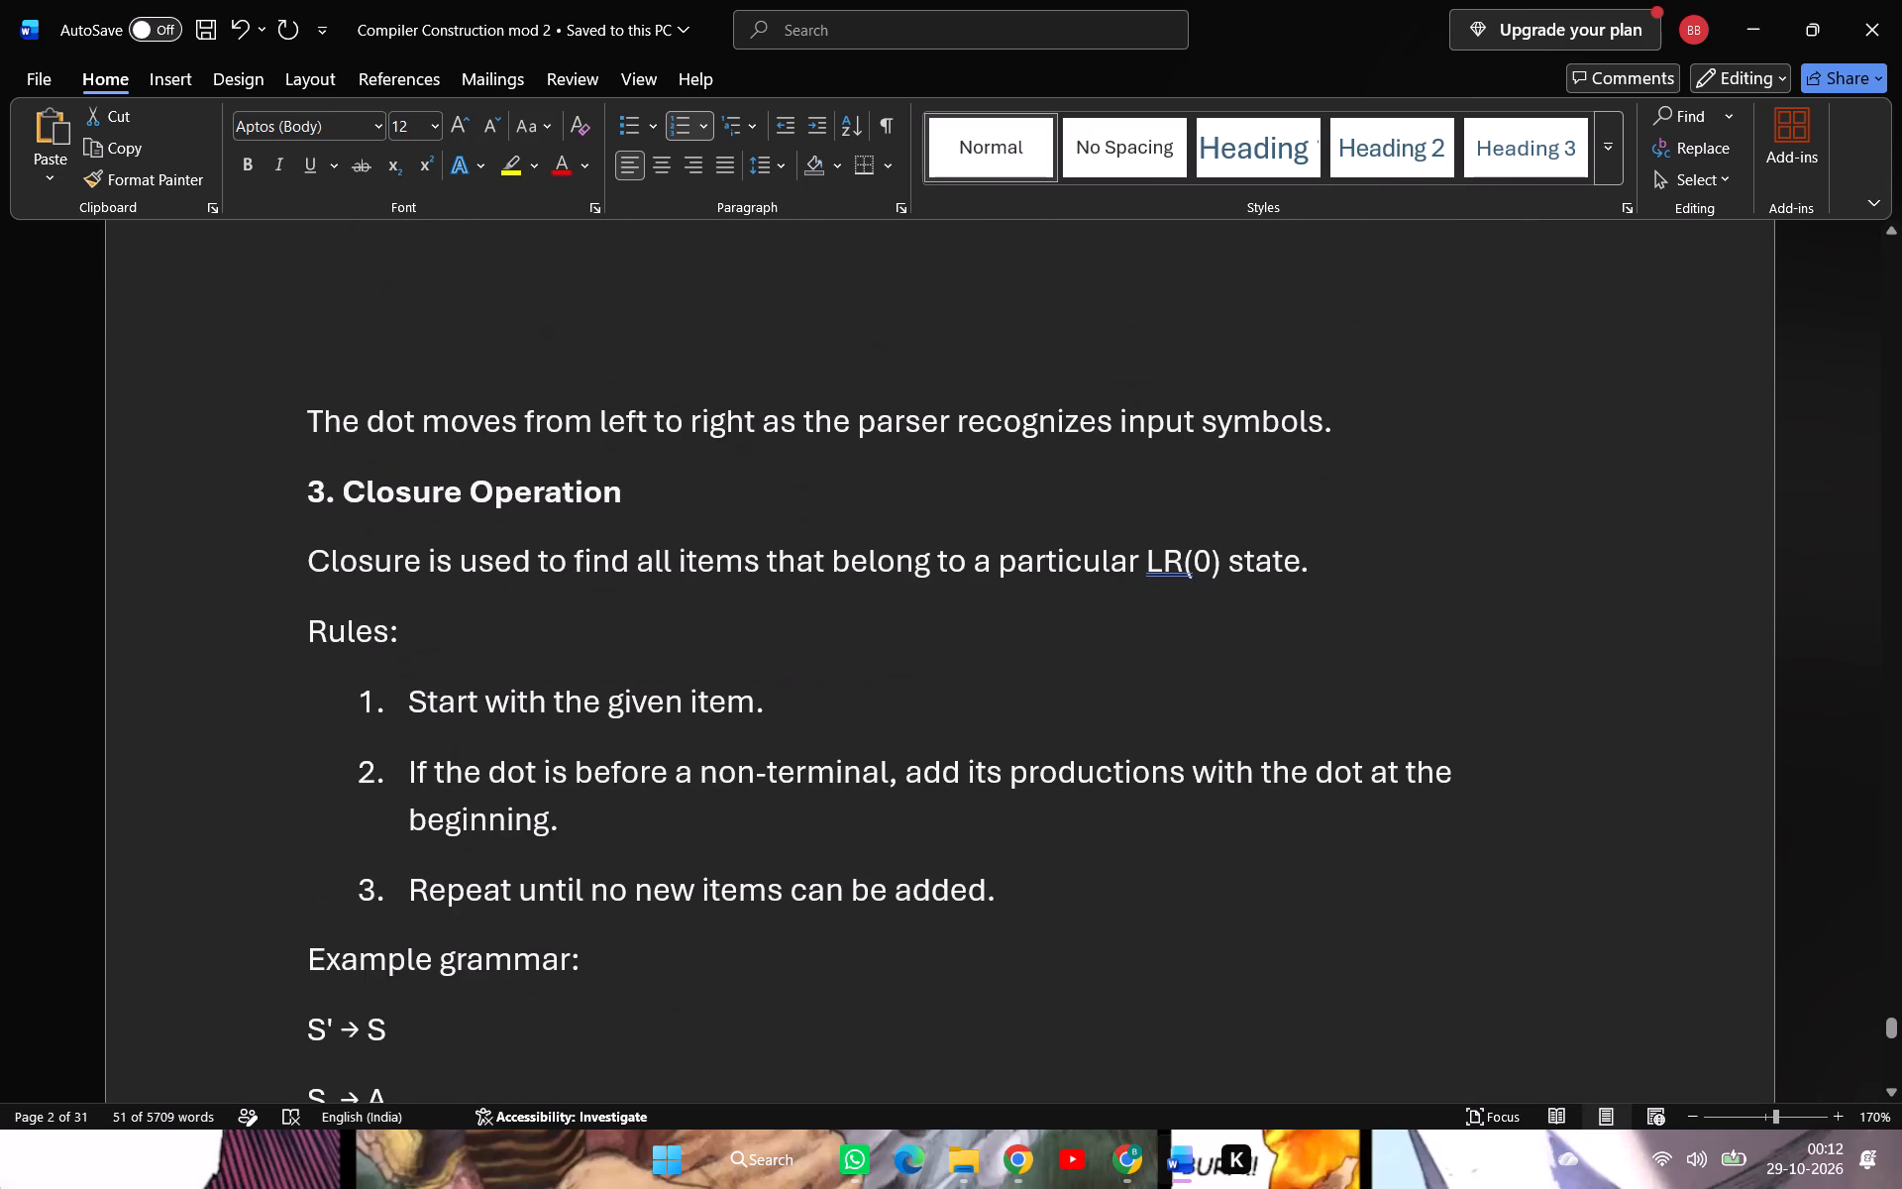
scroll(888, 584, "down", 1)
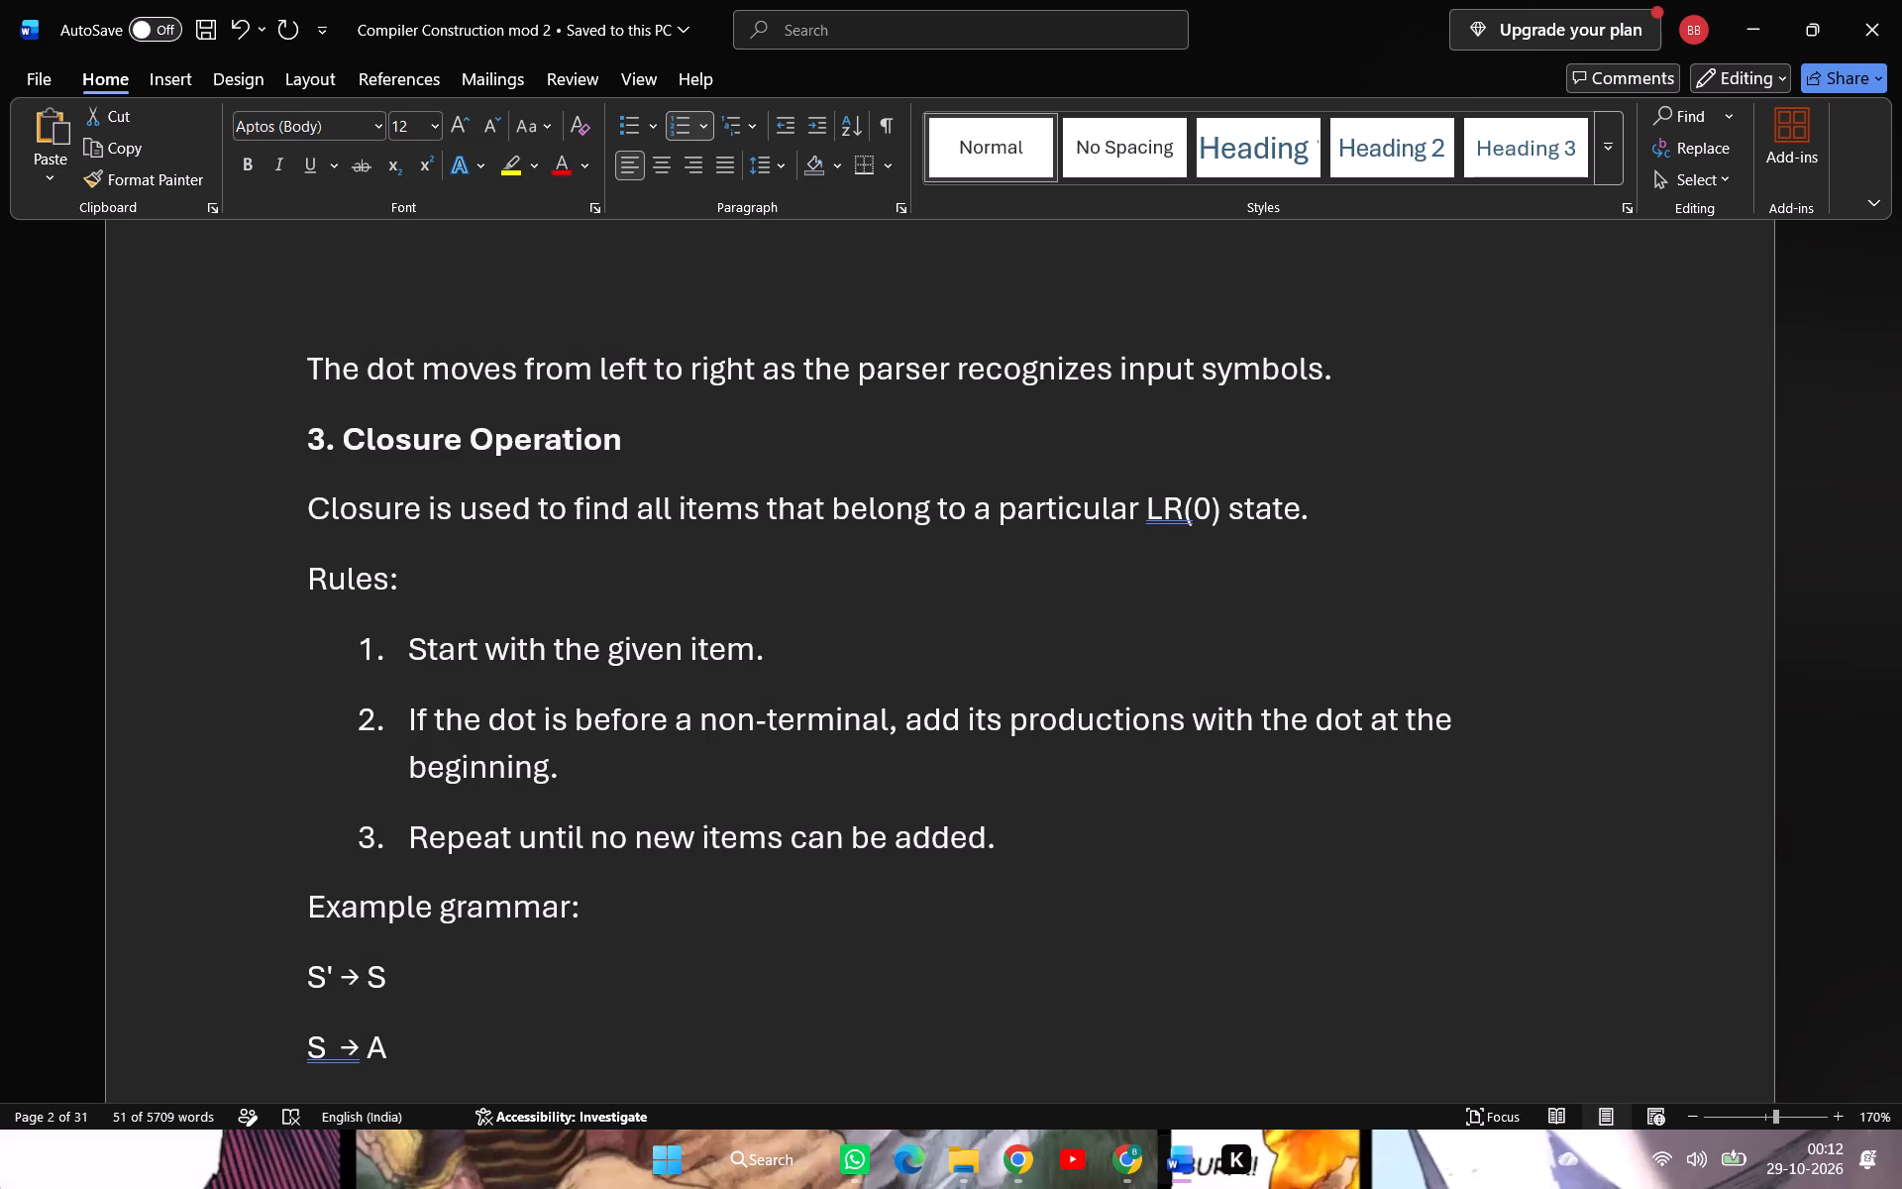
Switch to the second Chrome window and open YouTube in a new tab.
left_click(995, 1150)
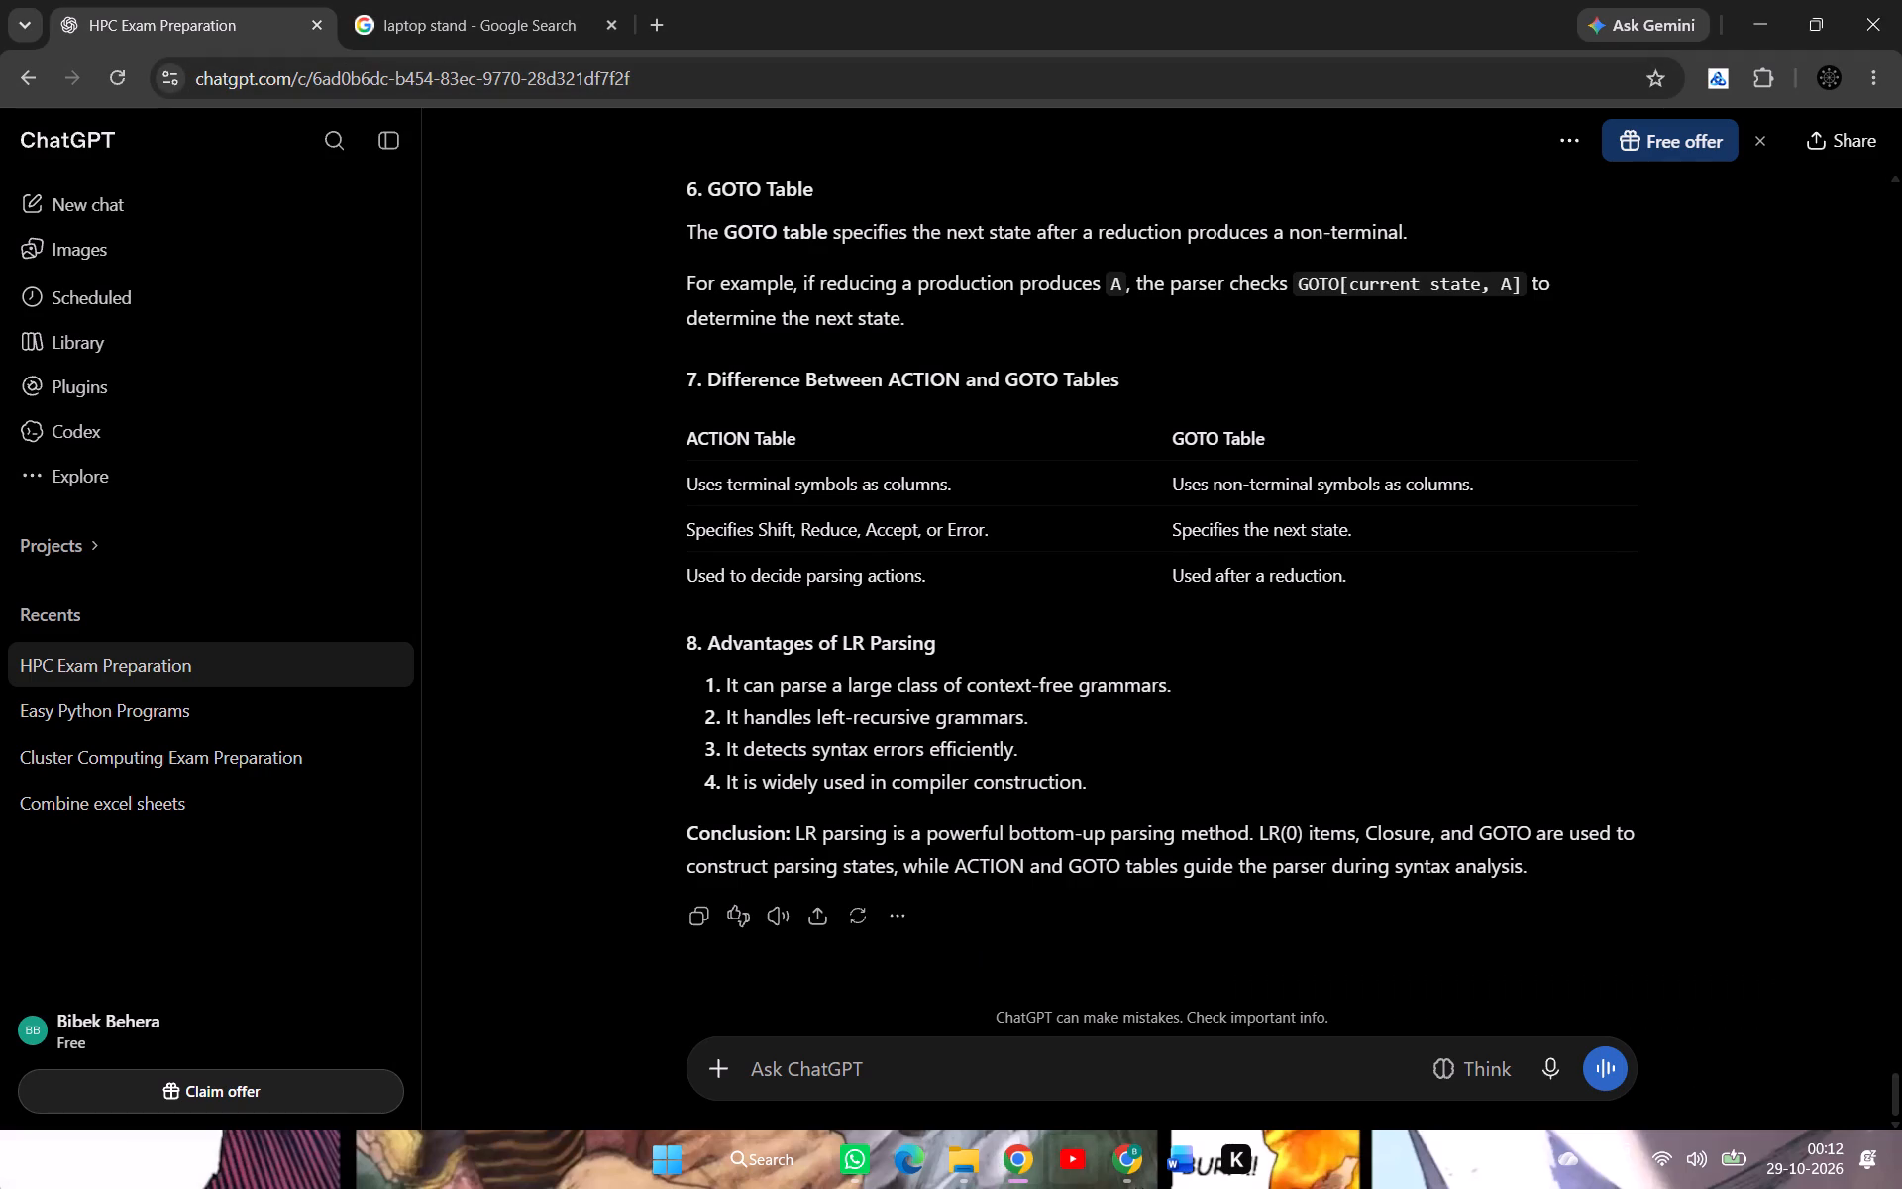
left_click(1138, 1167)
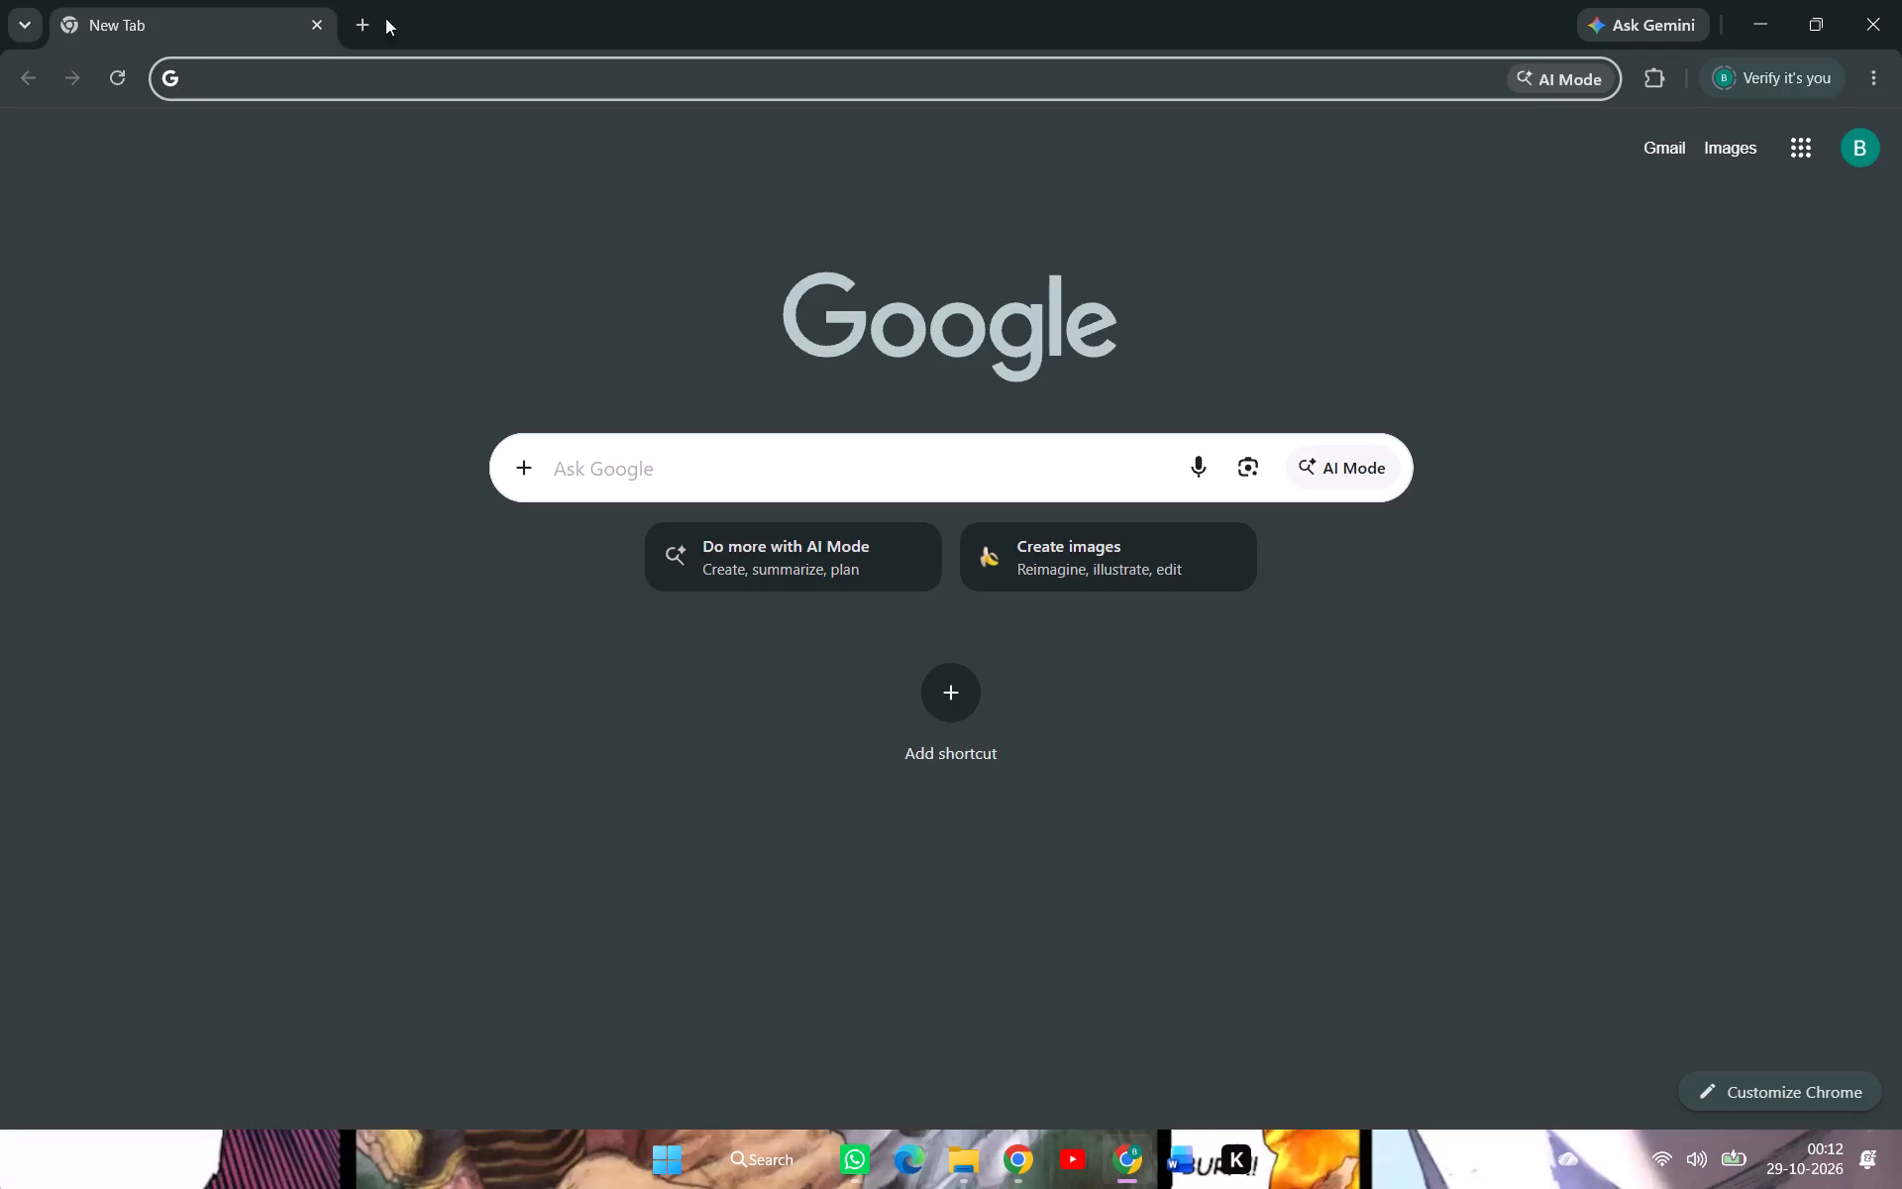
left_click(360, 16)
type("you")
key("Return")
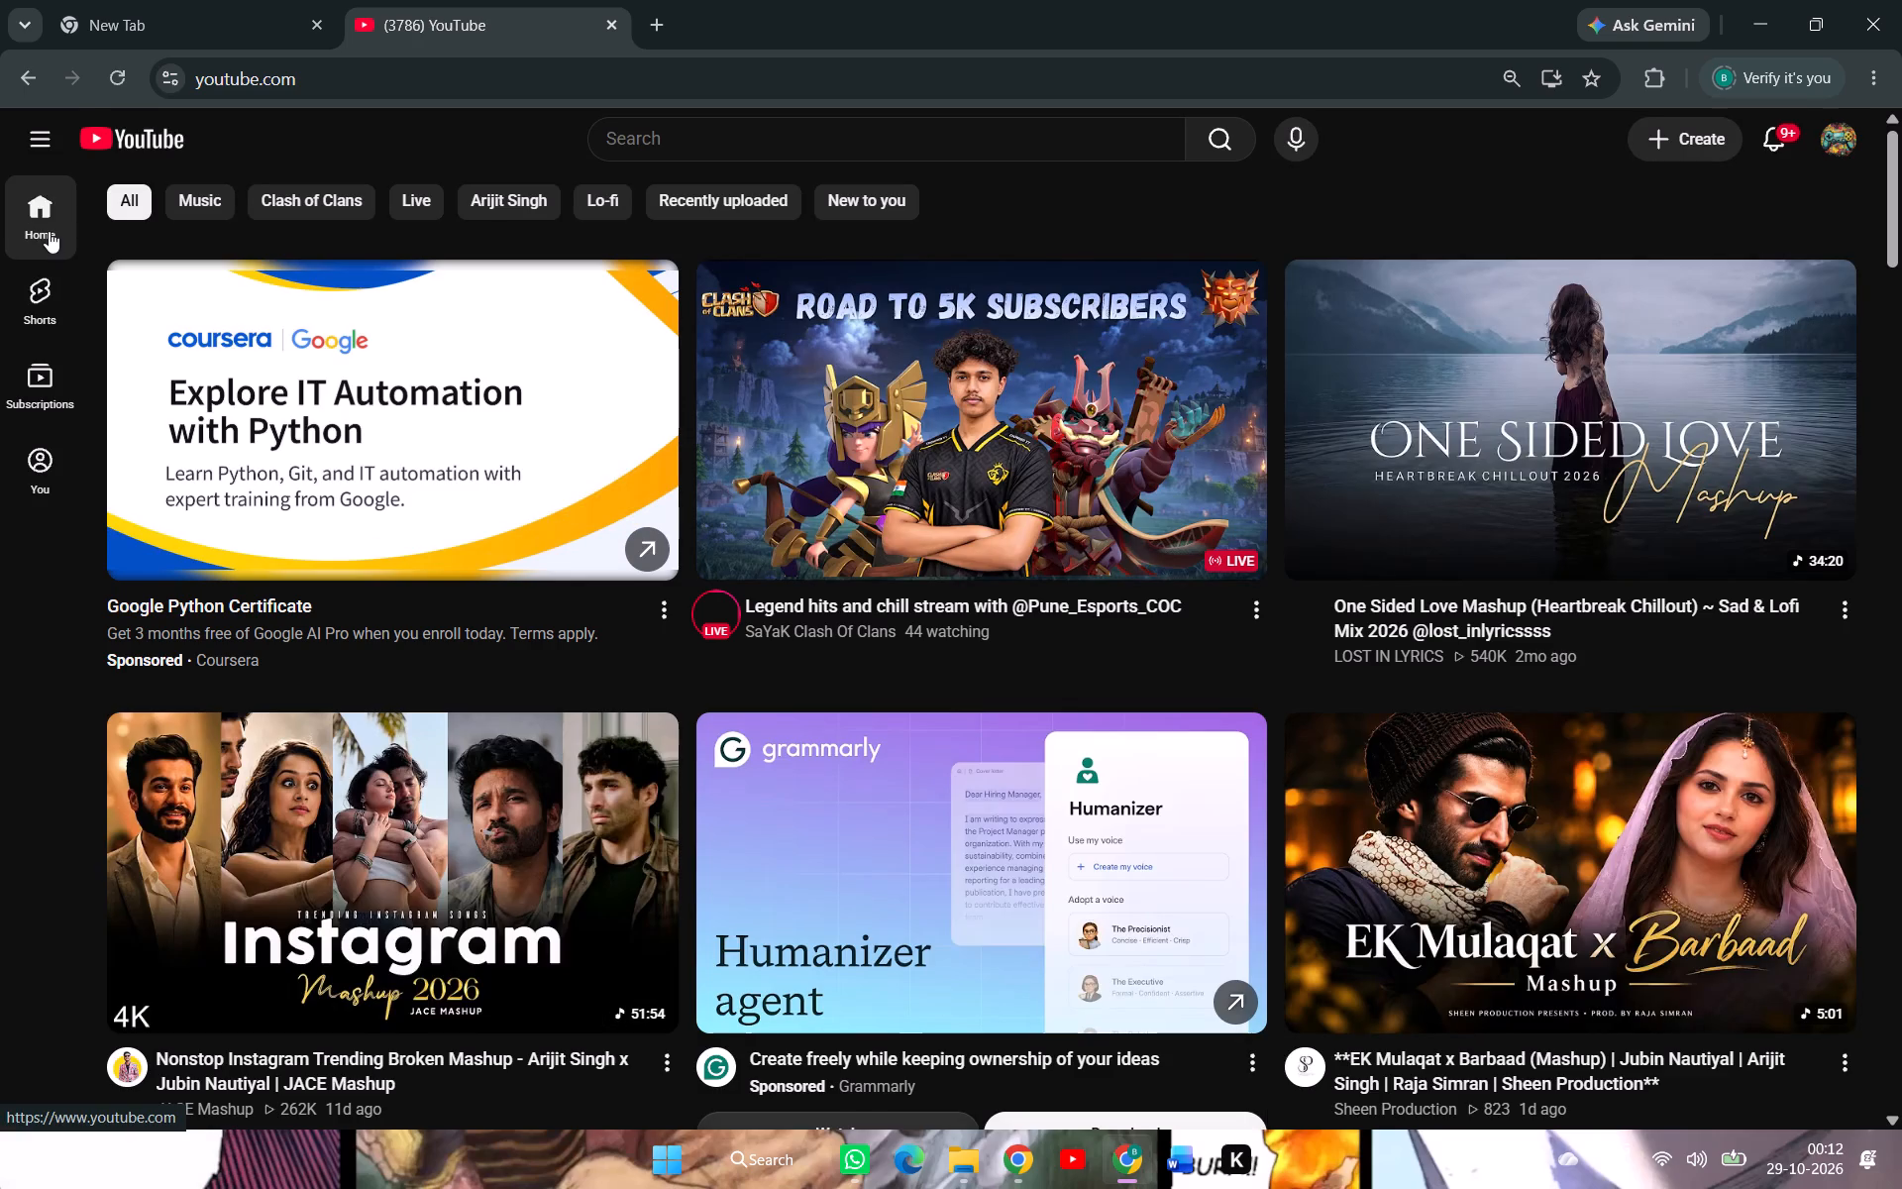
Open the YouTube watch history and look through the recently watched videos.
left_click(40, 139)
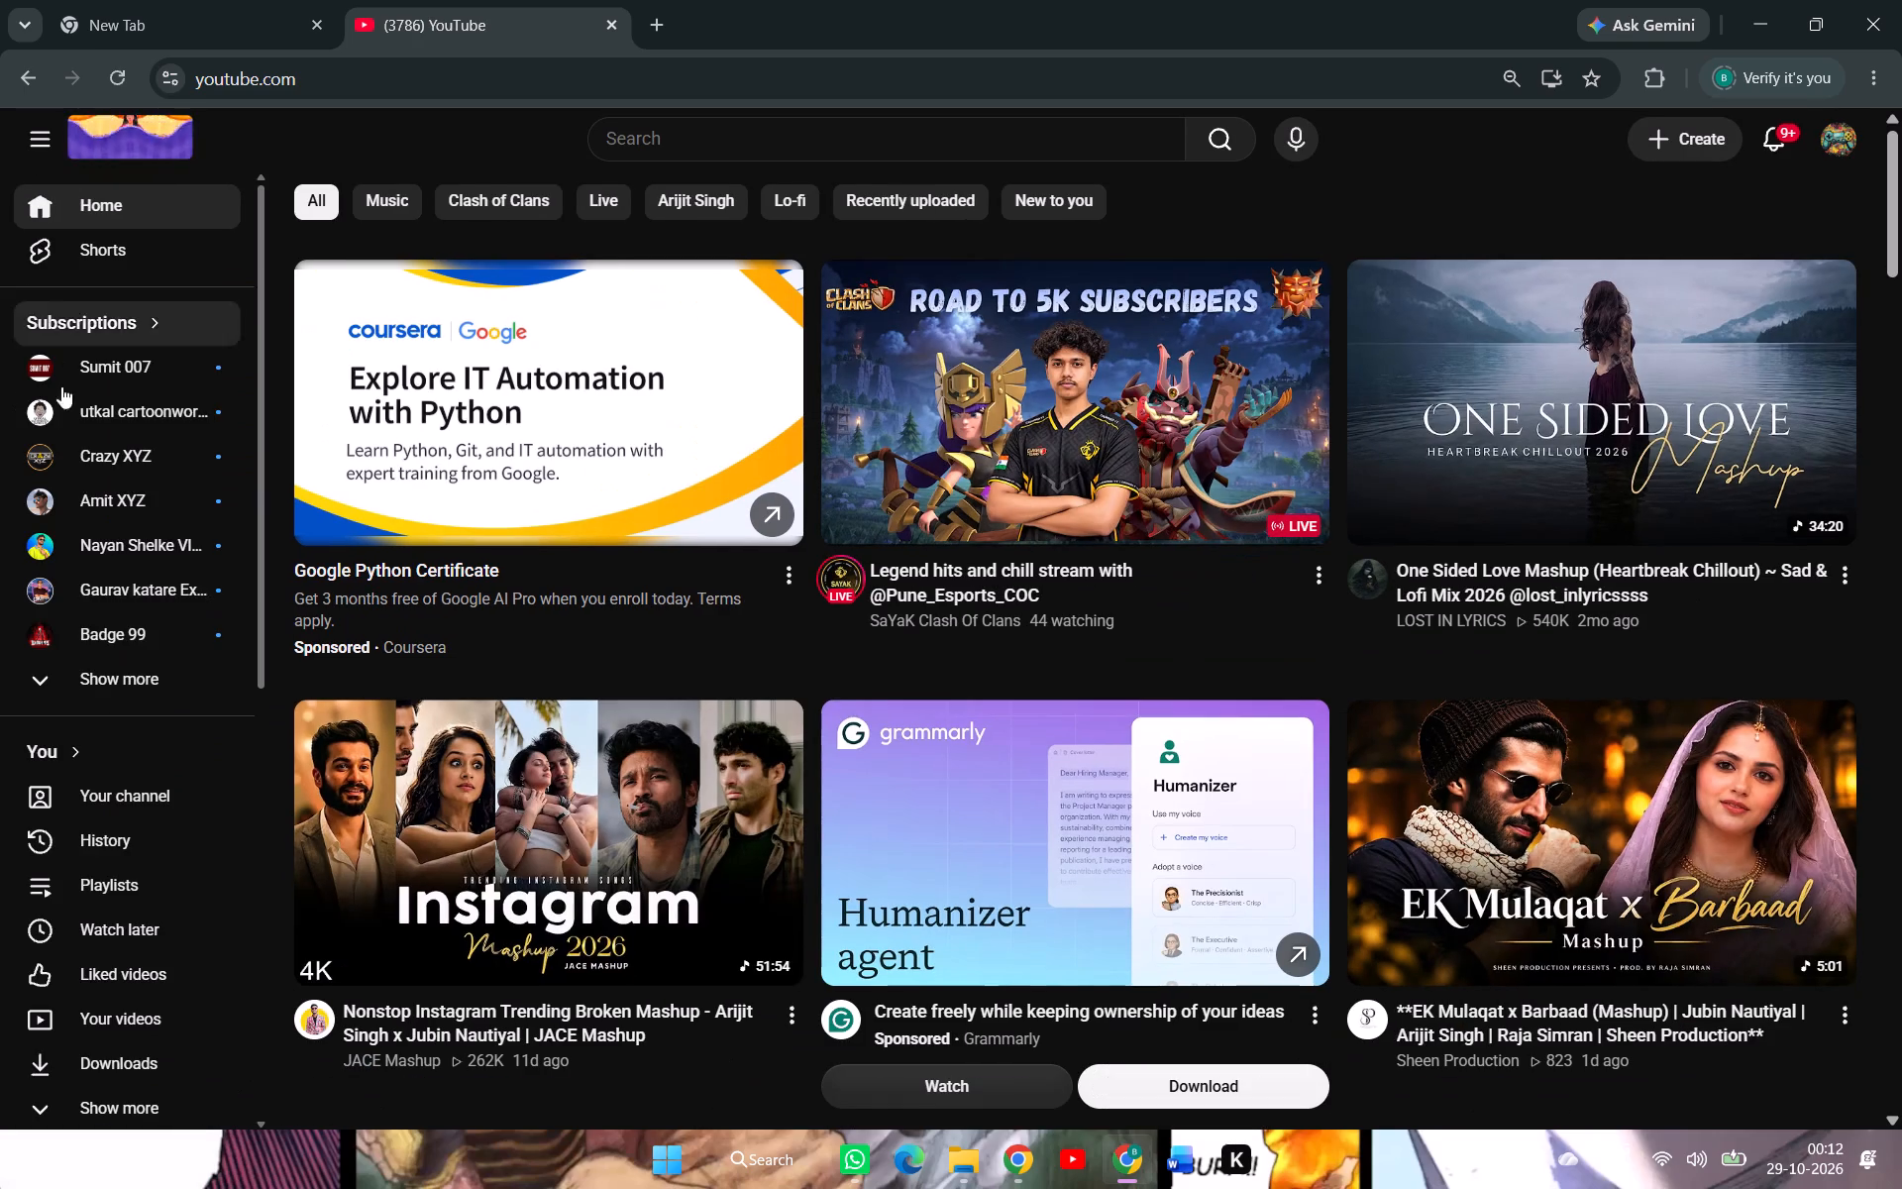
left_click(105, 819)
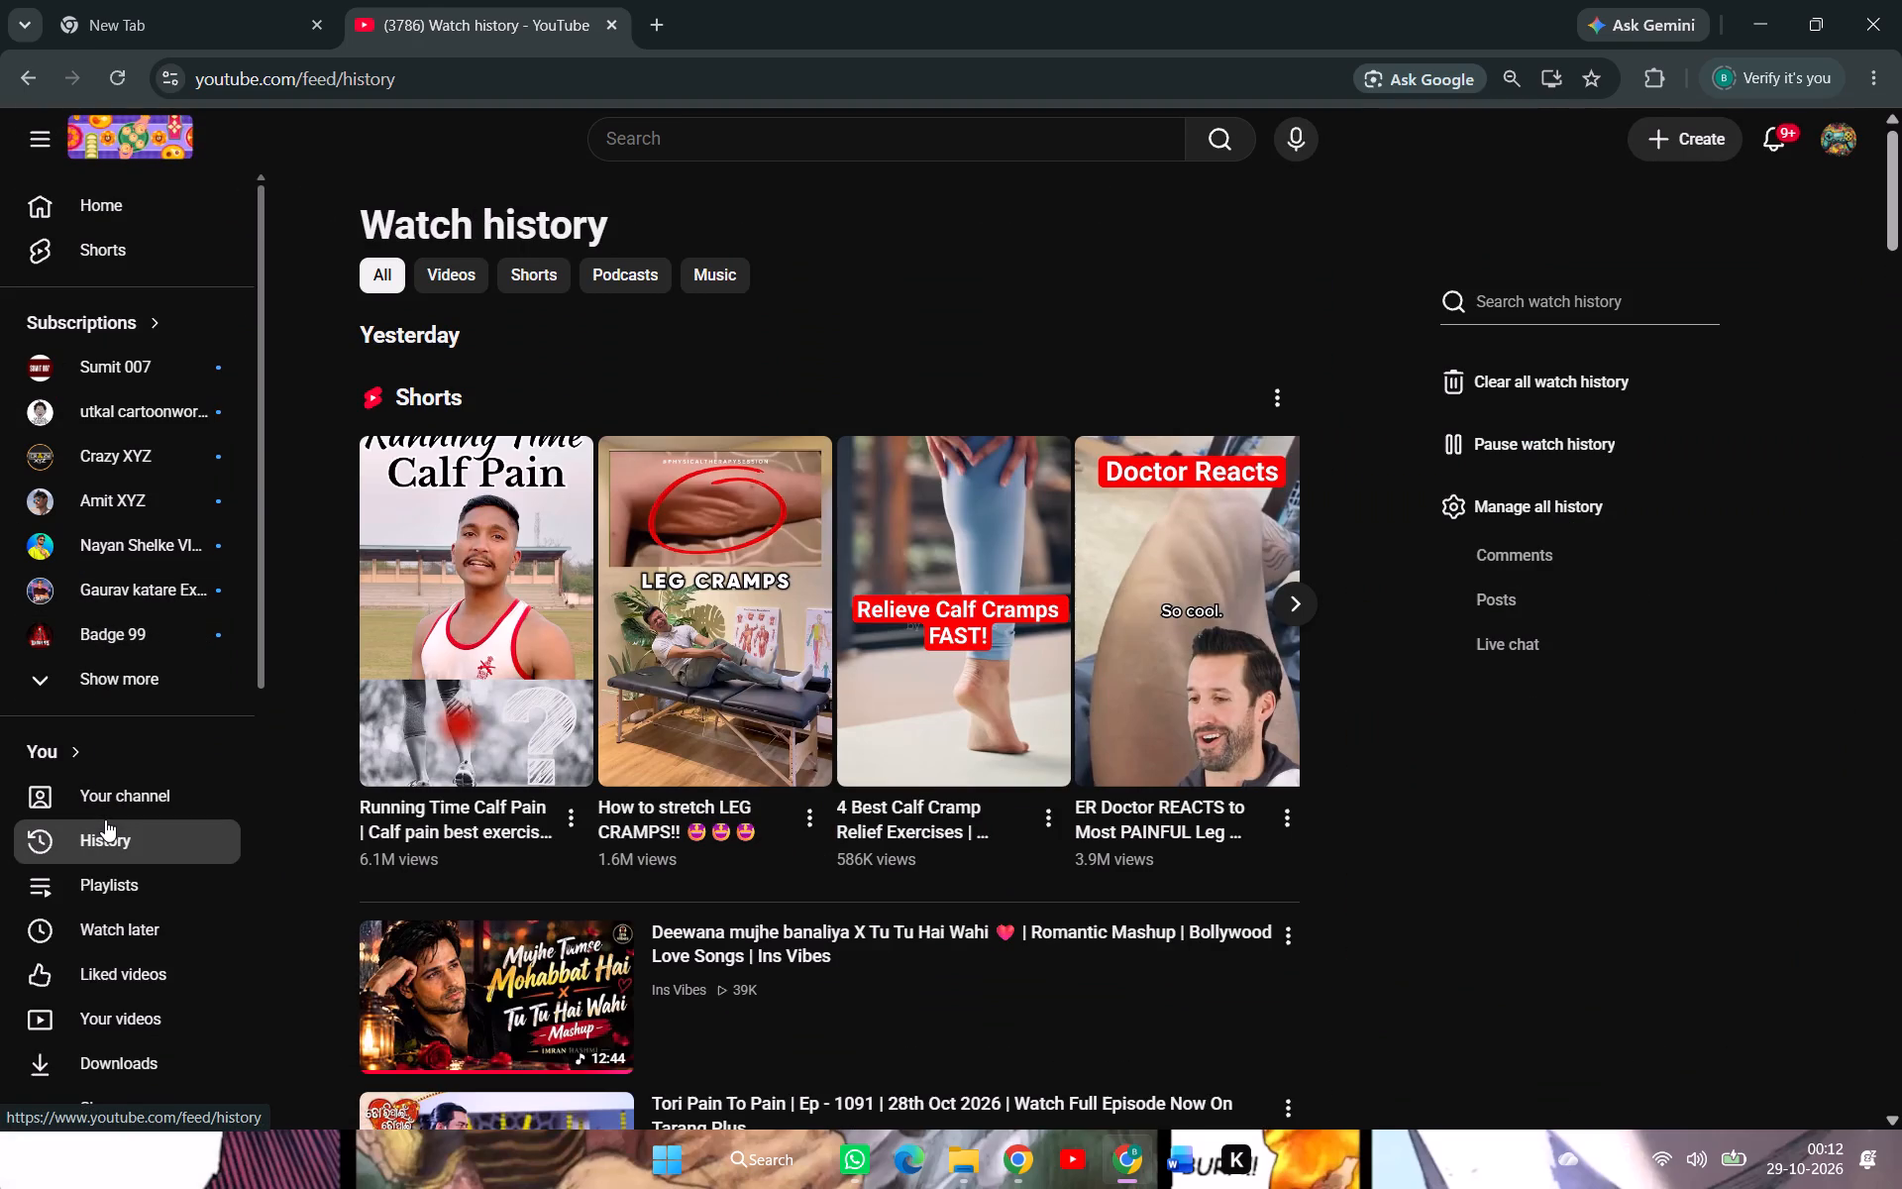
scroll(574, 788, "down", 2)
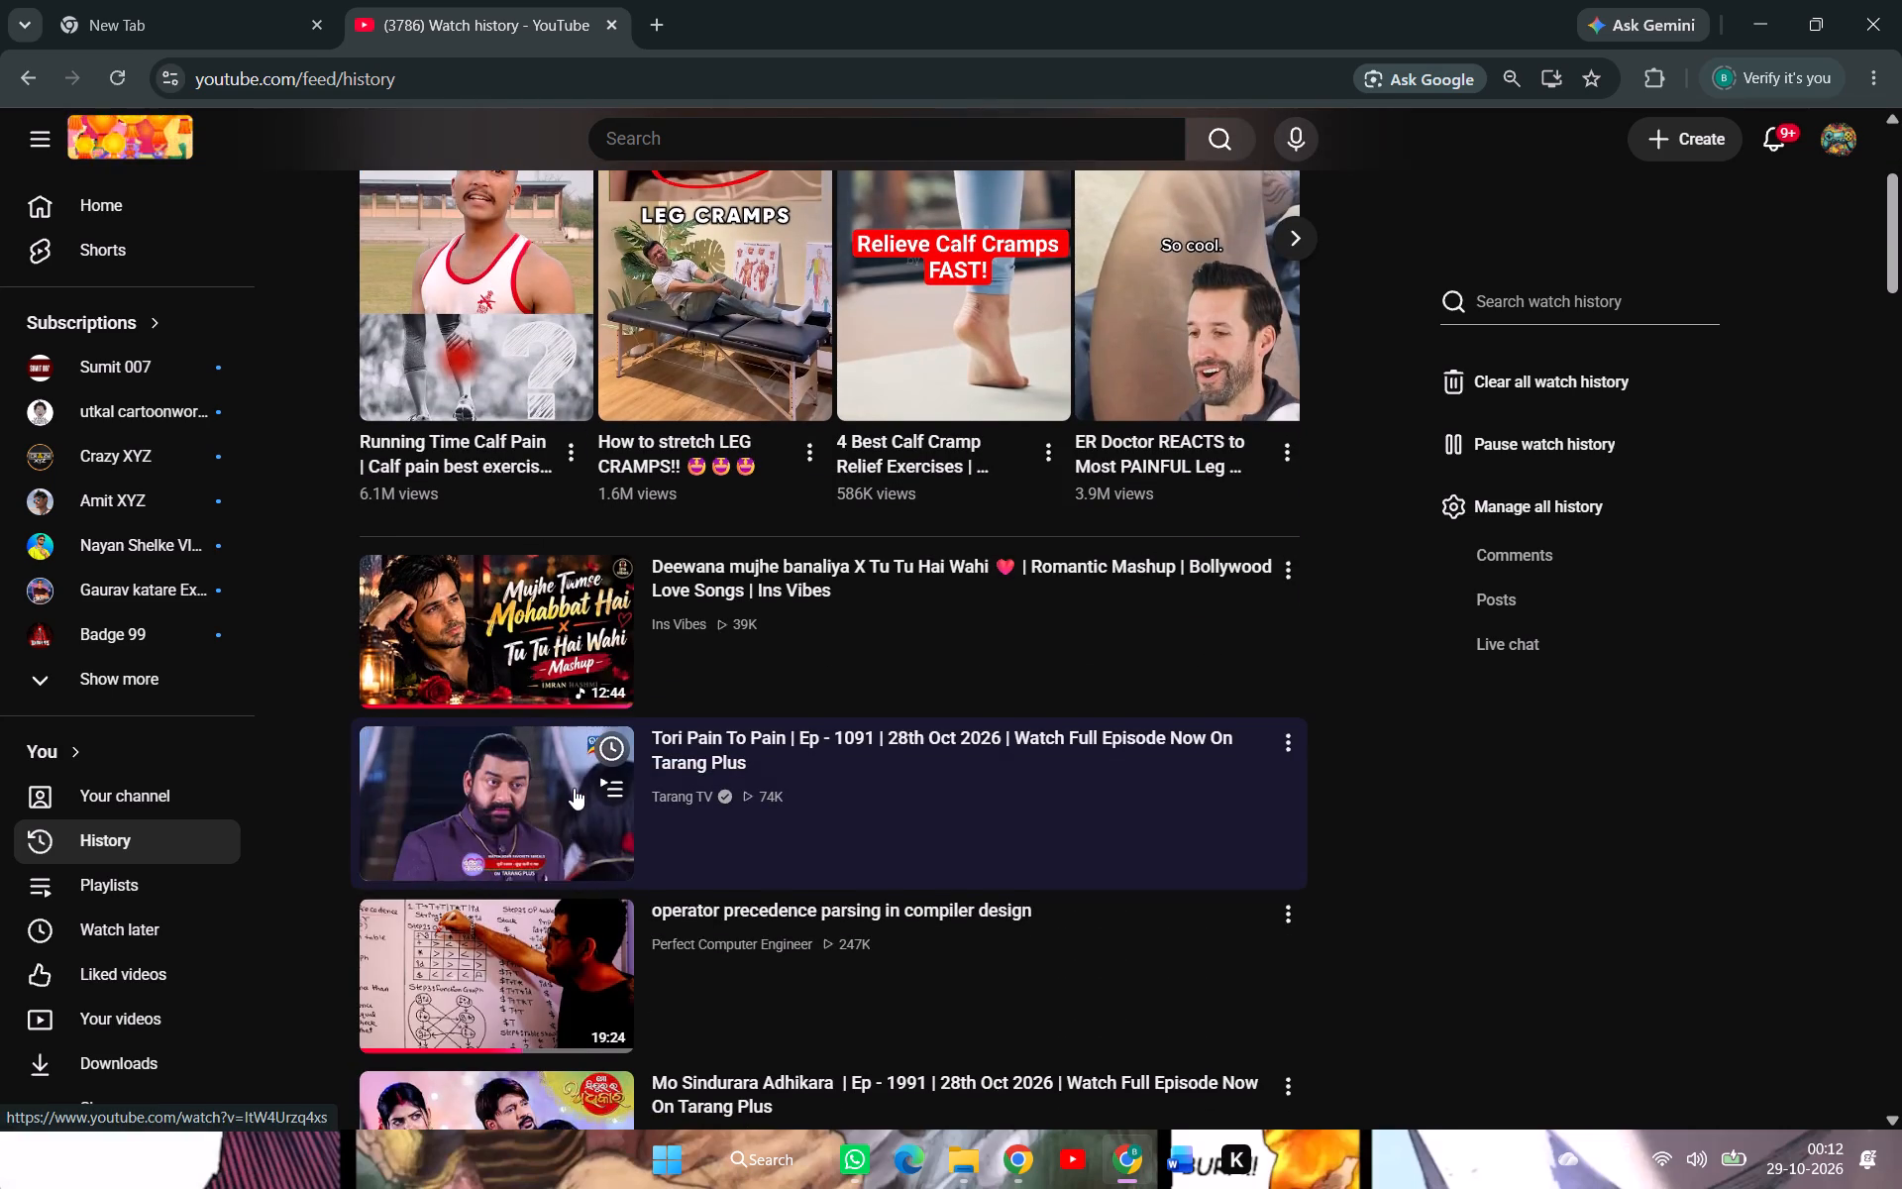
scroll(574, 788, "down", 2)
scroll(574, 788, "right", 8)
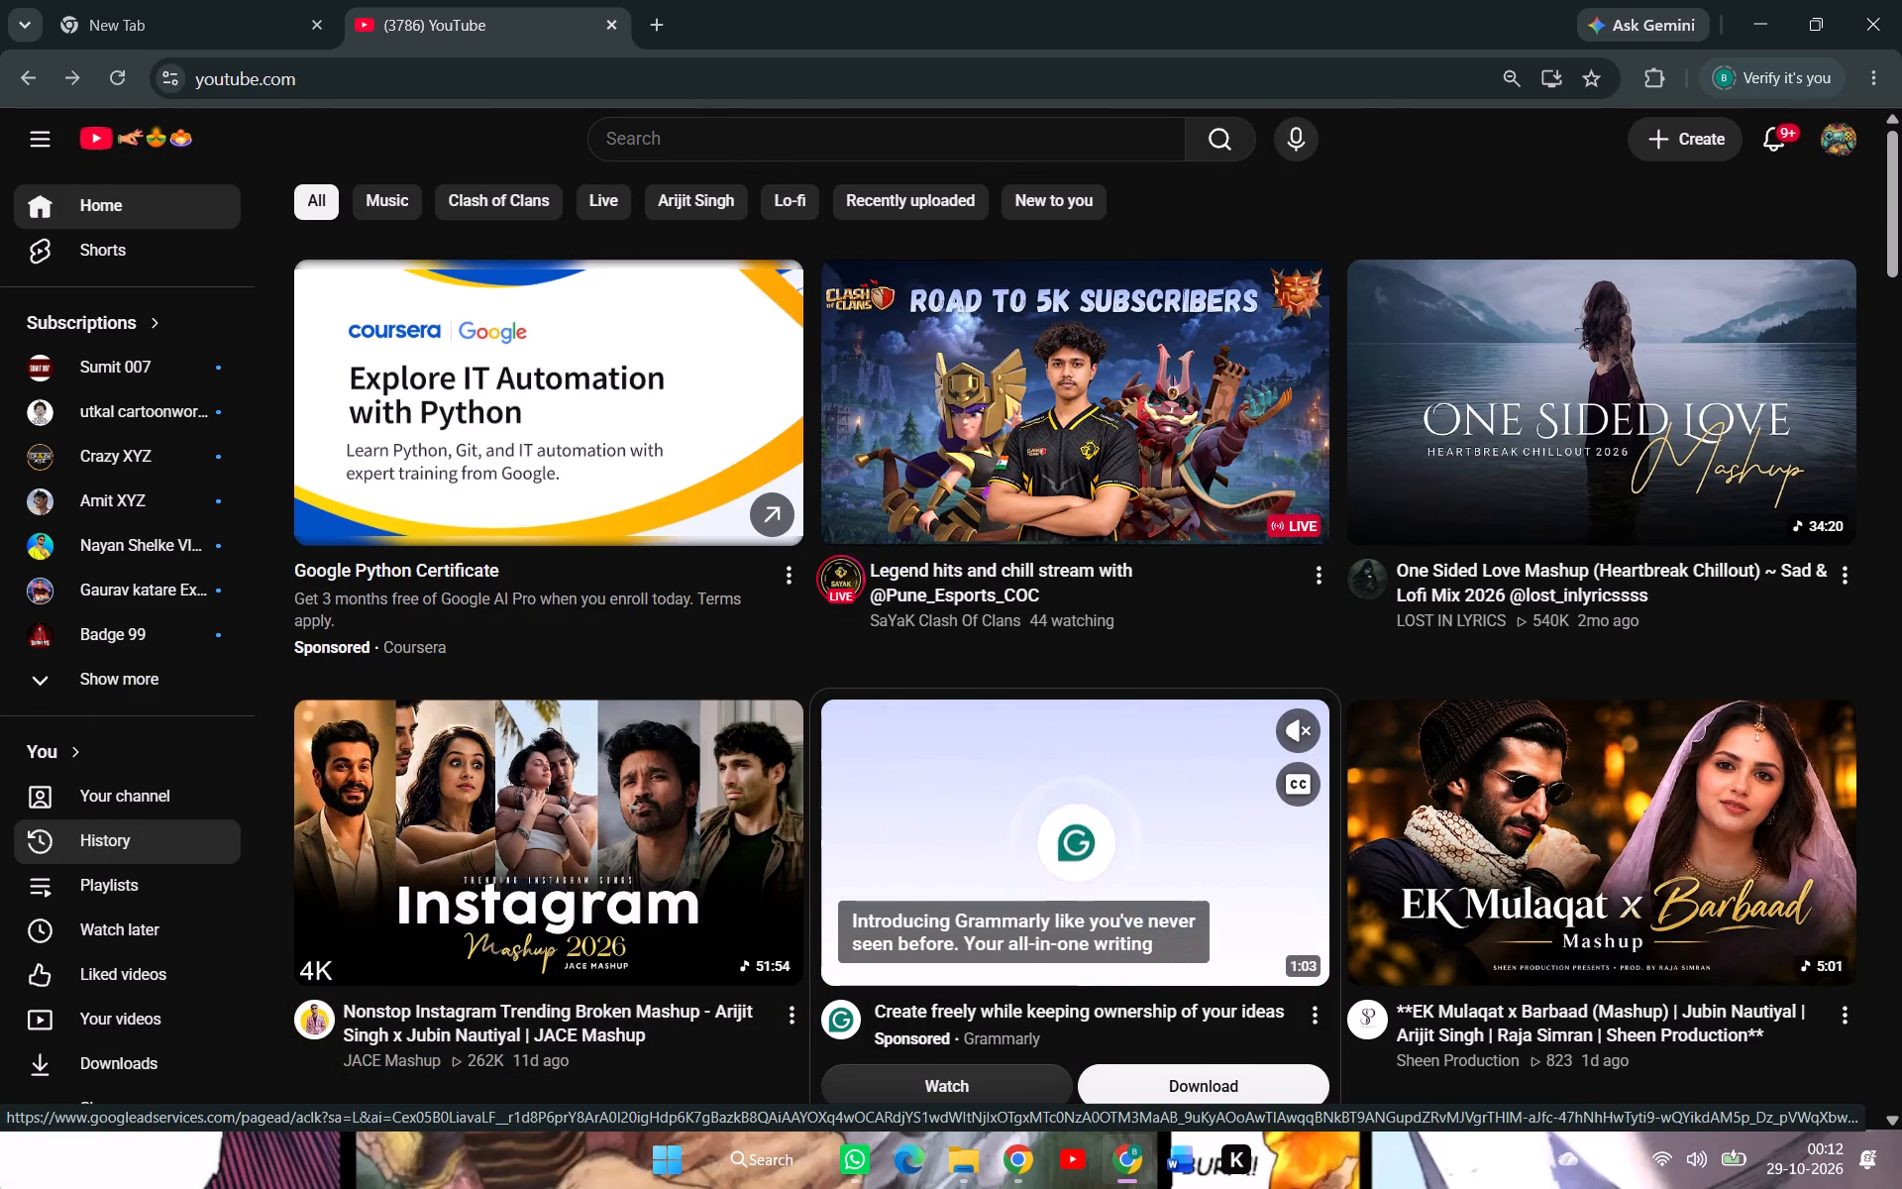
Browse the recommended videos, Shorts and Playables on the YouTube home feed.
scroll(986, 833, "down", 1)
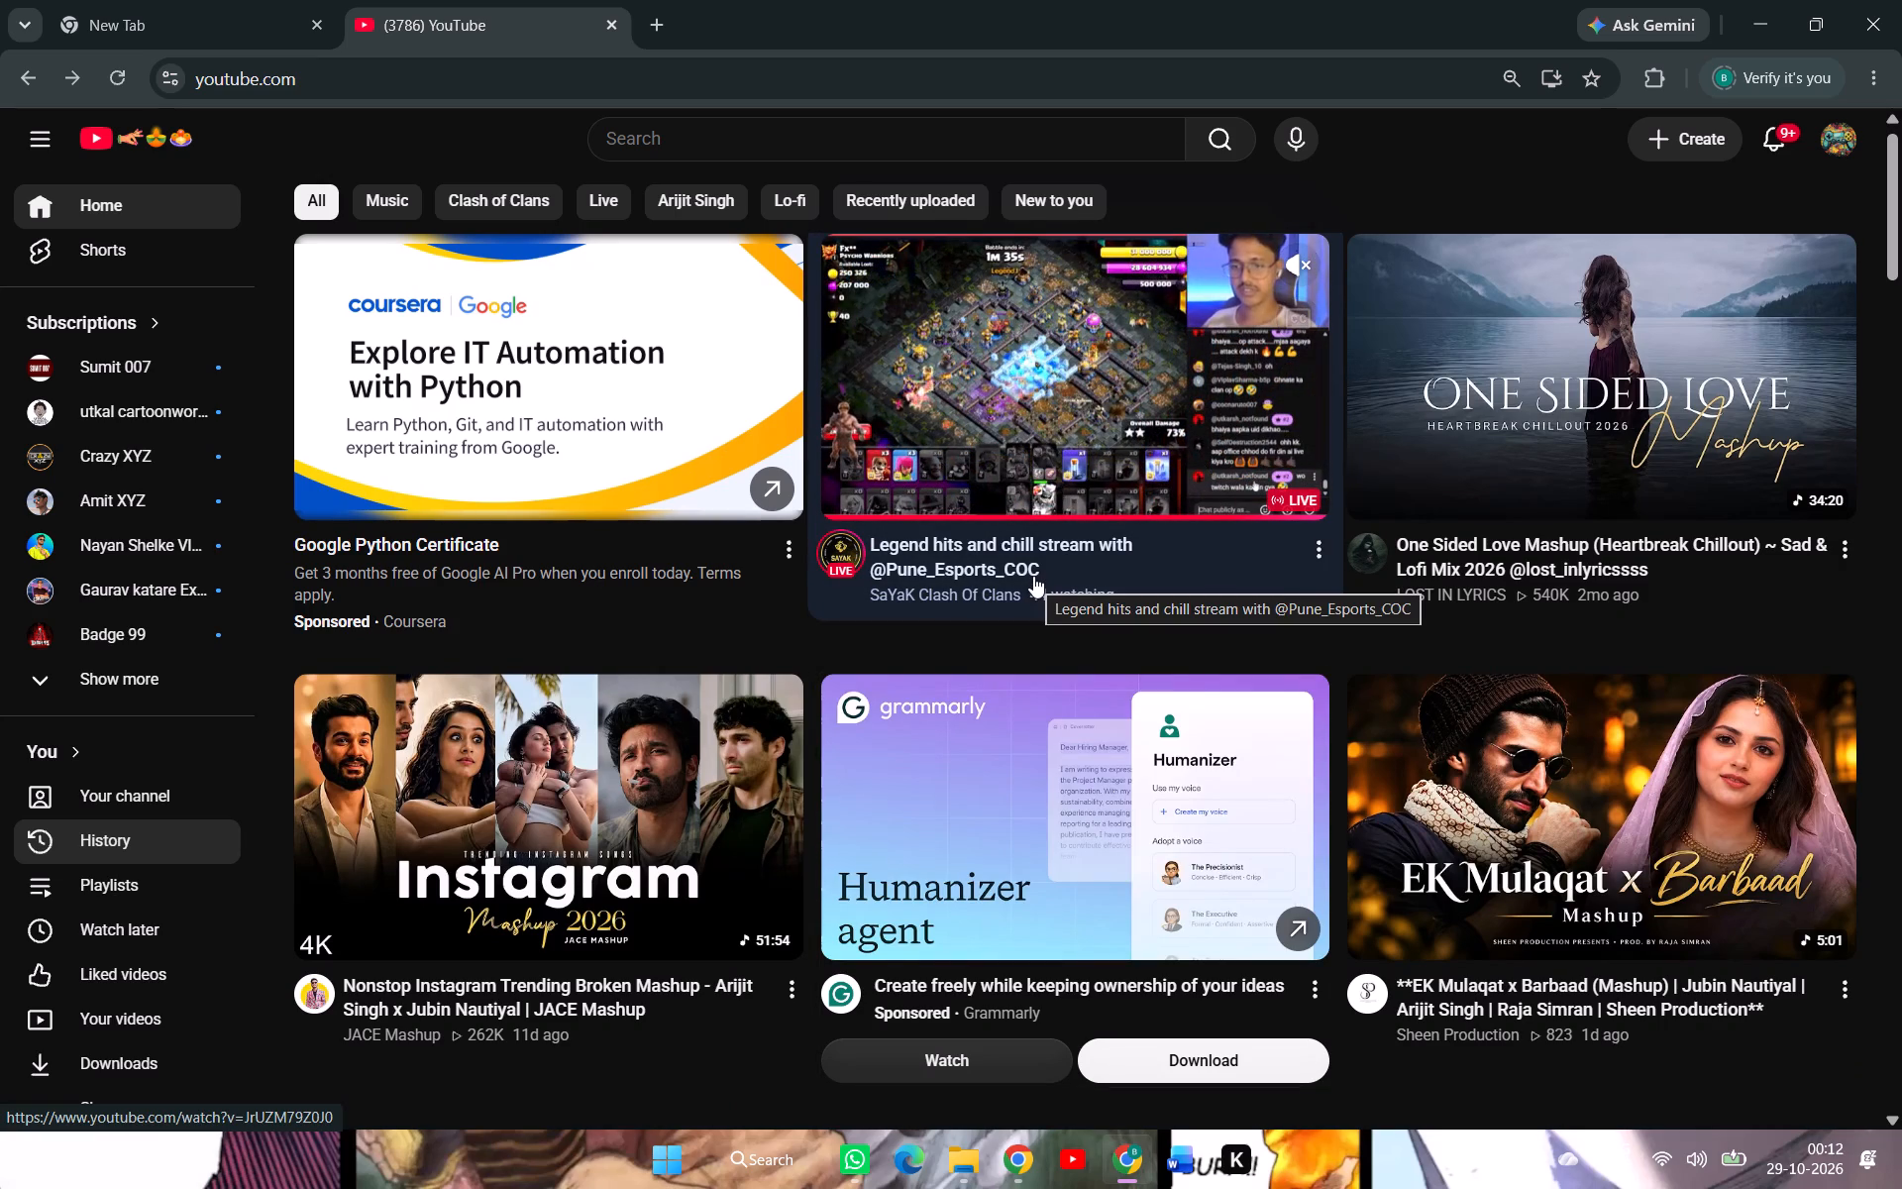
scroll(1033, 576, "down", 4)
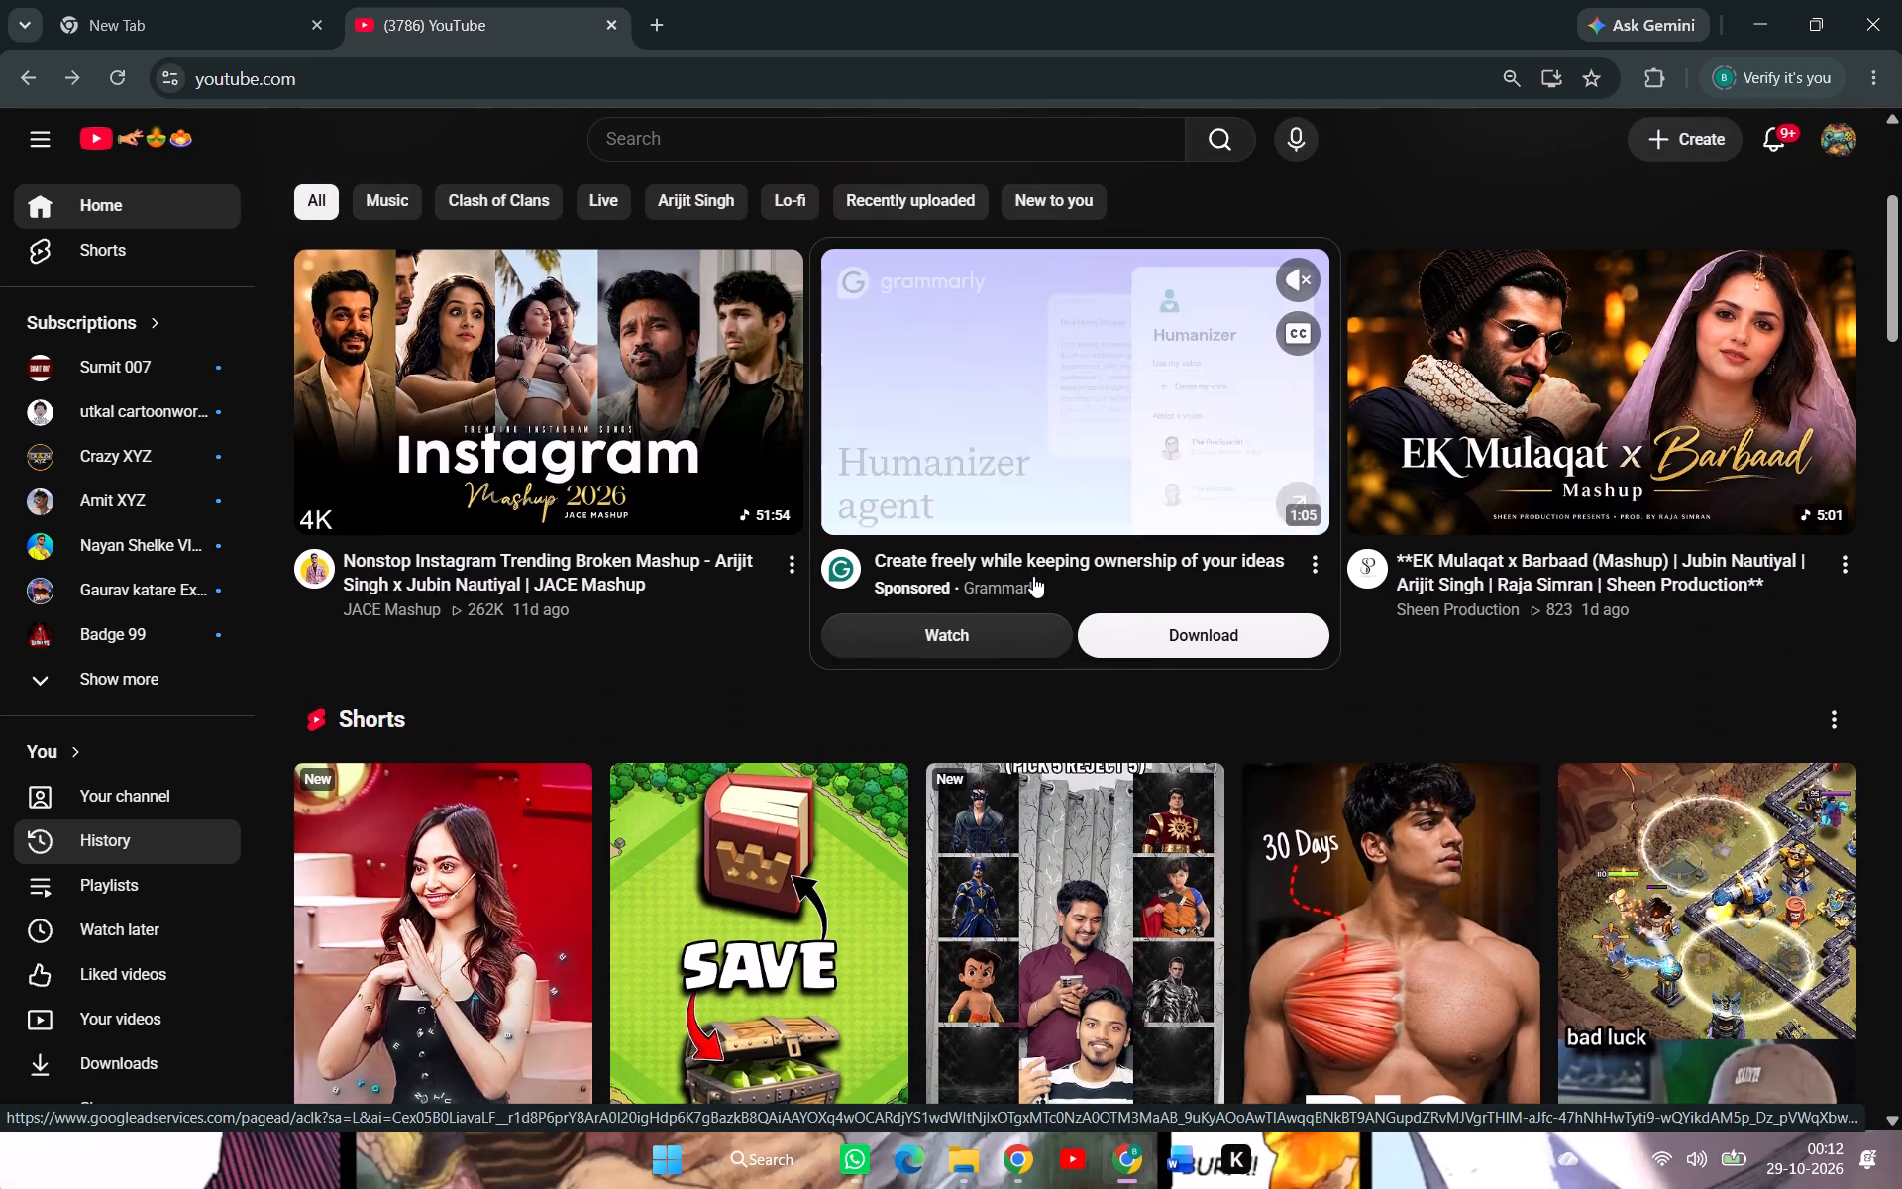
scroll(1033, 576, "down", 2)
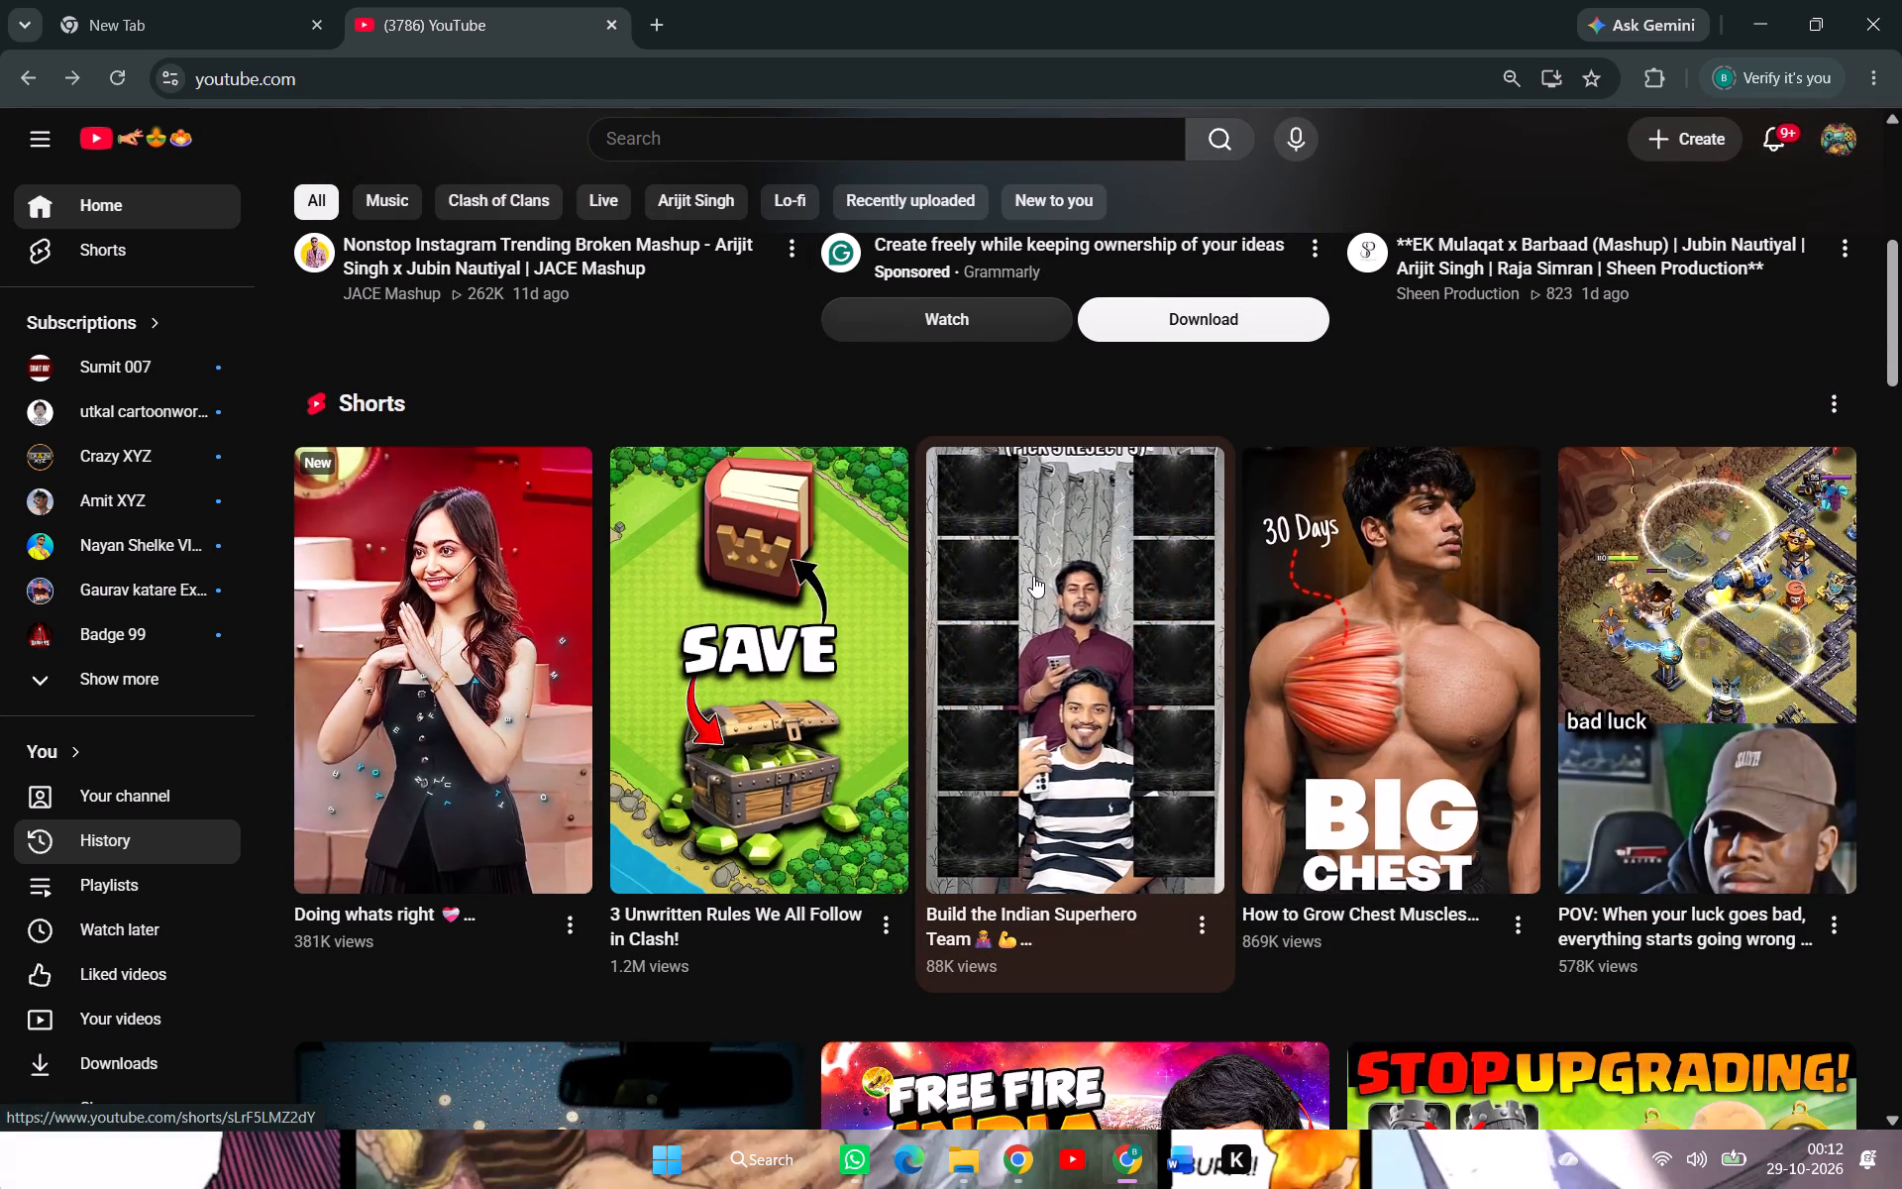
scroll(1033, 576, "down", 7)
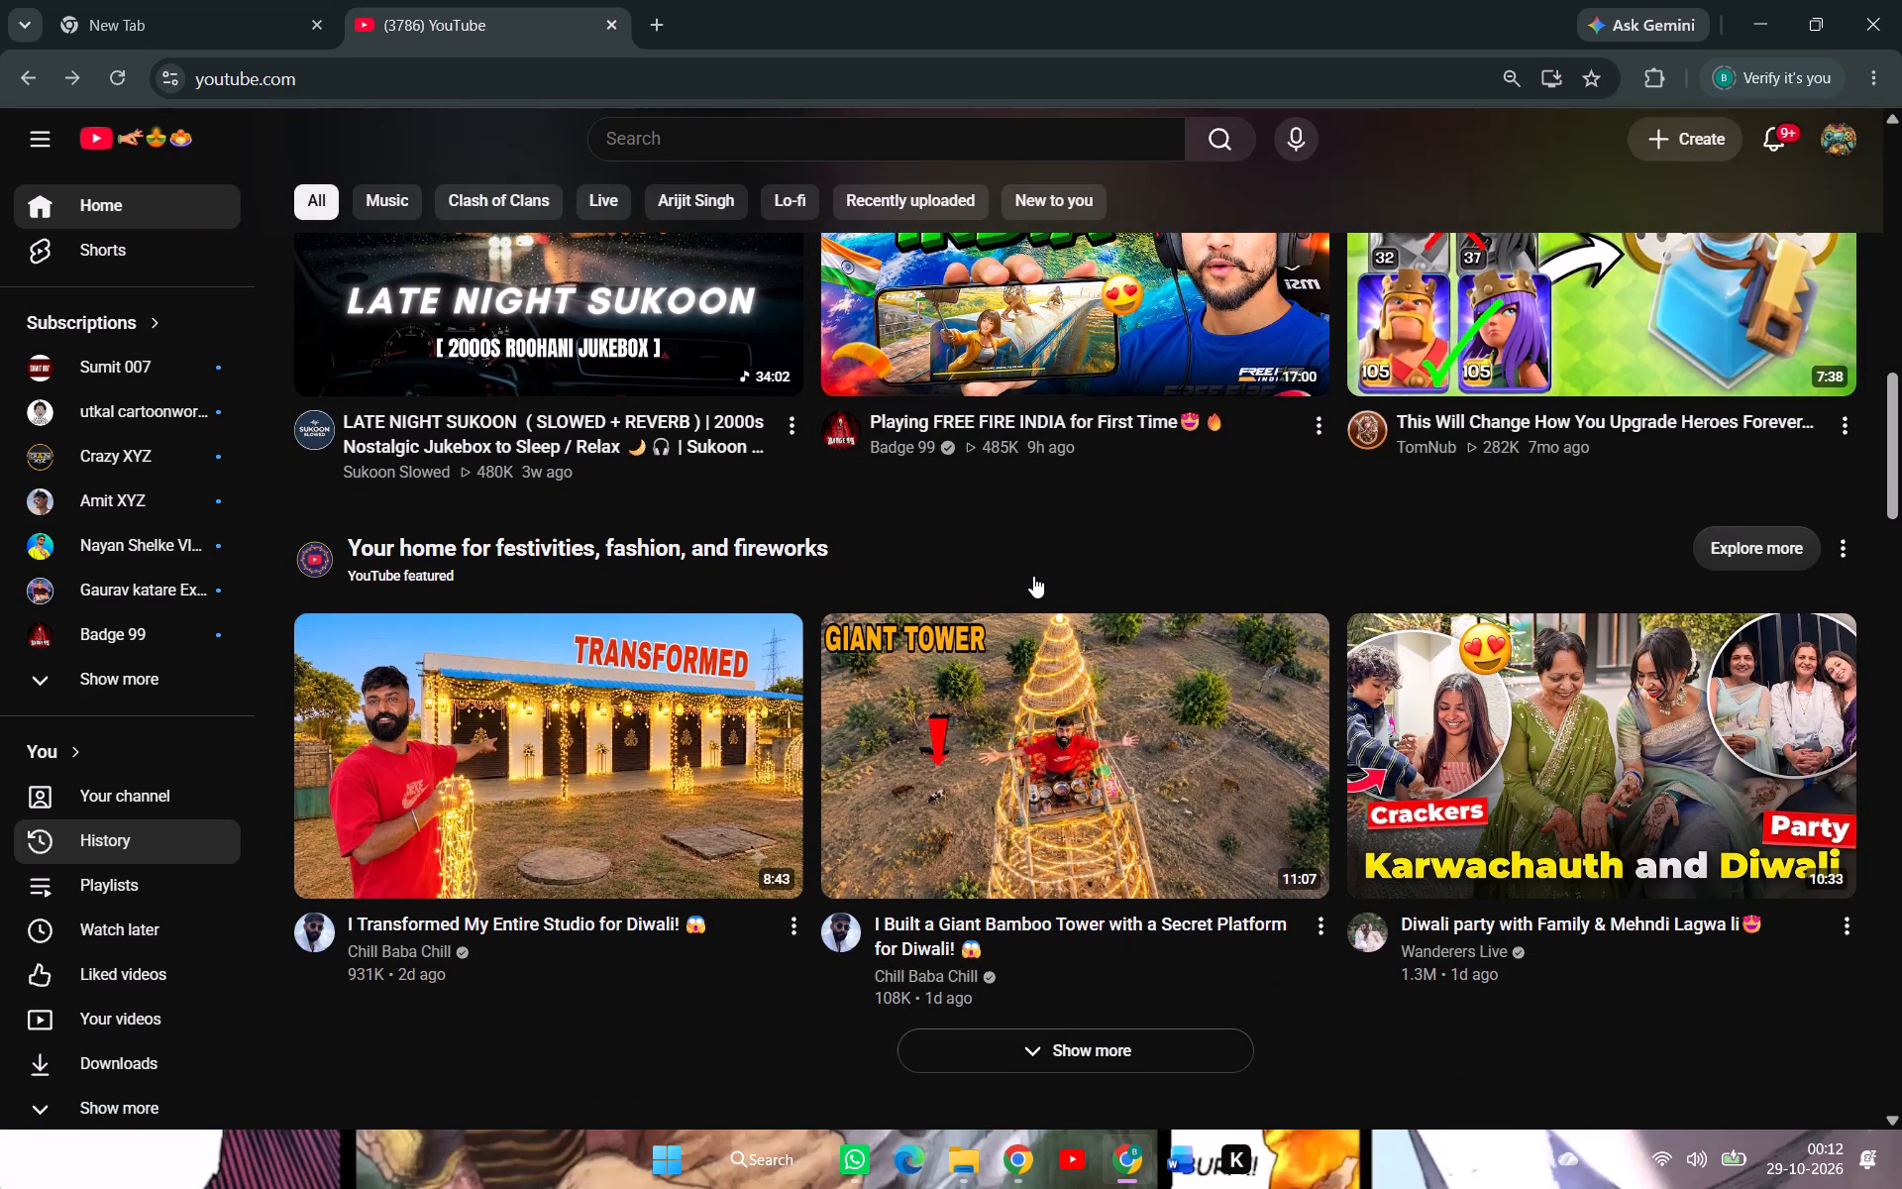
scroll(1033, 576, "down", 5)
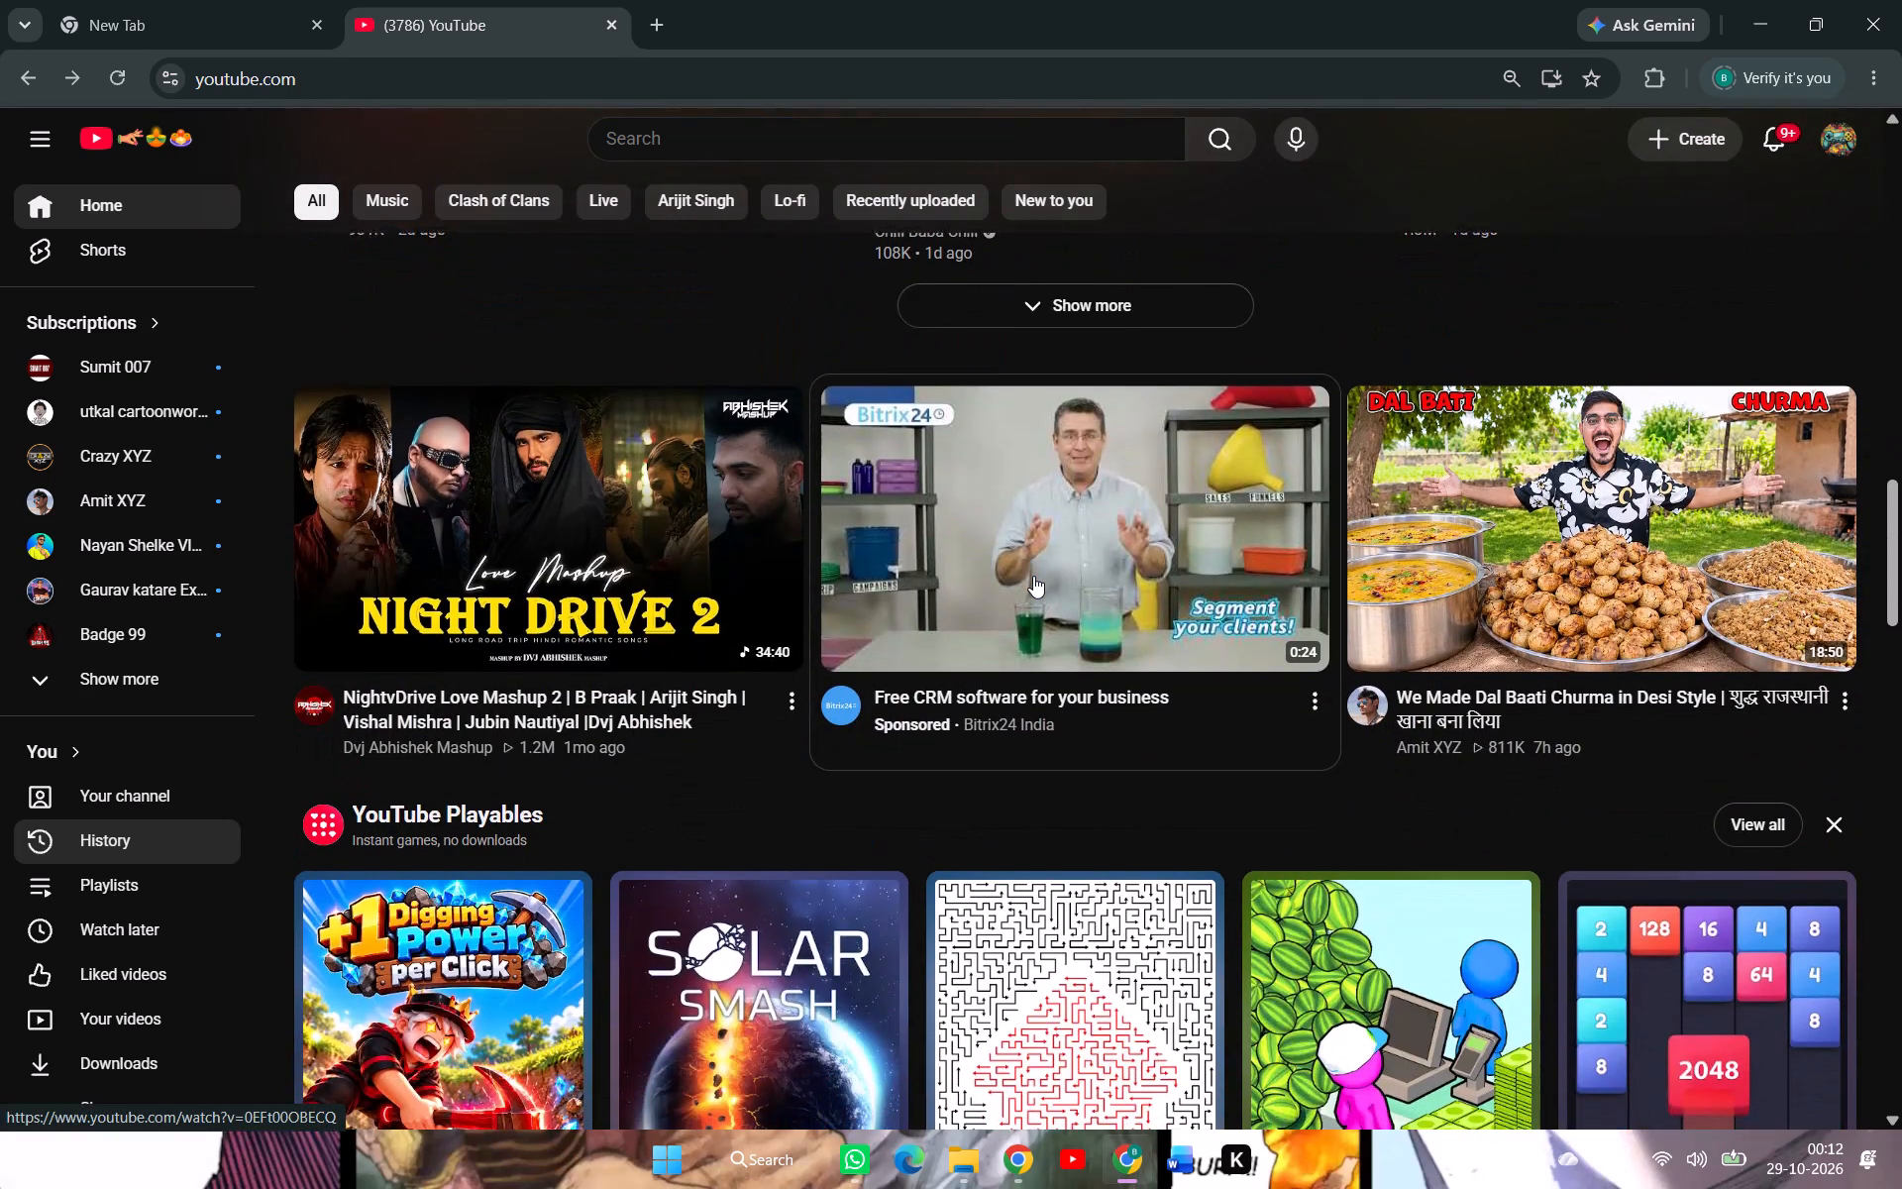
scroll(1033, 576, "down", 2)
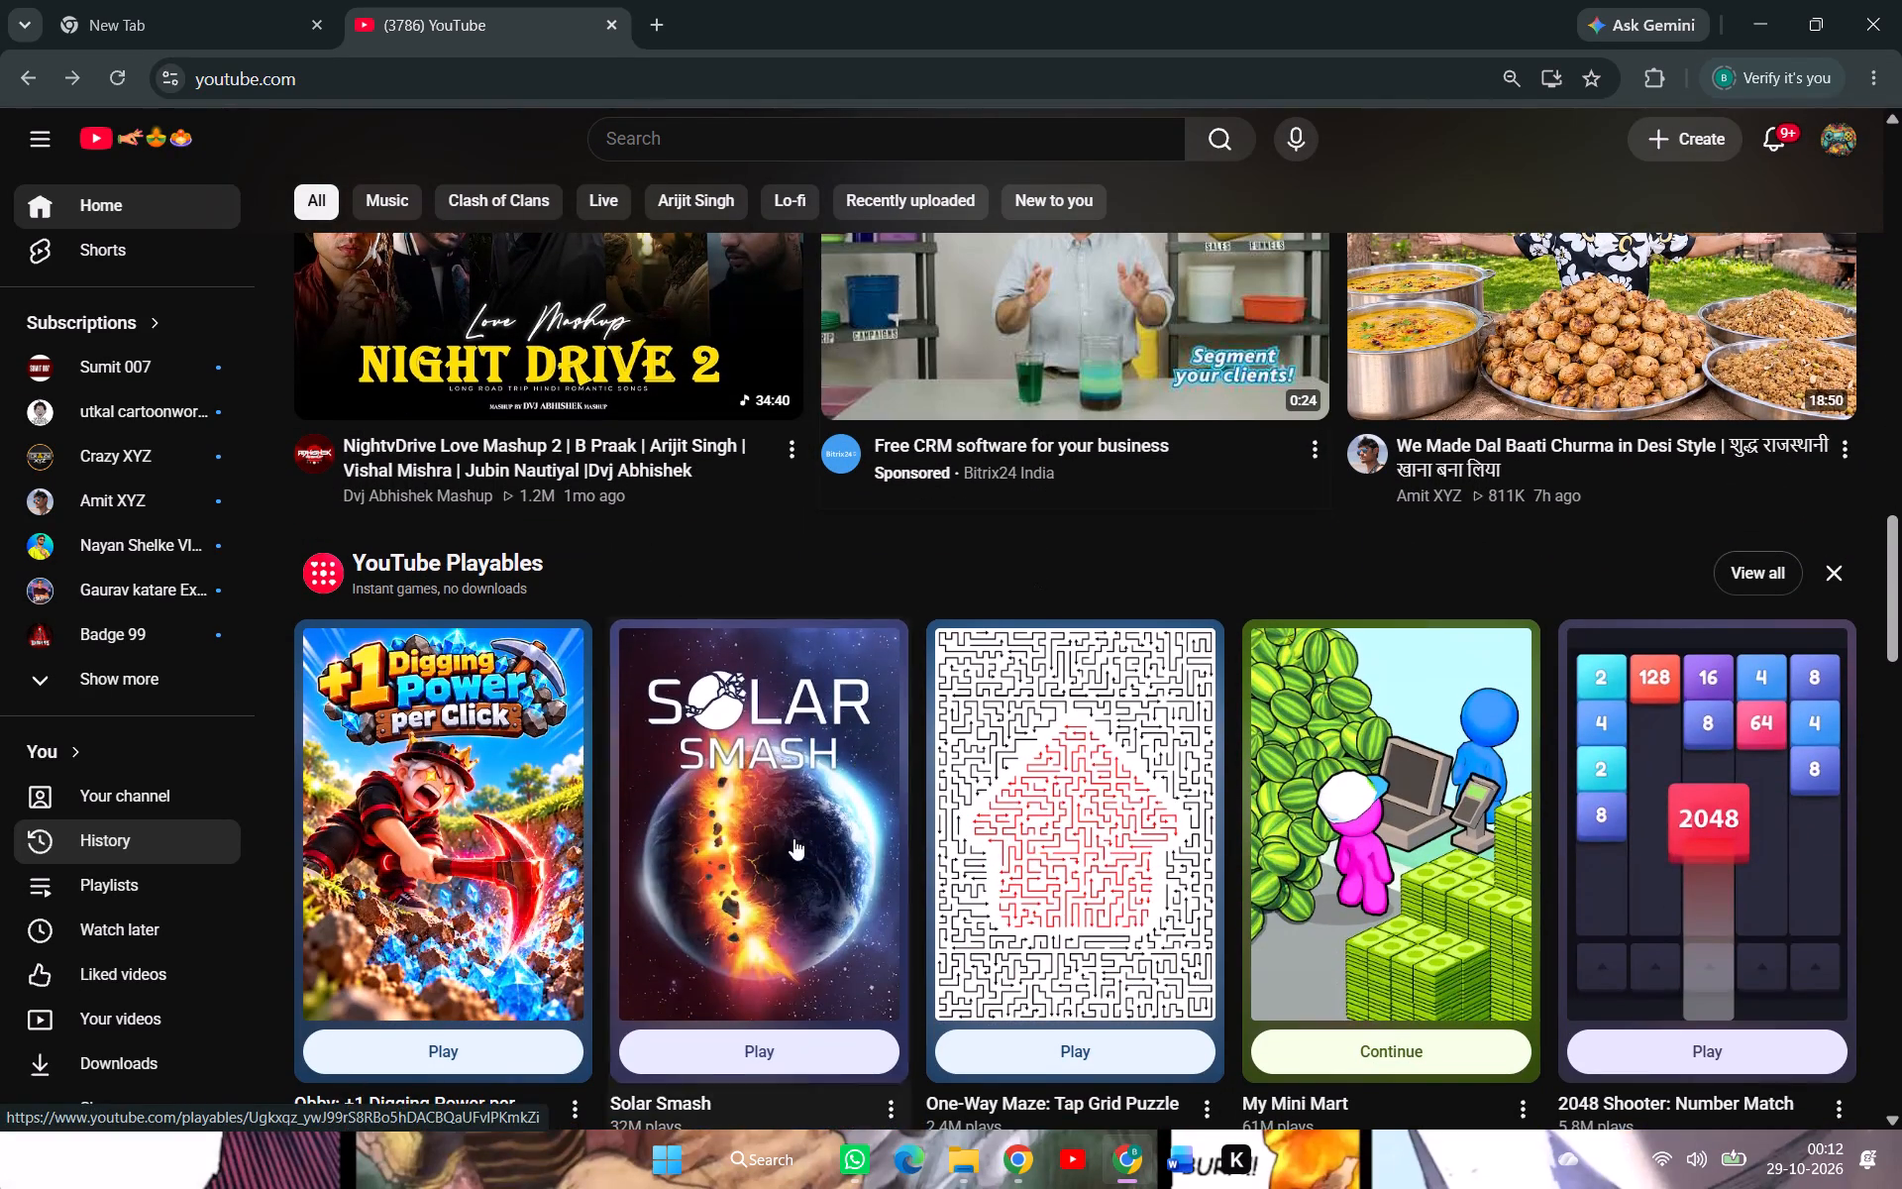
scroll(791, 840, "down", 4)
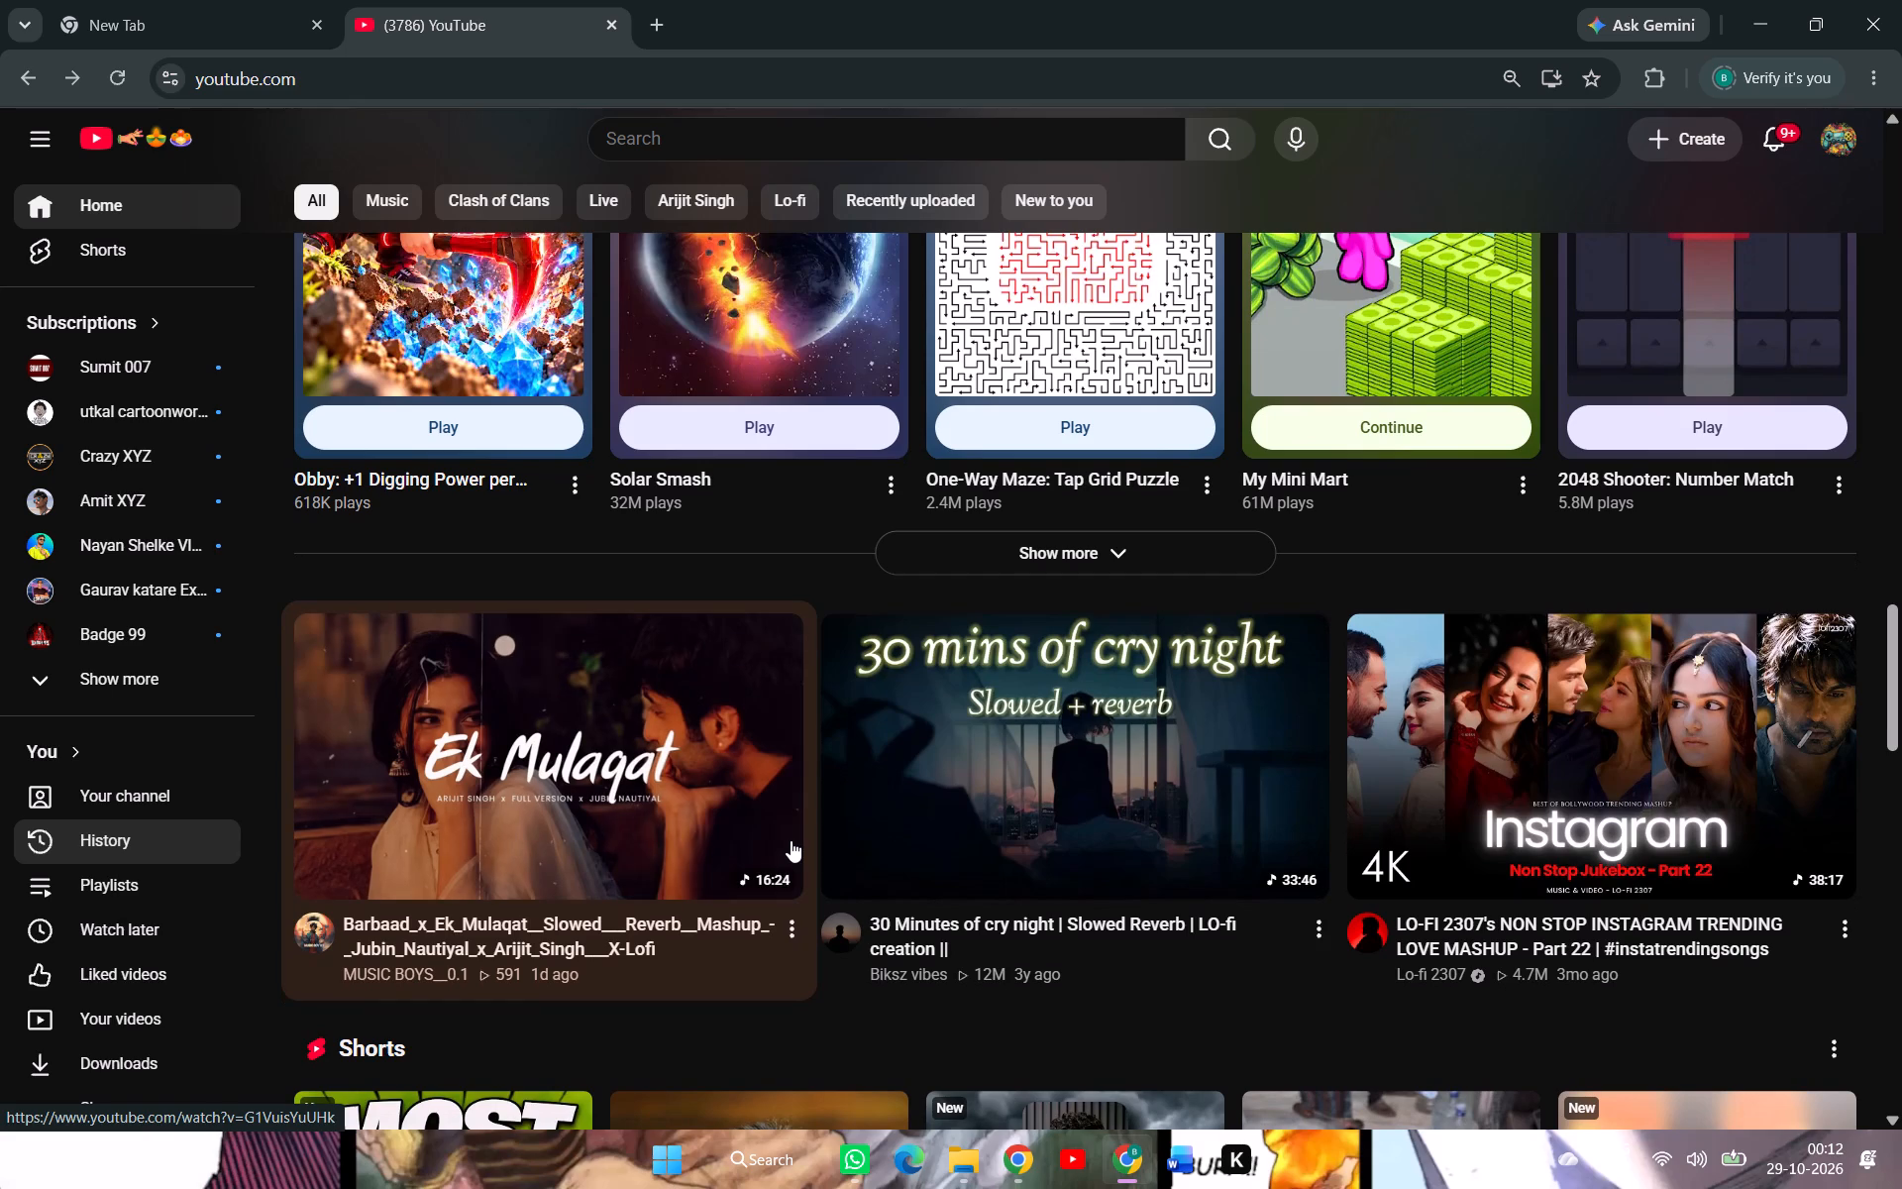
Return to the Compiler Construction document in Word and place the cursor after the third Closure Operation rule.
left_click(1741, 1)
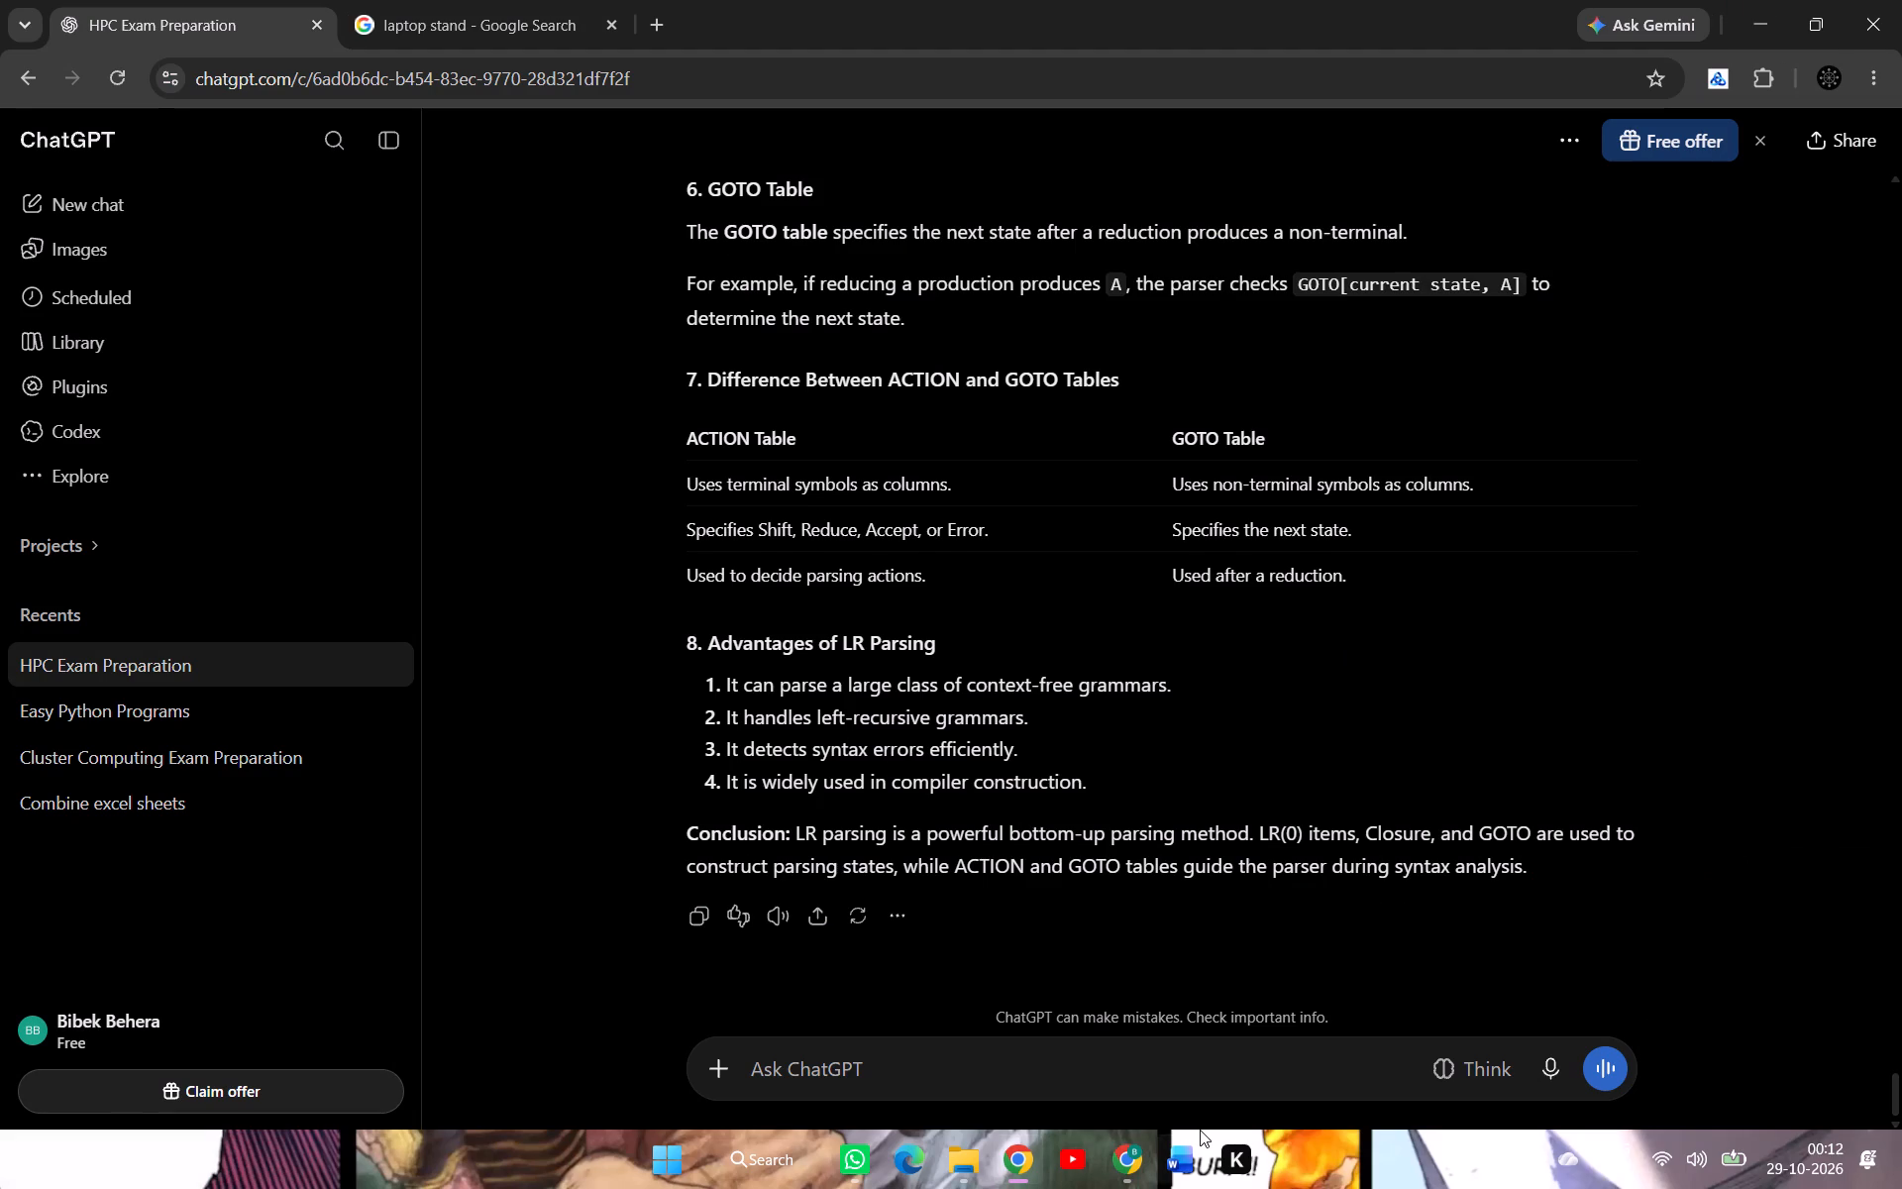
left_click(1200, 1130)
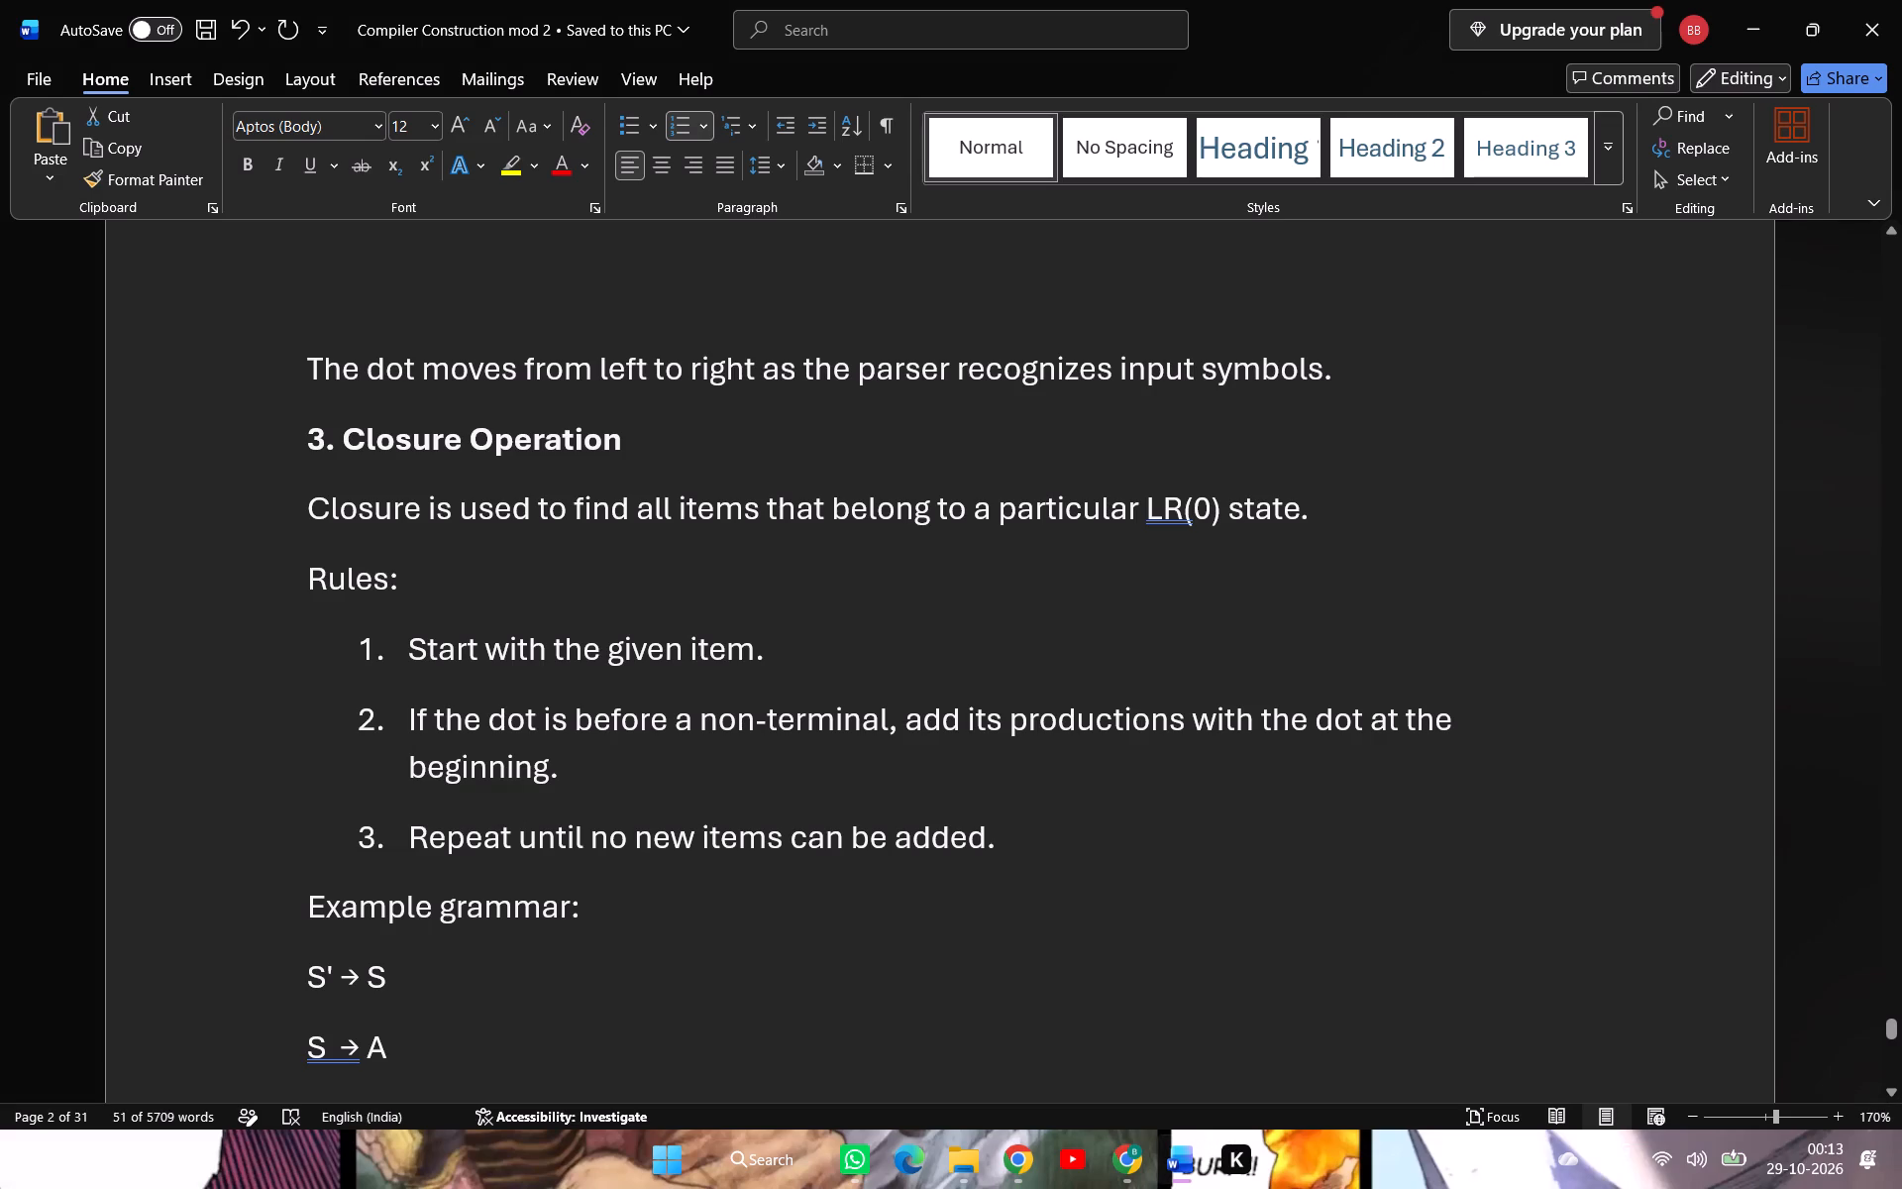
left_click(1201, 814)
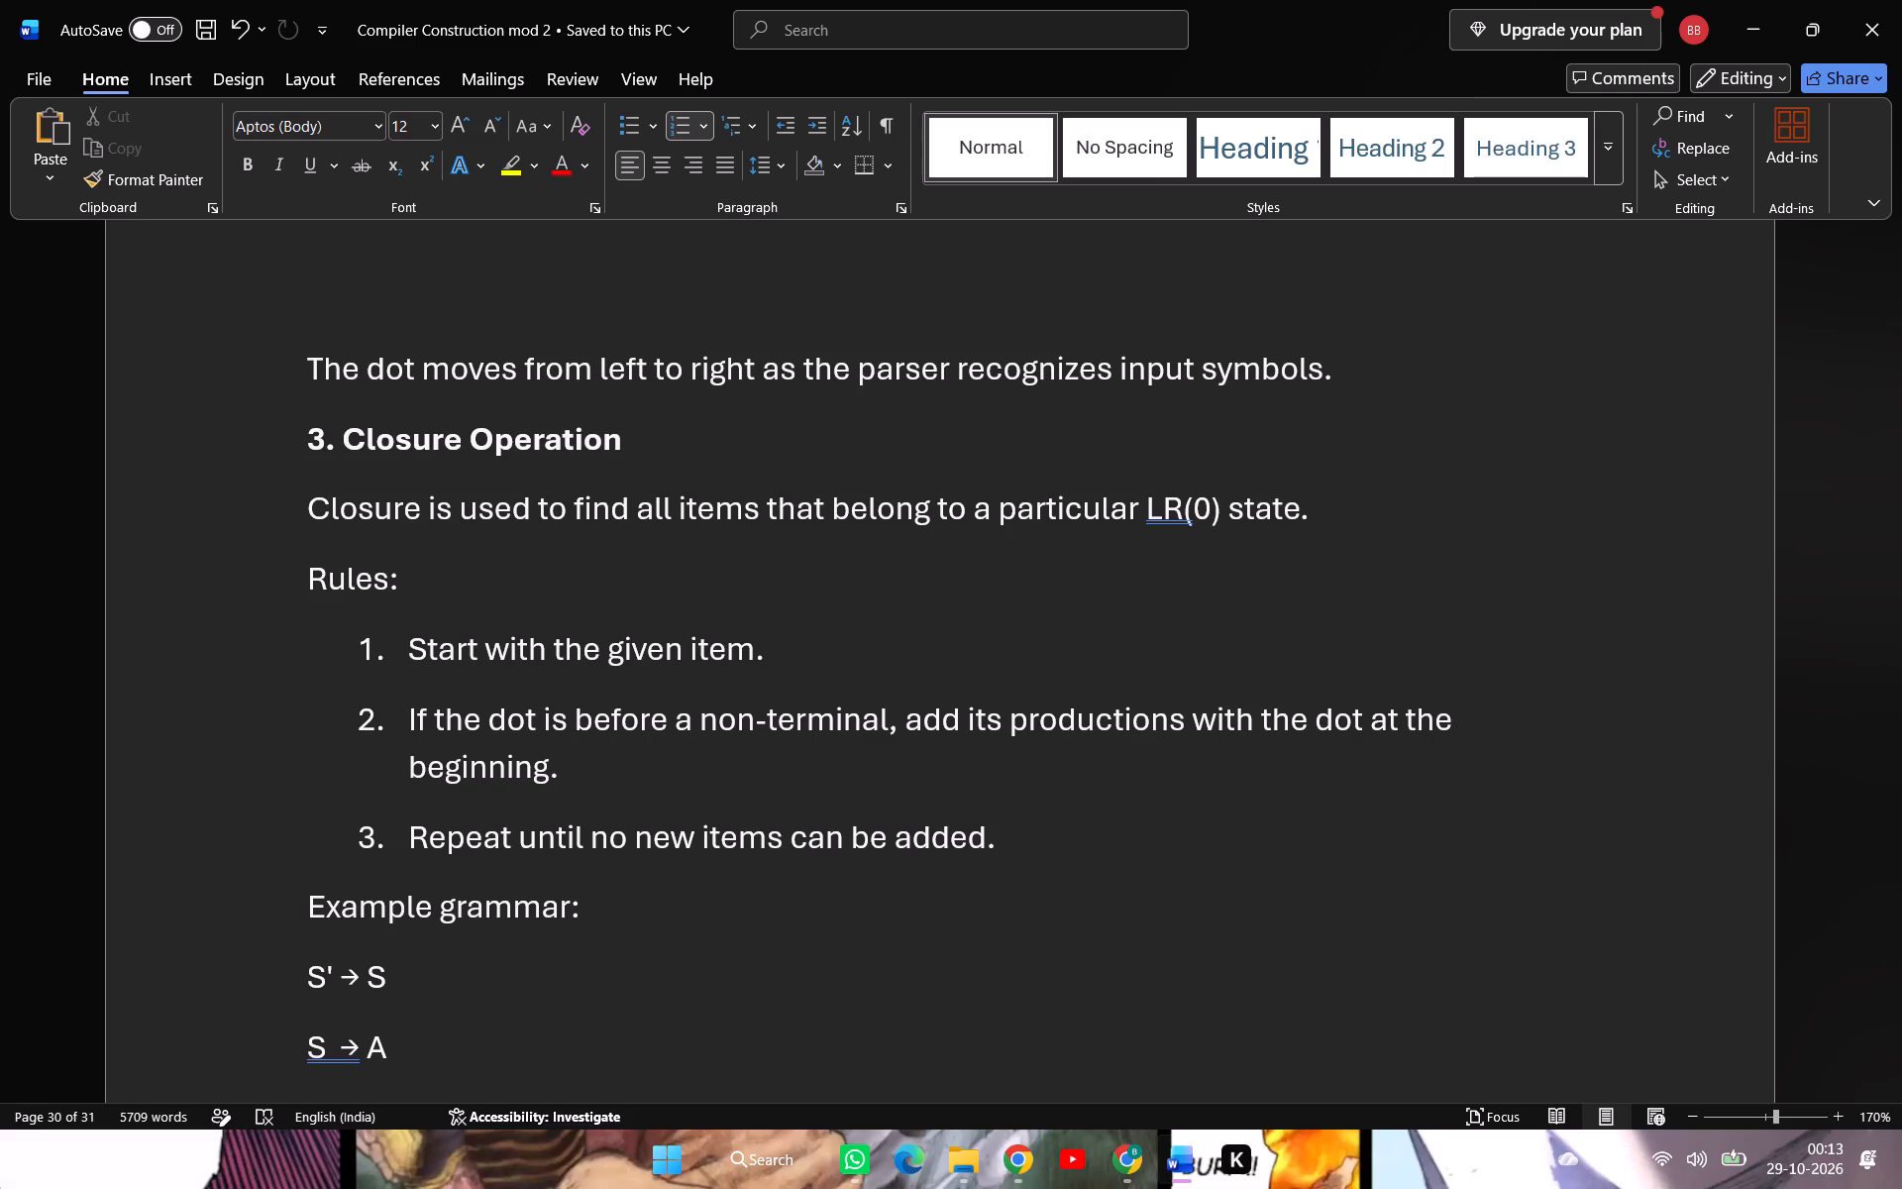
left_click(1201, 814)
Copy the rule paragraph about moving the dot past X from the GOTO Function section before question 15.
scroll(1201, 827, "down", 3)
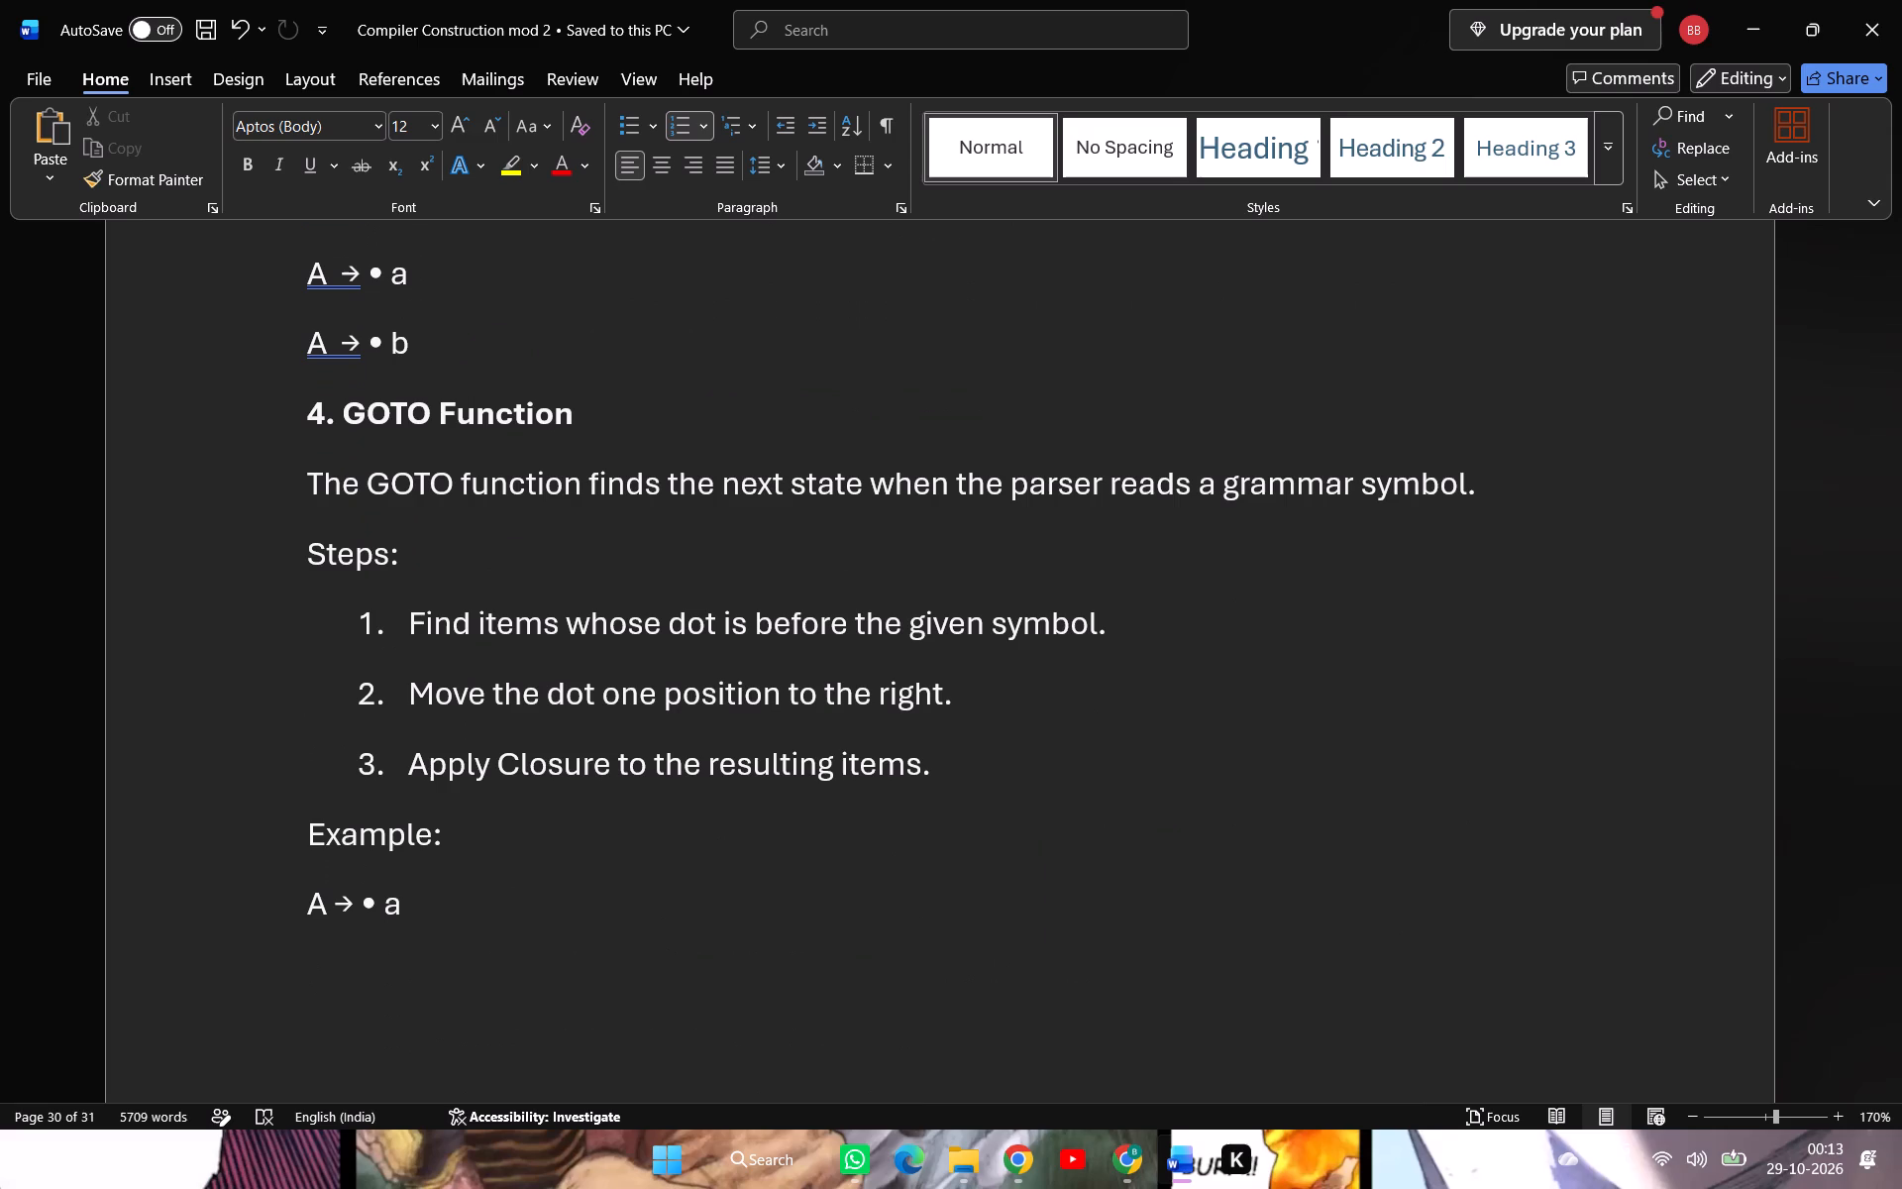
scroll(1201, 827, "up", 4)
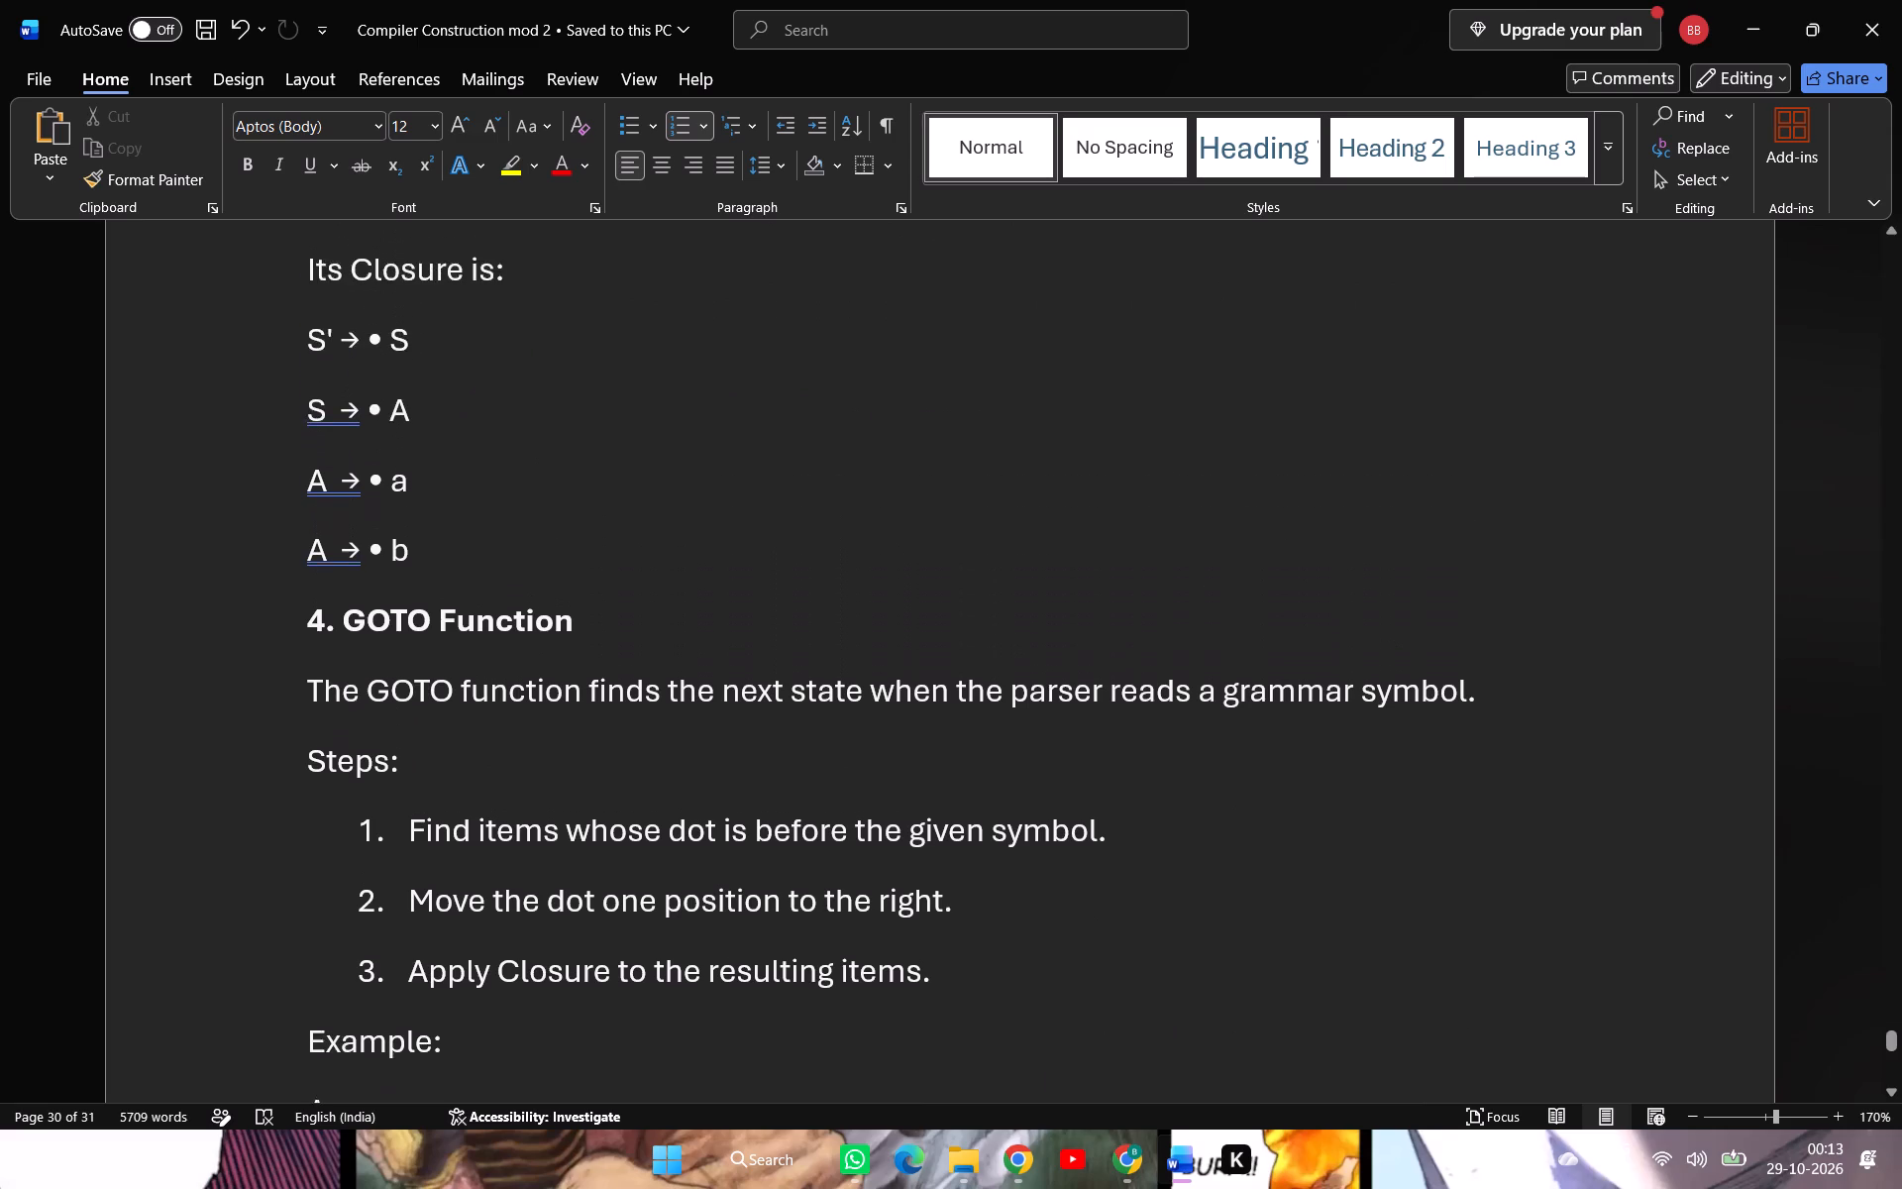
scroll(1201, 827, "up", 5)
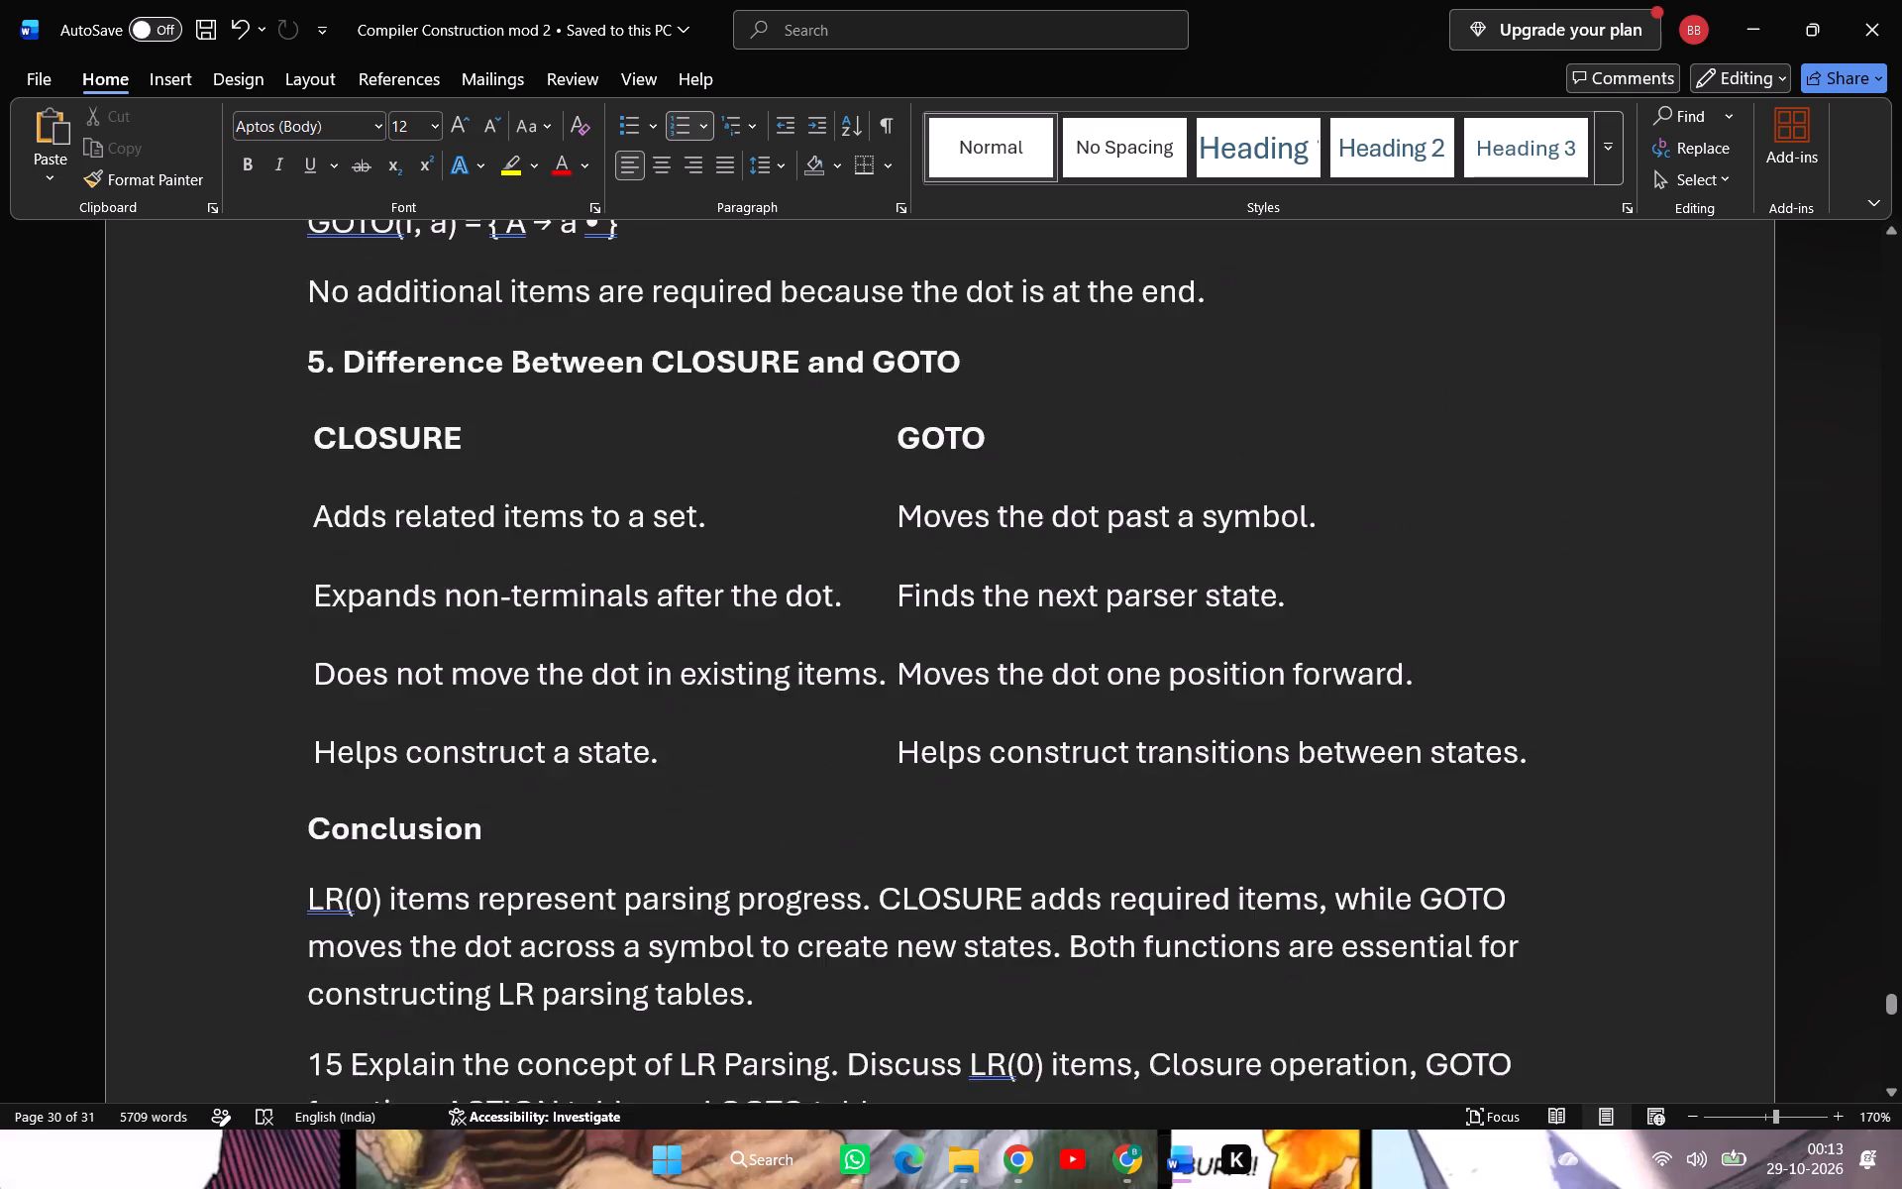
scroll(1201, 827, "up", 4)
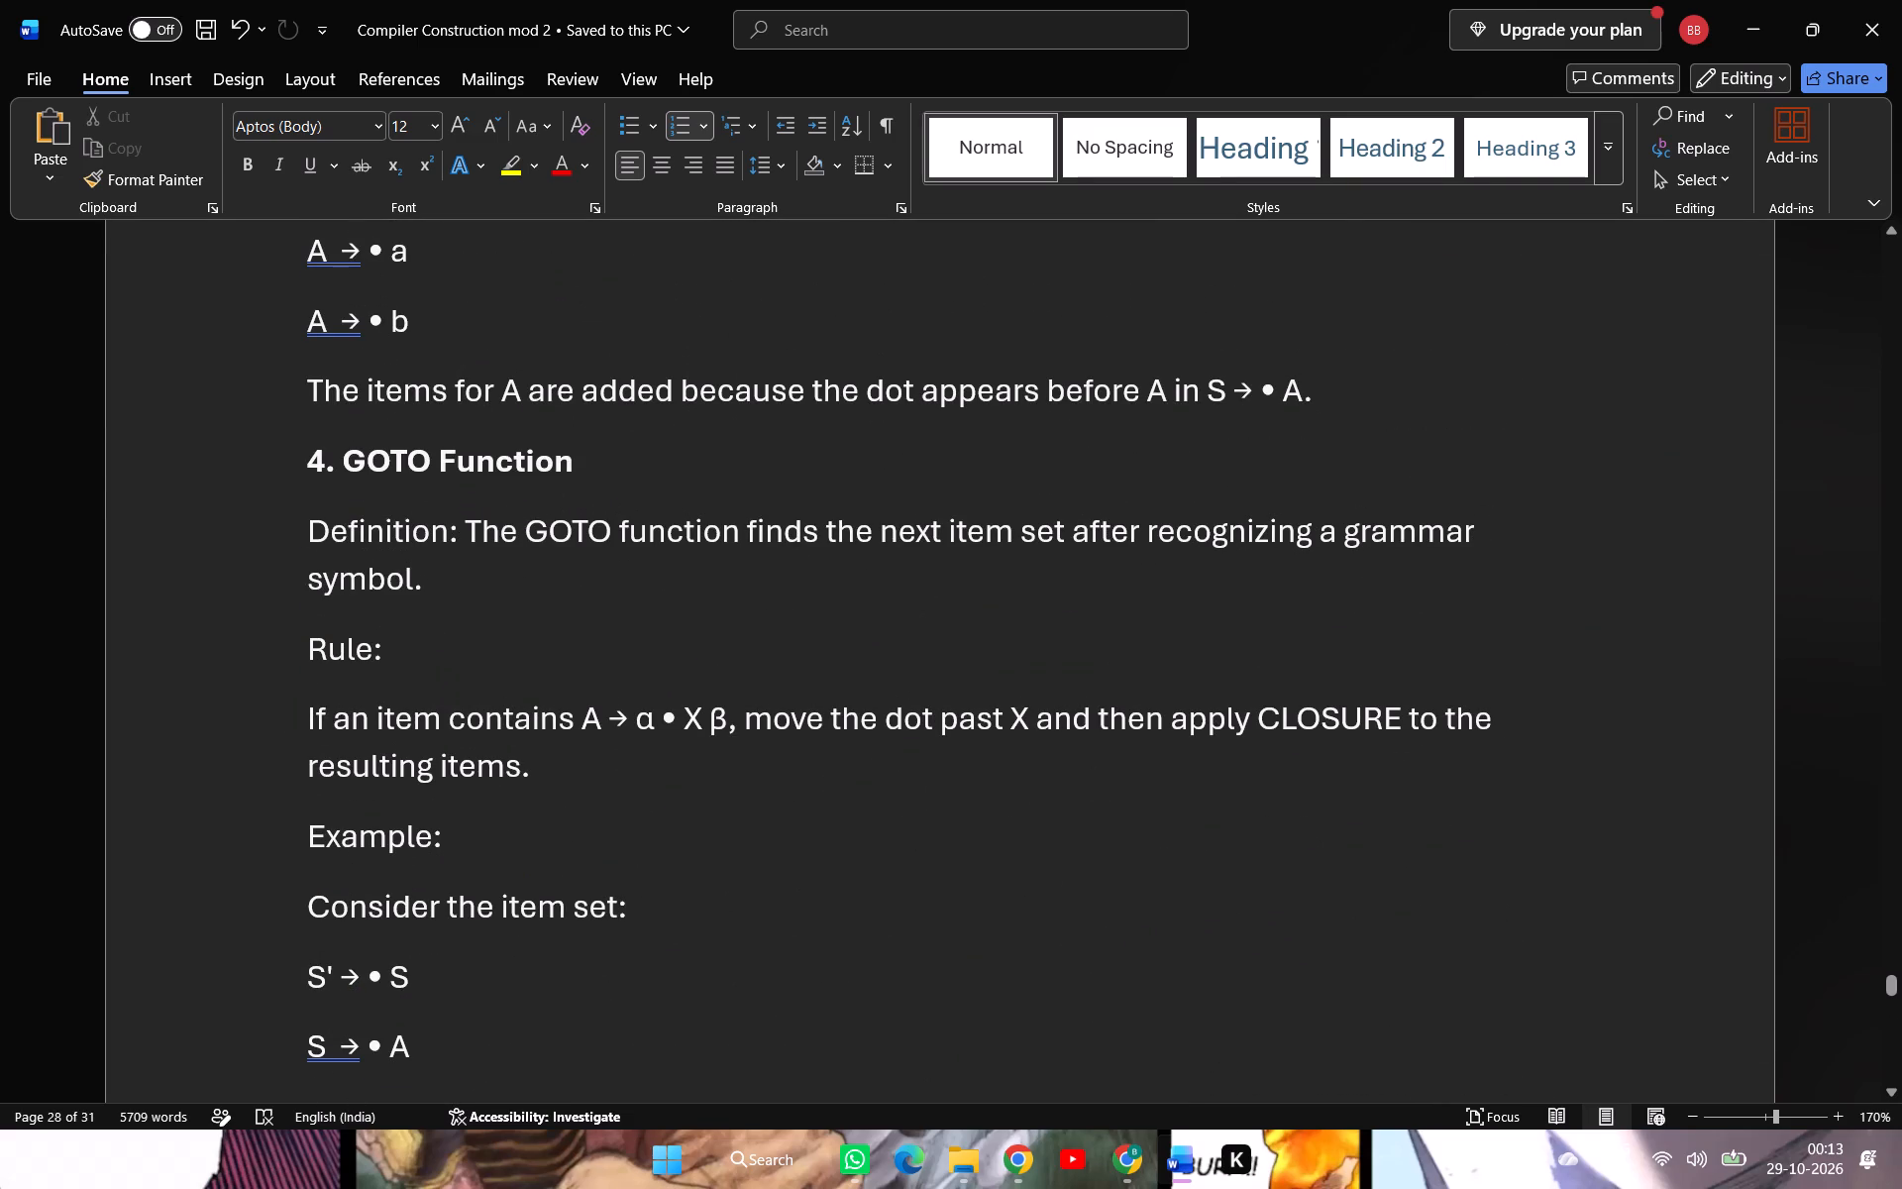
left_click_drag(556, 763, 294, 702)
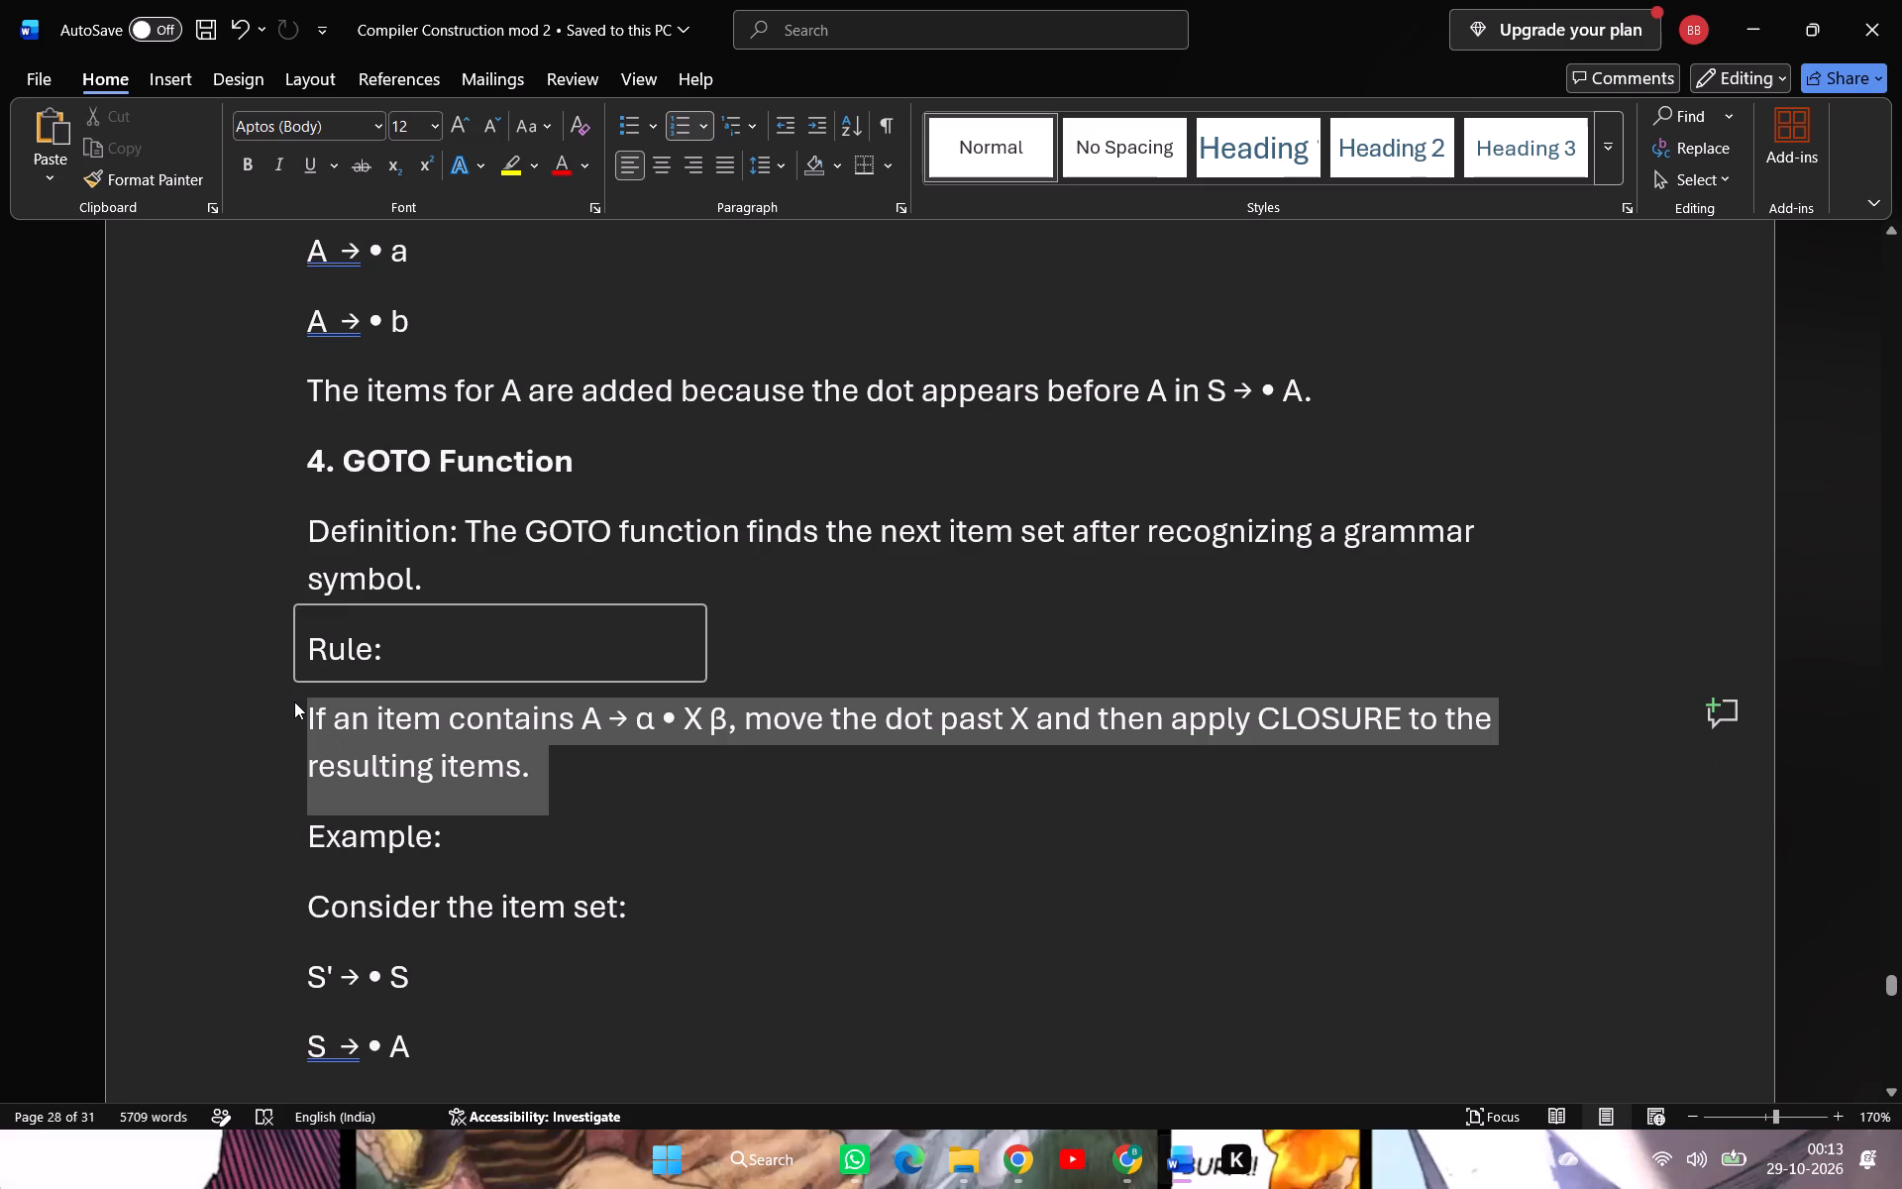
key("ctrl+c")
Copy the definition paragraph of the GOTO Function section that precedes question 15.
left_click_drag(450, 575, 270, 533)
key("ctrl+c")
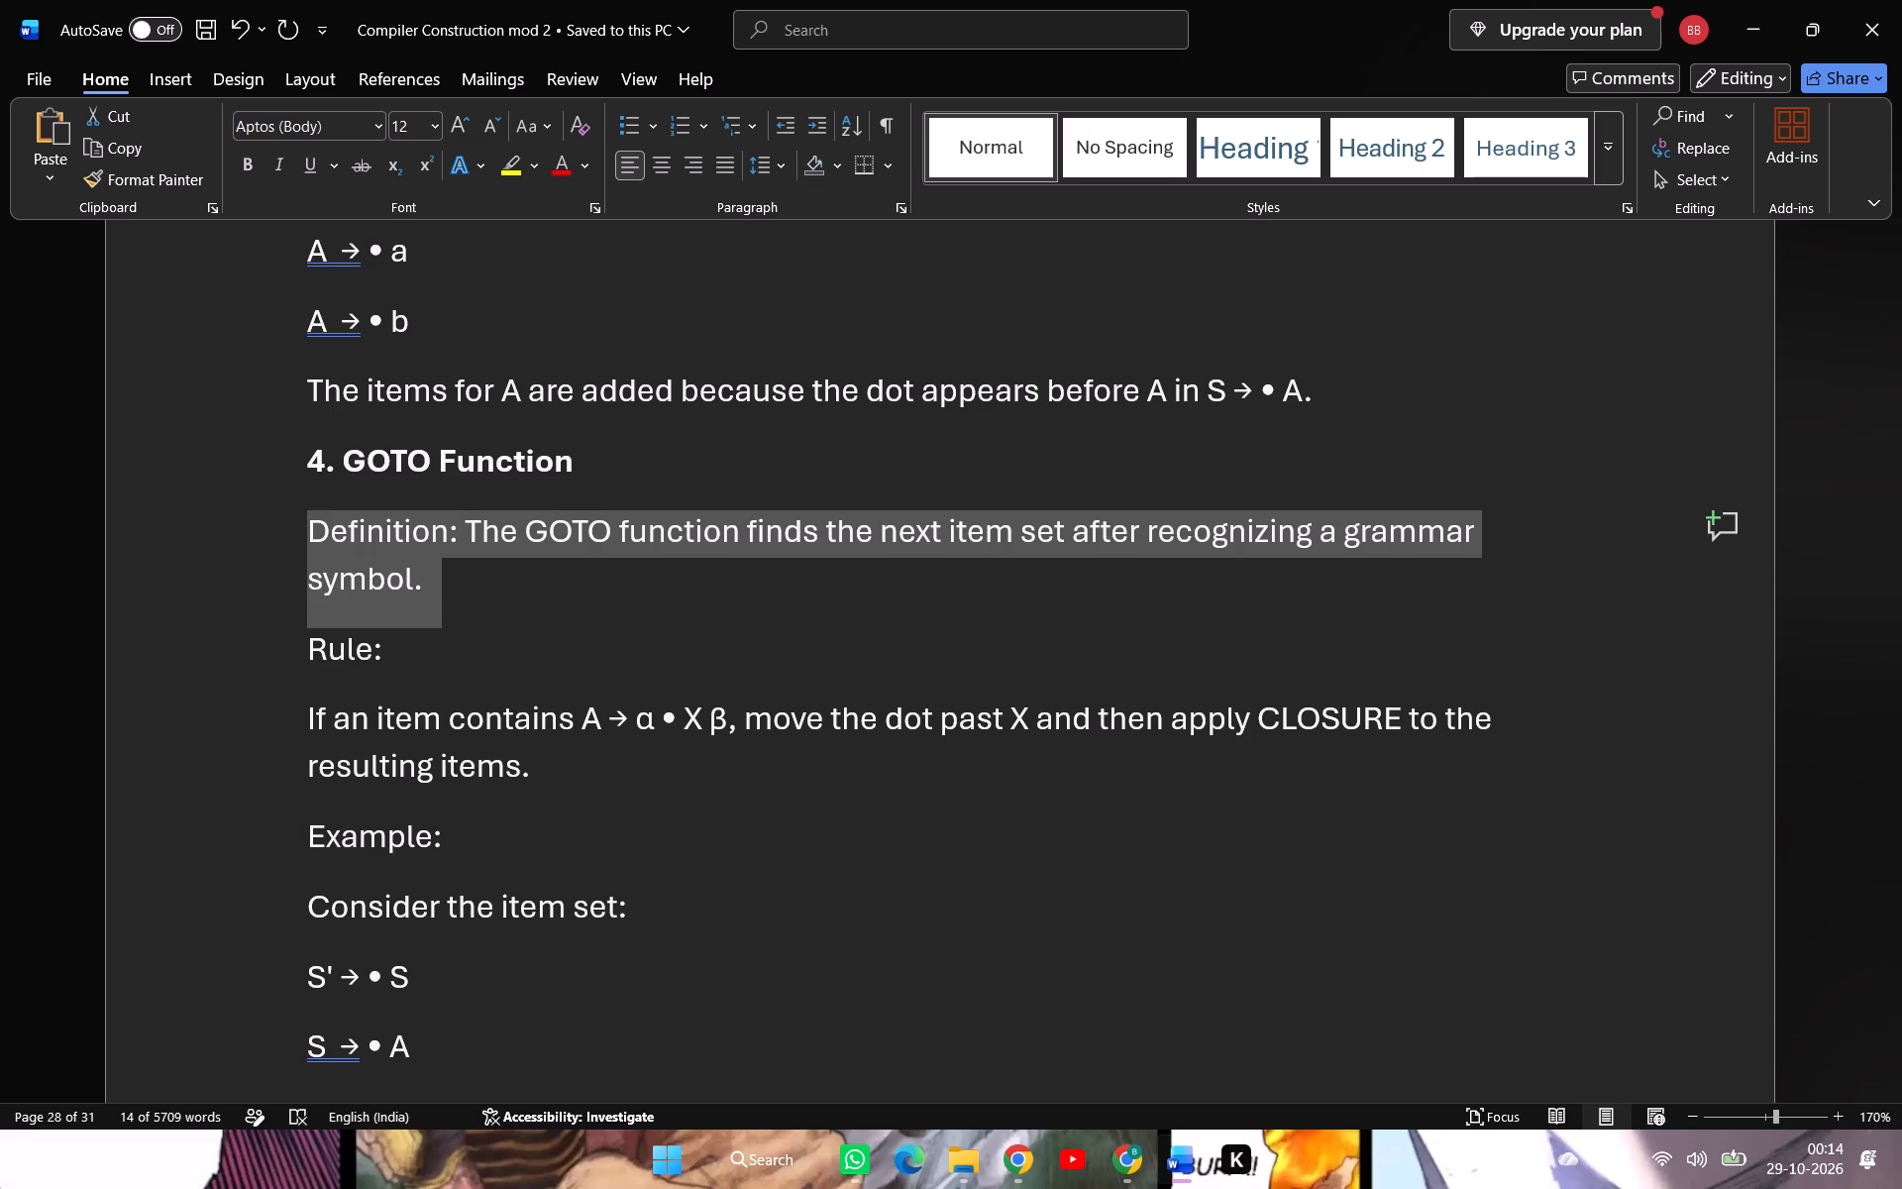
Paste the copied GOTO definition as a new paragraph below the introductory sentence of question 15's GOTO Function section, without an extra blank line.
scroll(598, 698, "down", 2)
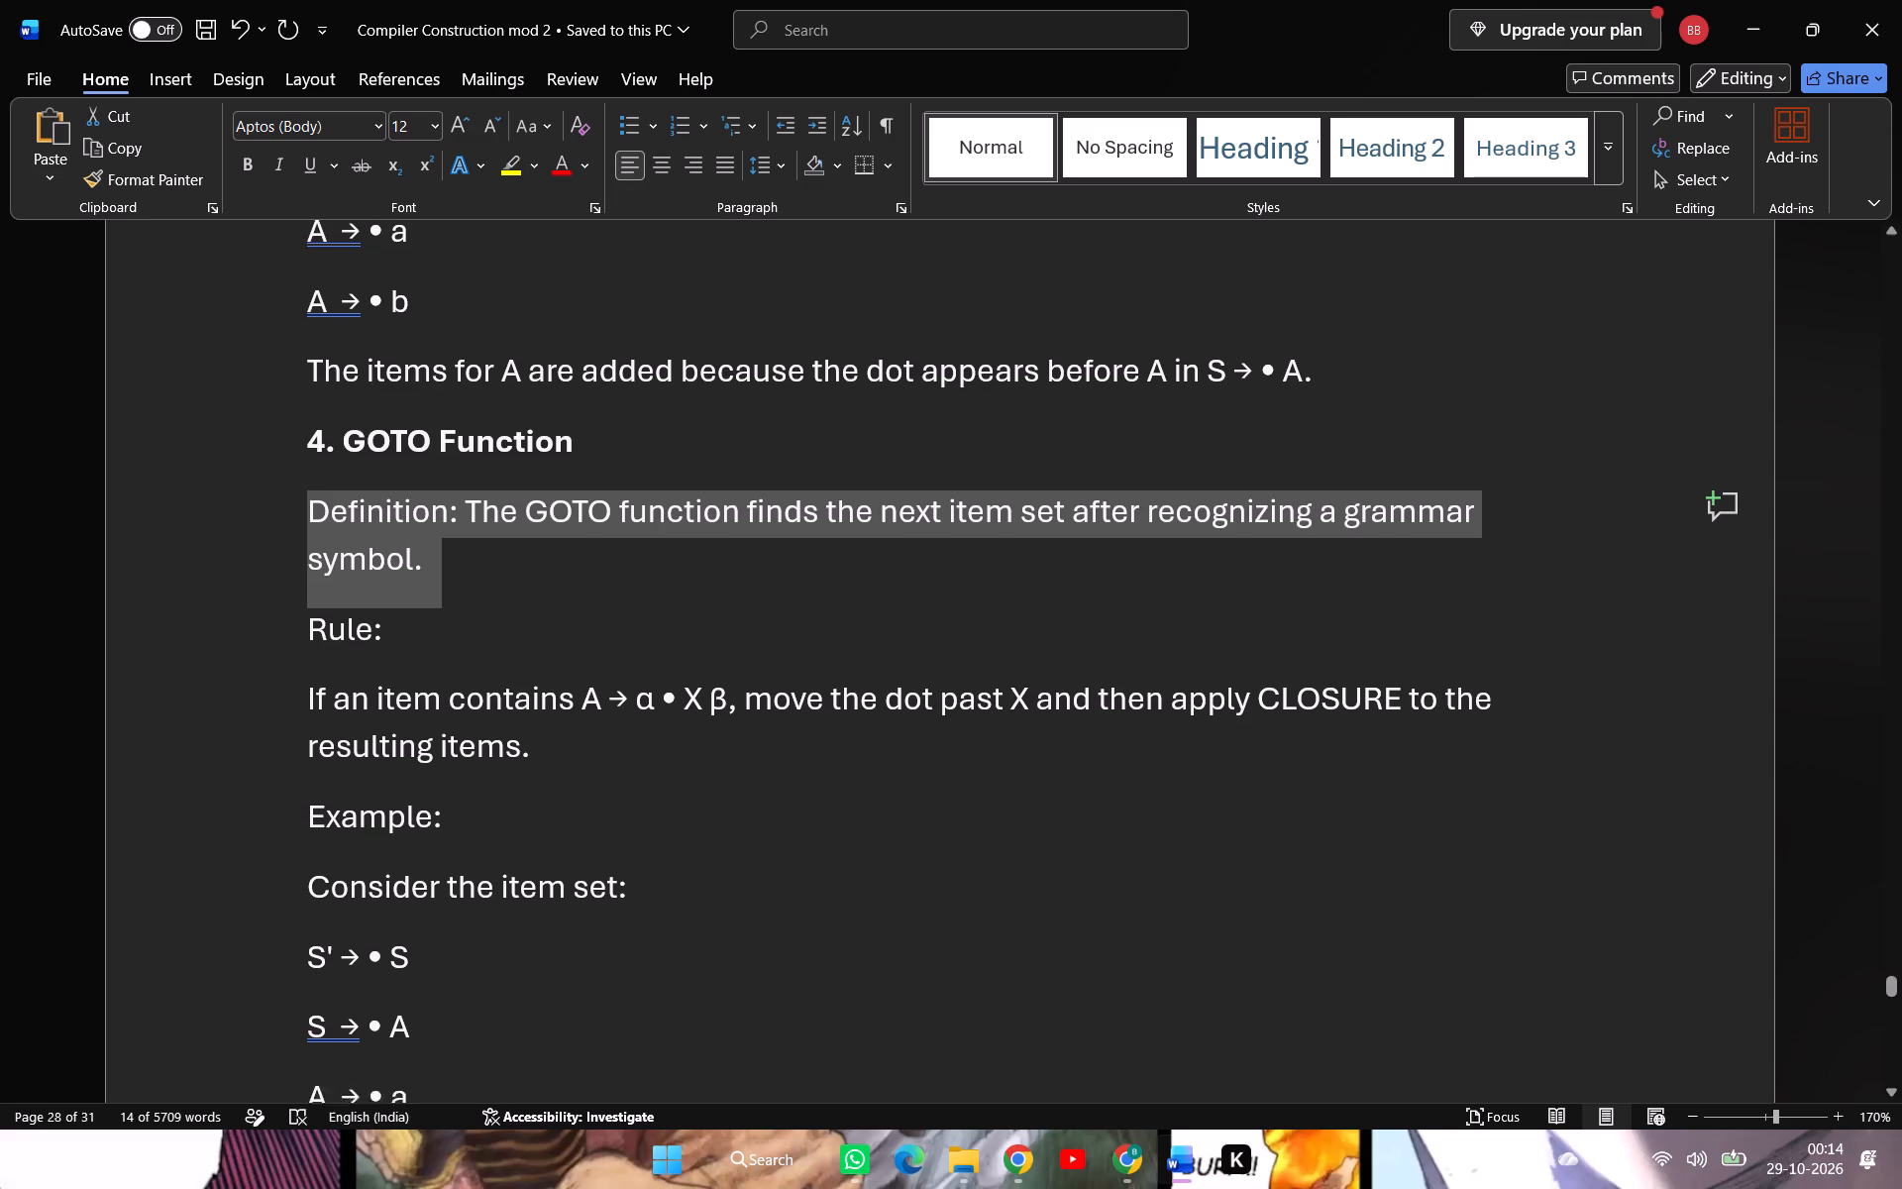
scroll(598, 698, "down", 6)
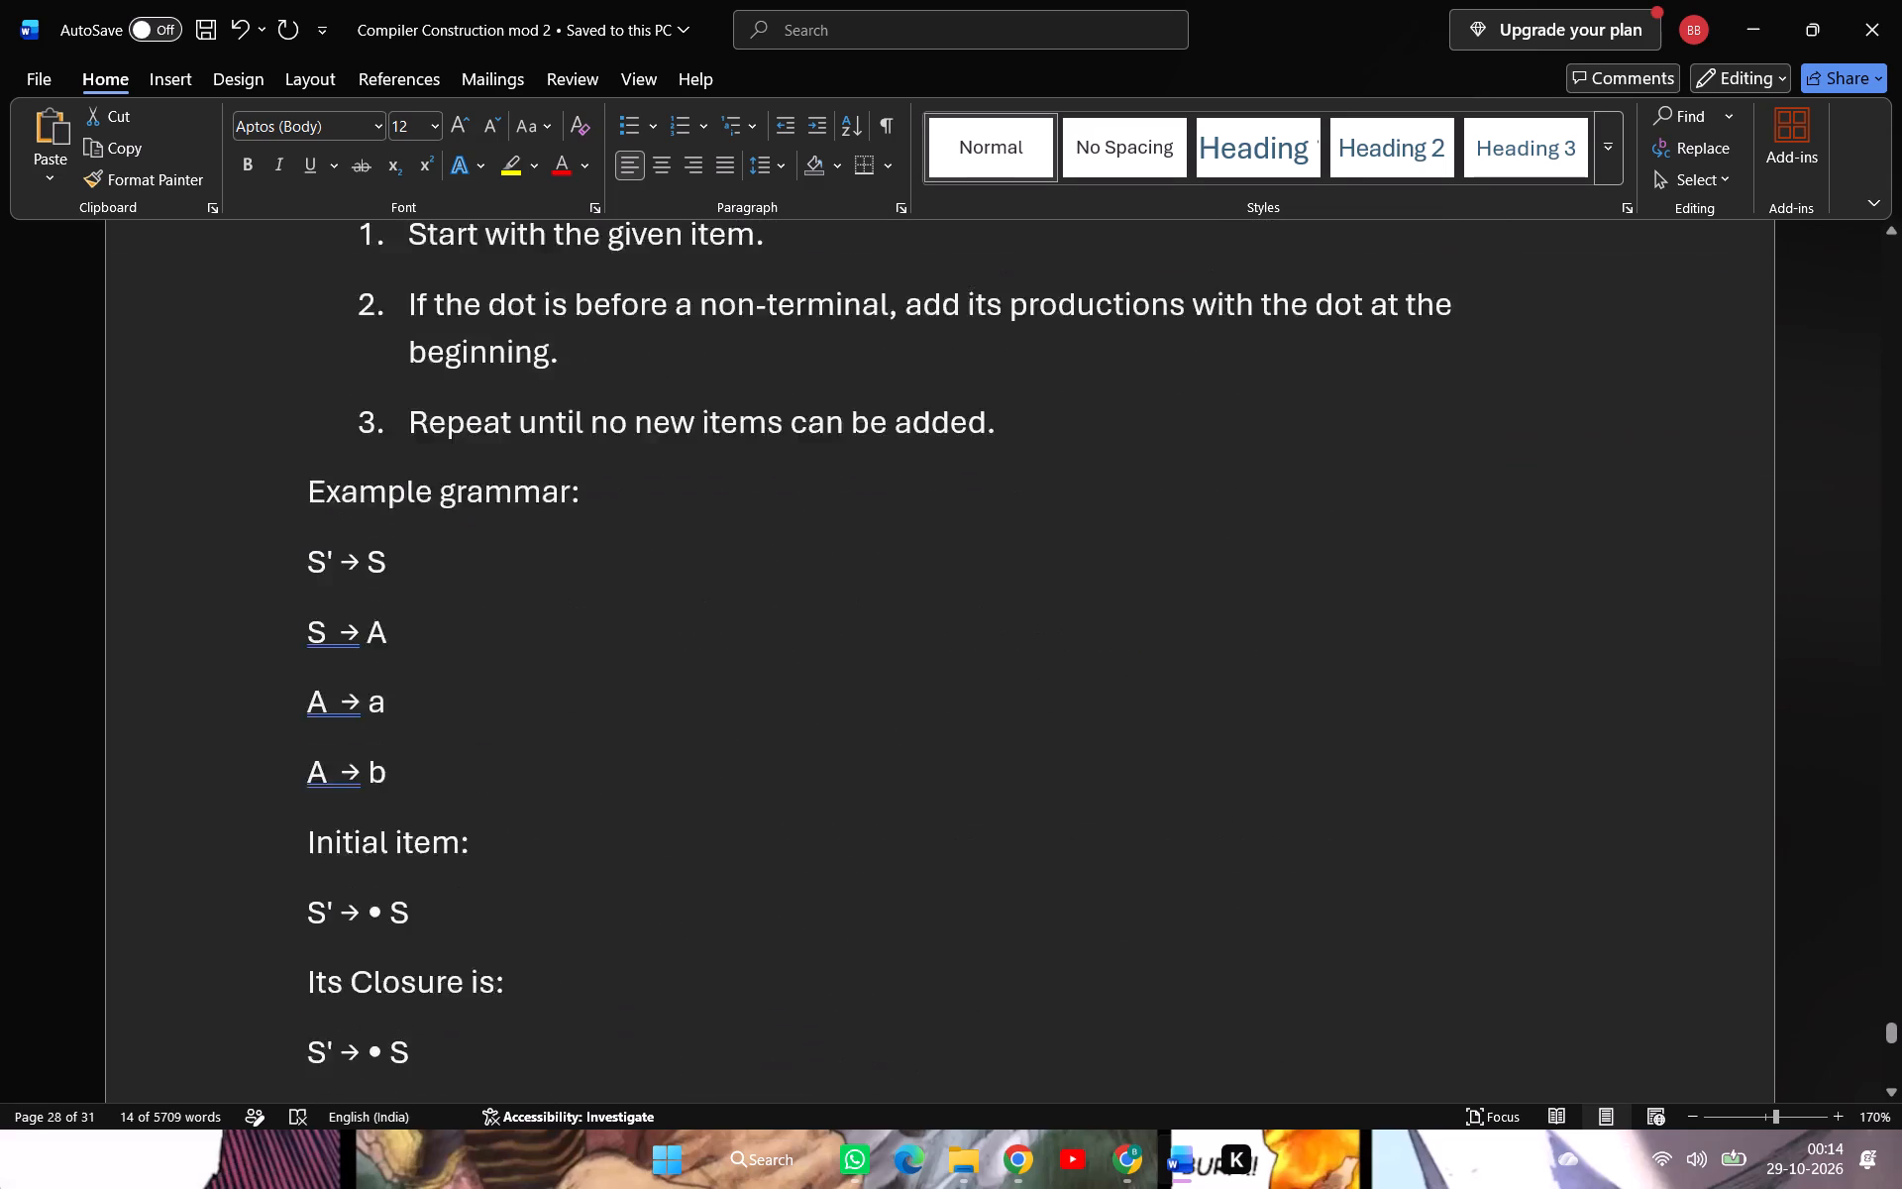
scroll(598, 698, "down", 3)
scroll(598, 698, "up", 1)
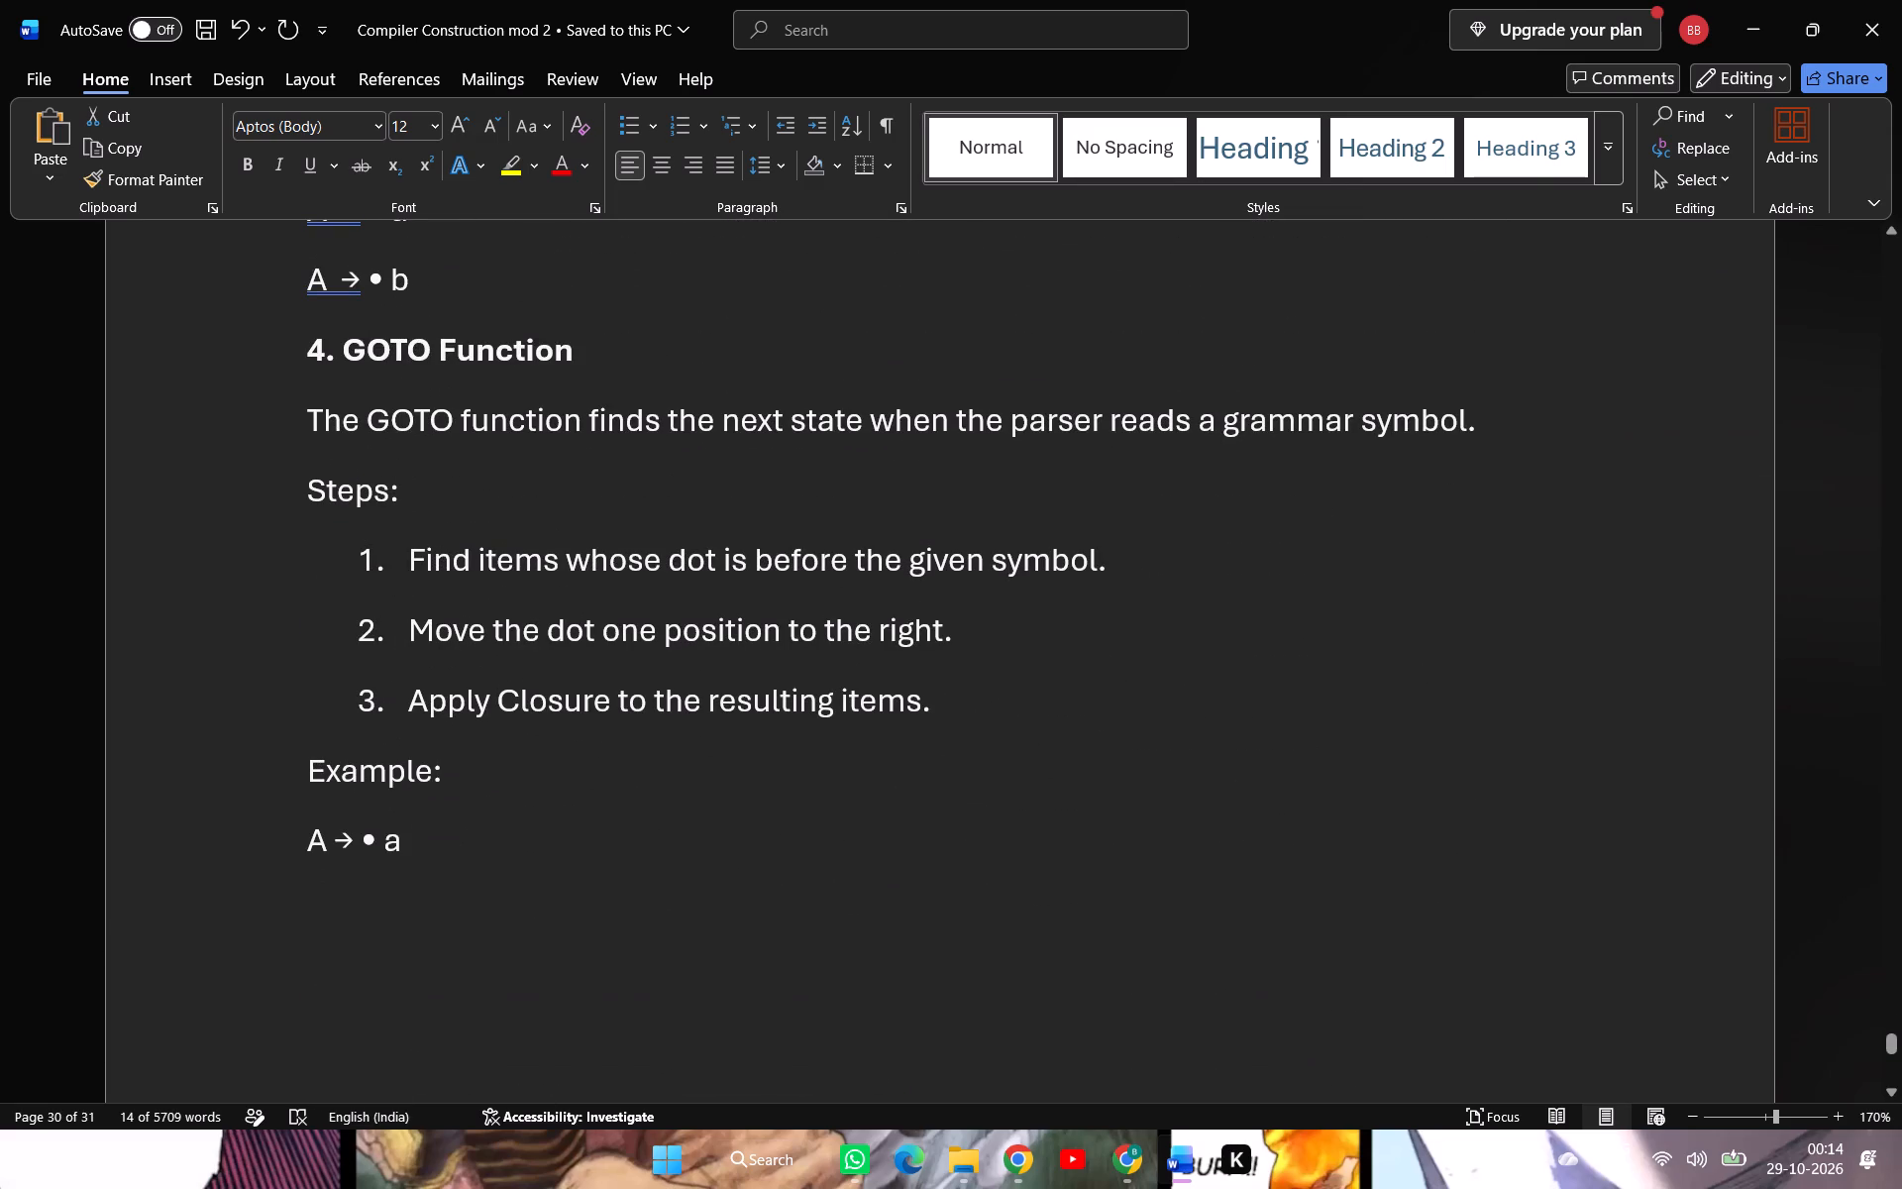
left_click(1537, 427)
key("Return")
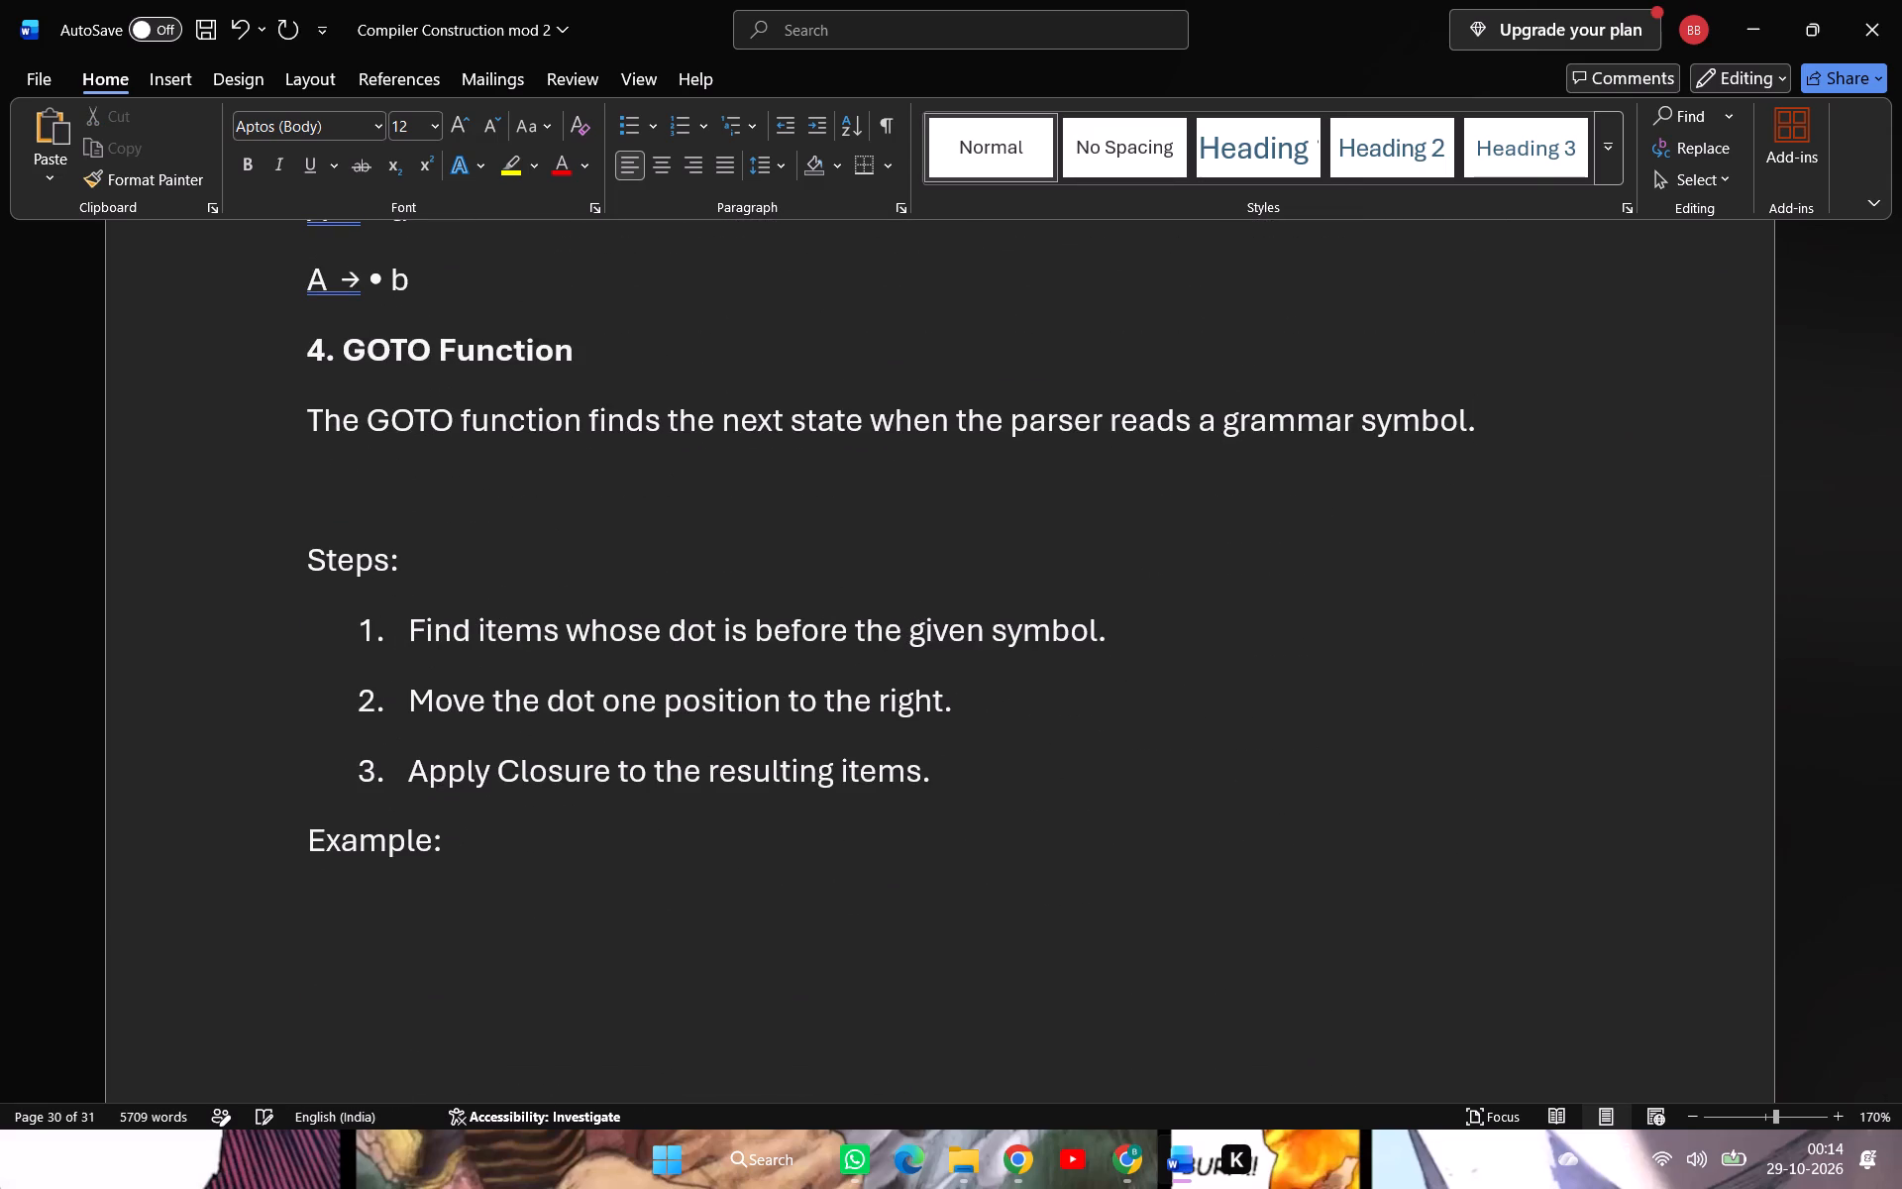
key("ctrl+v")
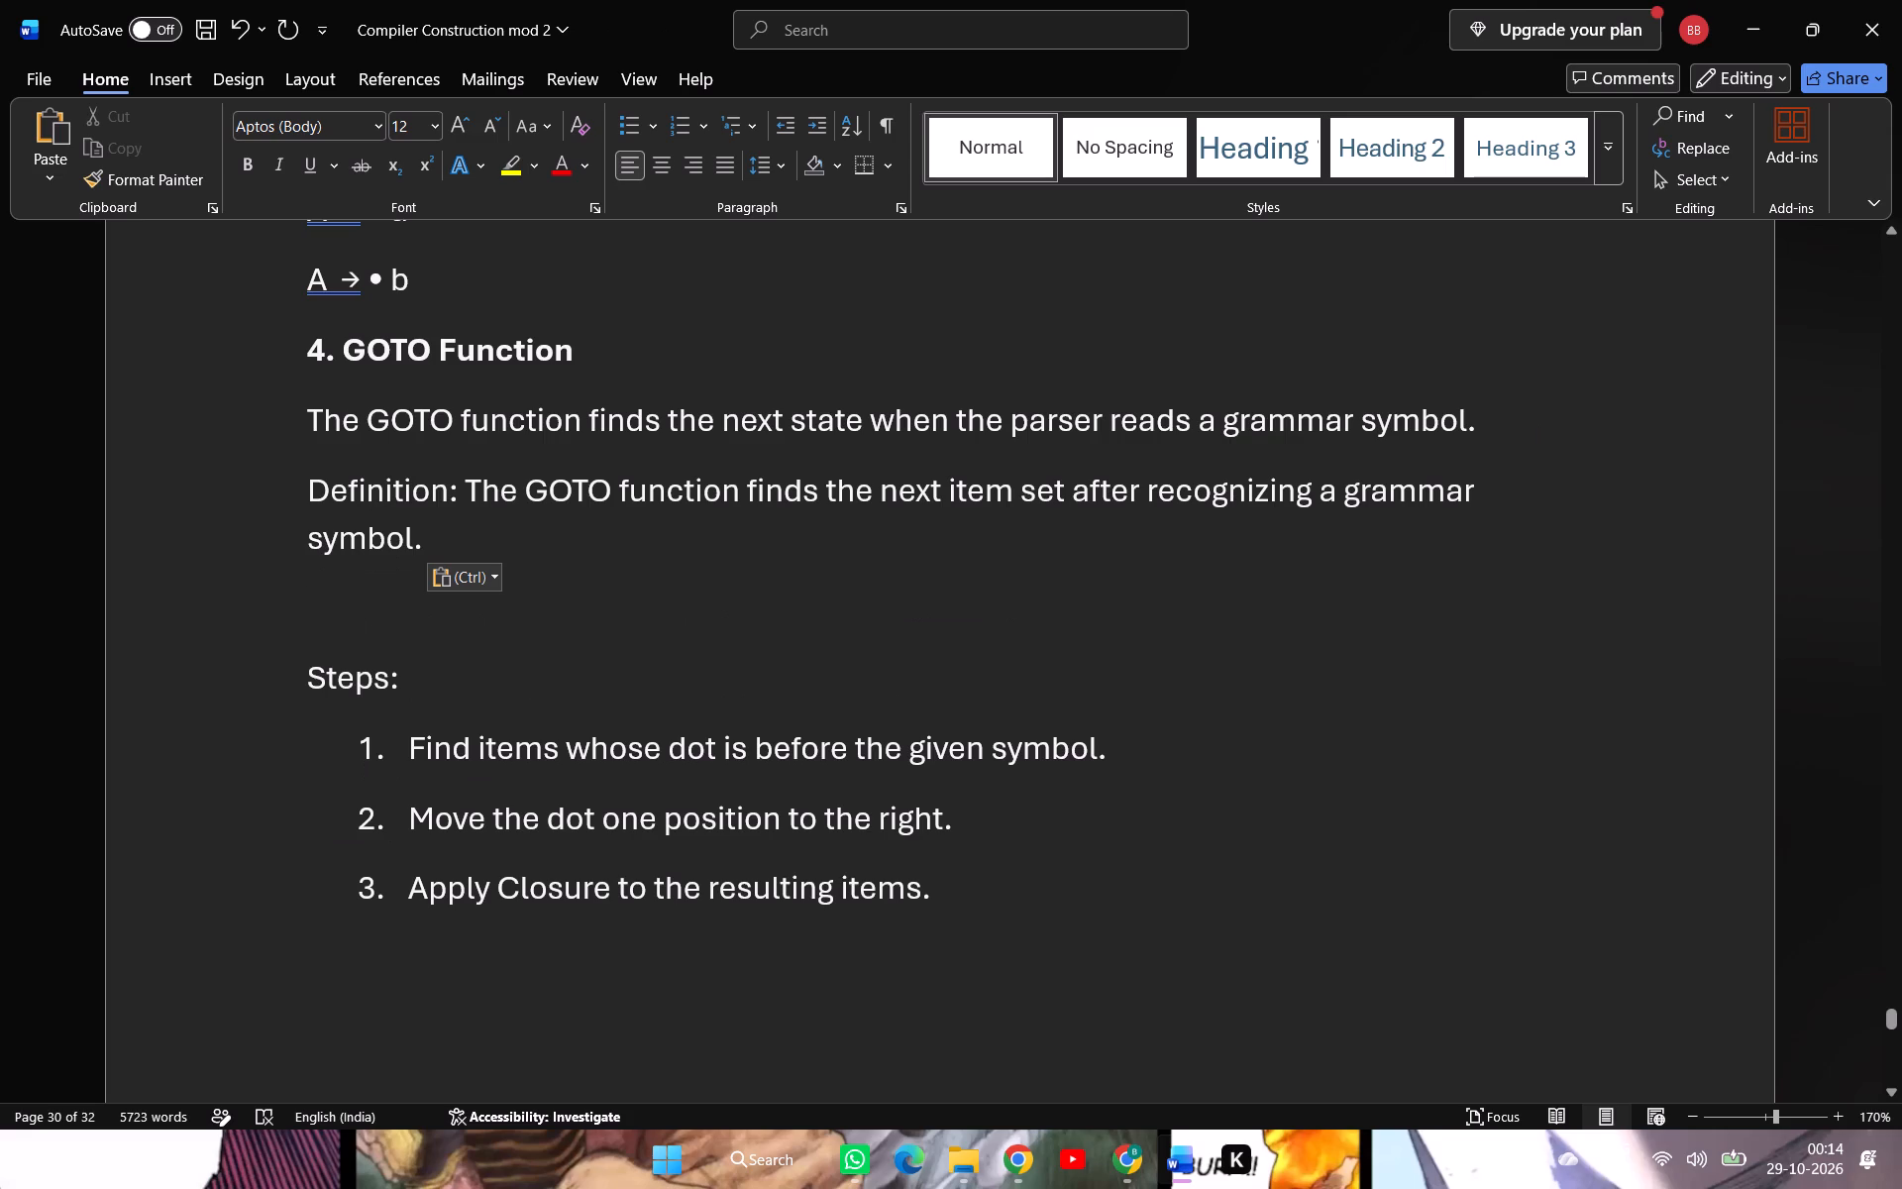
key("BackSpace")
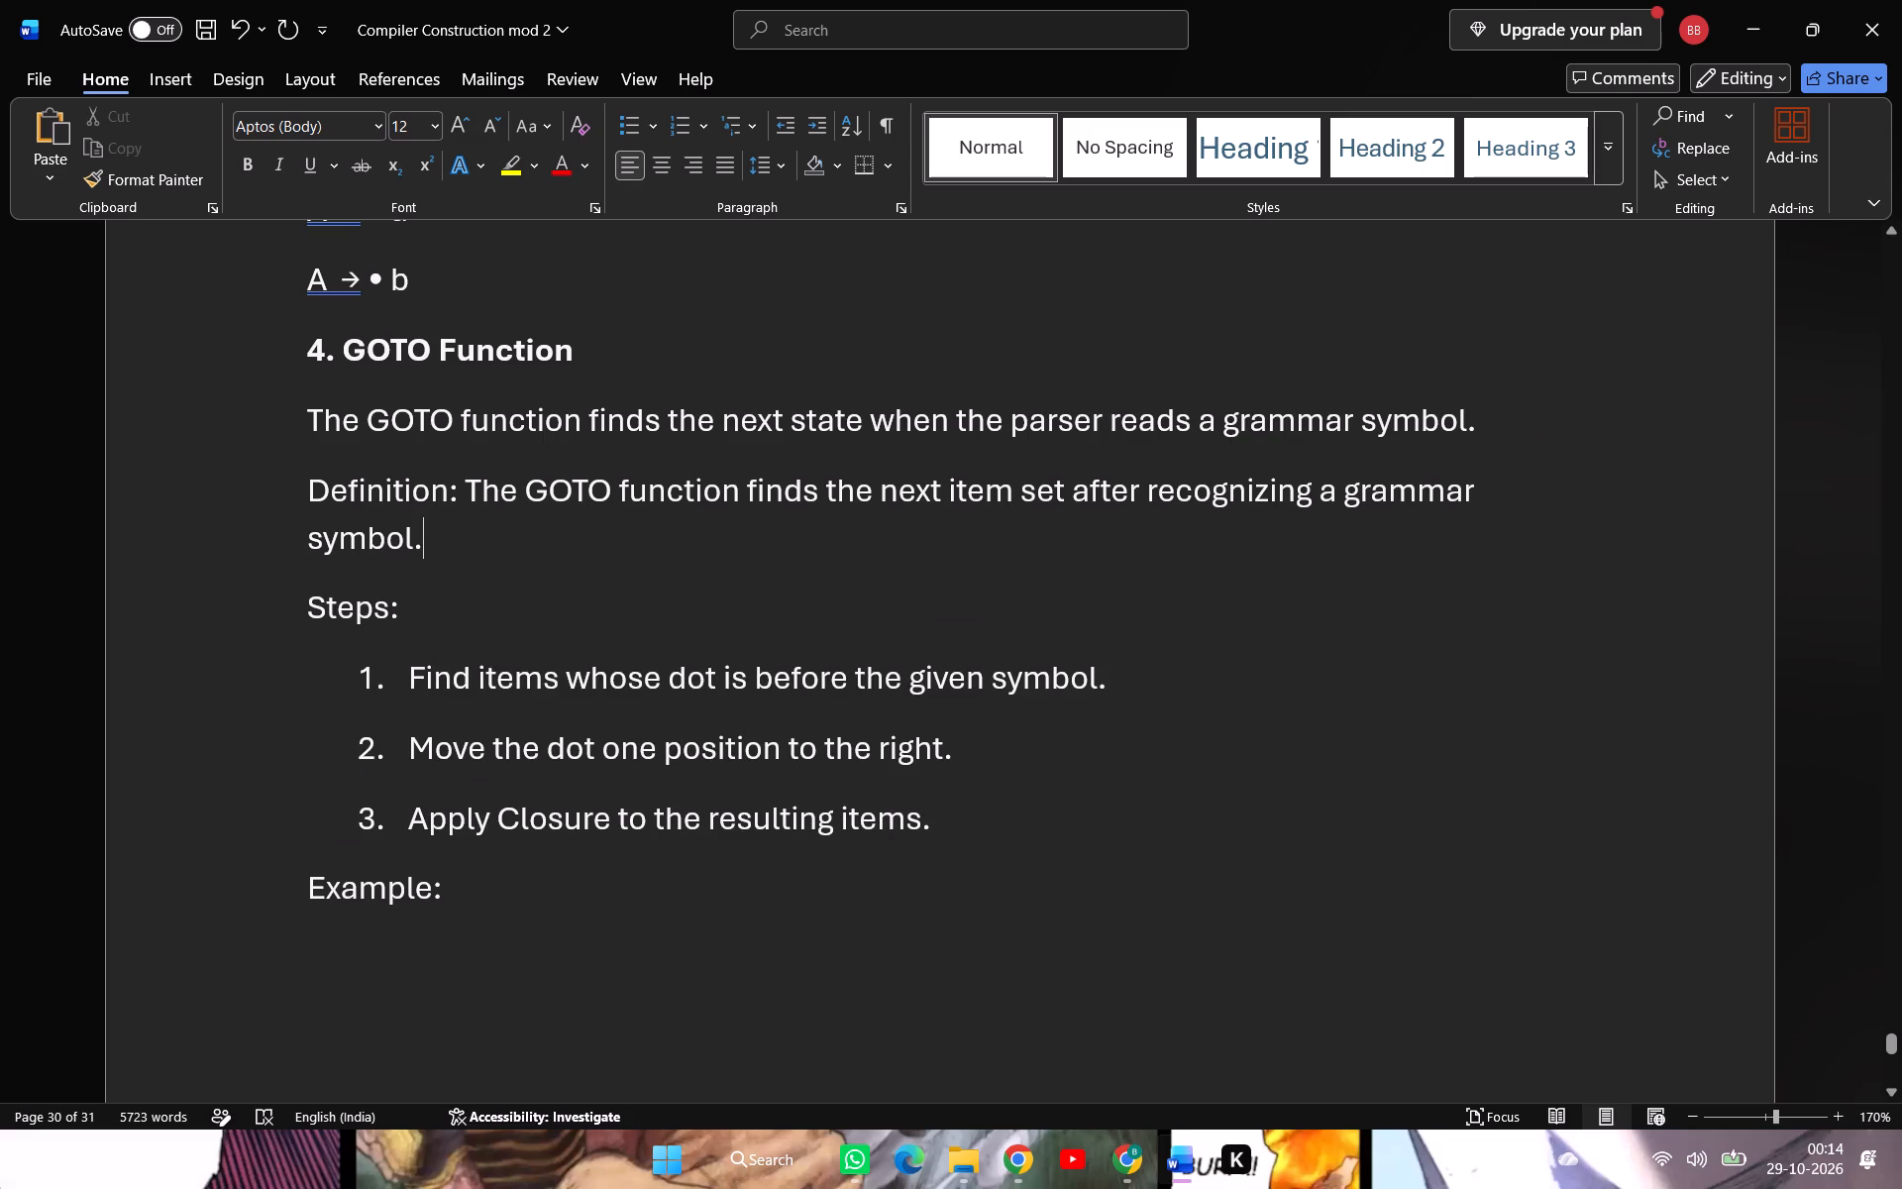
Delete the original sentence about finding the next state from question 15's GOTO Function section.
left_click_drag(1502, 415, 301, 402)
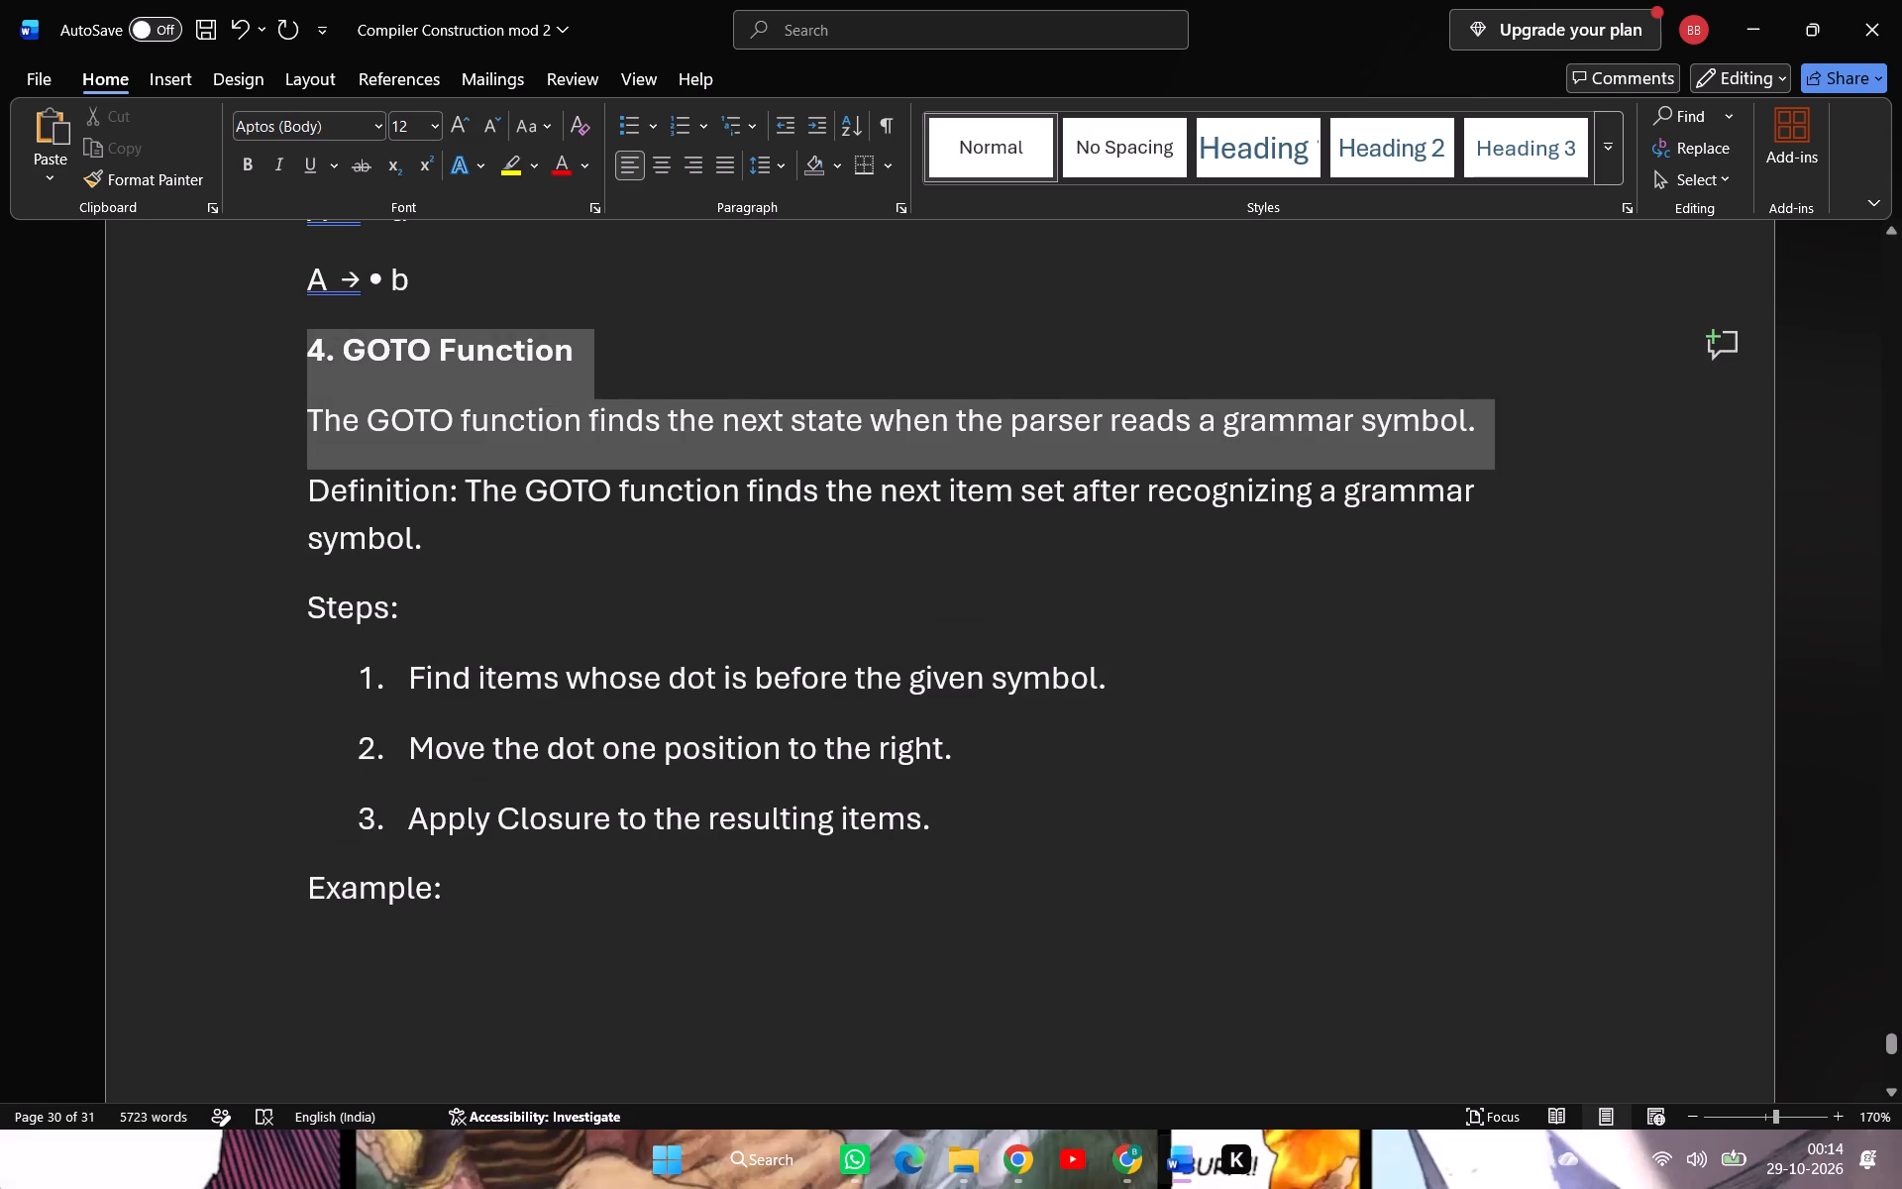
left_click_drag(301, 402, 298, 410)
key("BackSpace")
Copy the CLOSURE function definition paragraph from the Closure Function section before question 15.
scroll(298, 410, "up", 3)
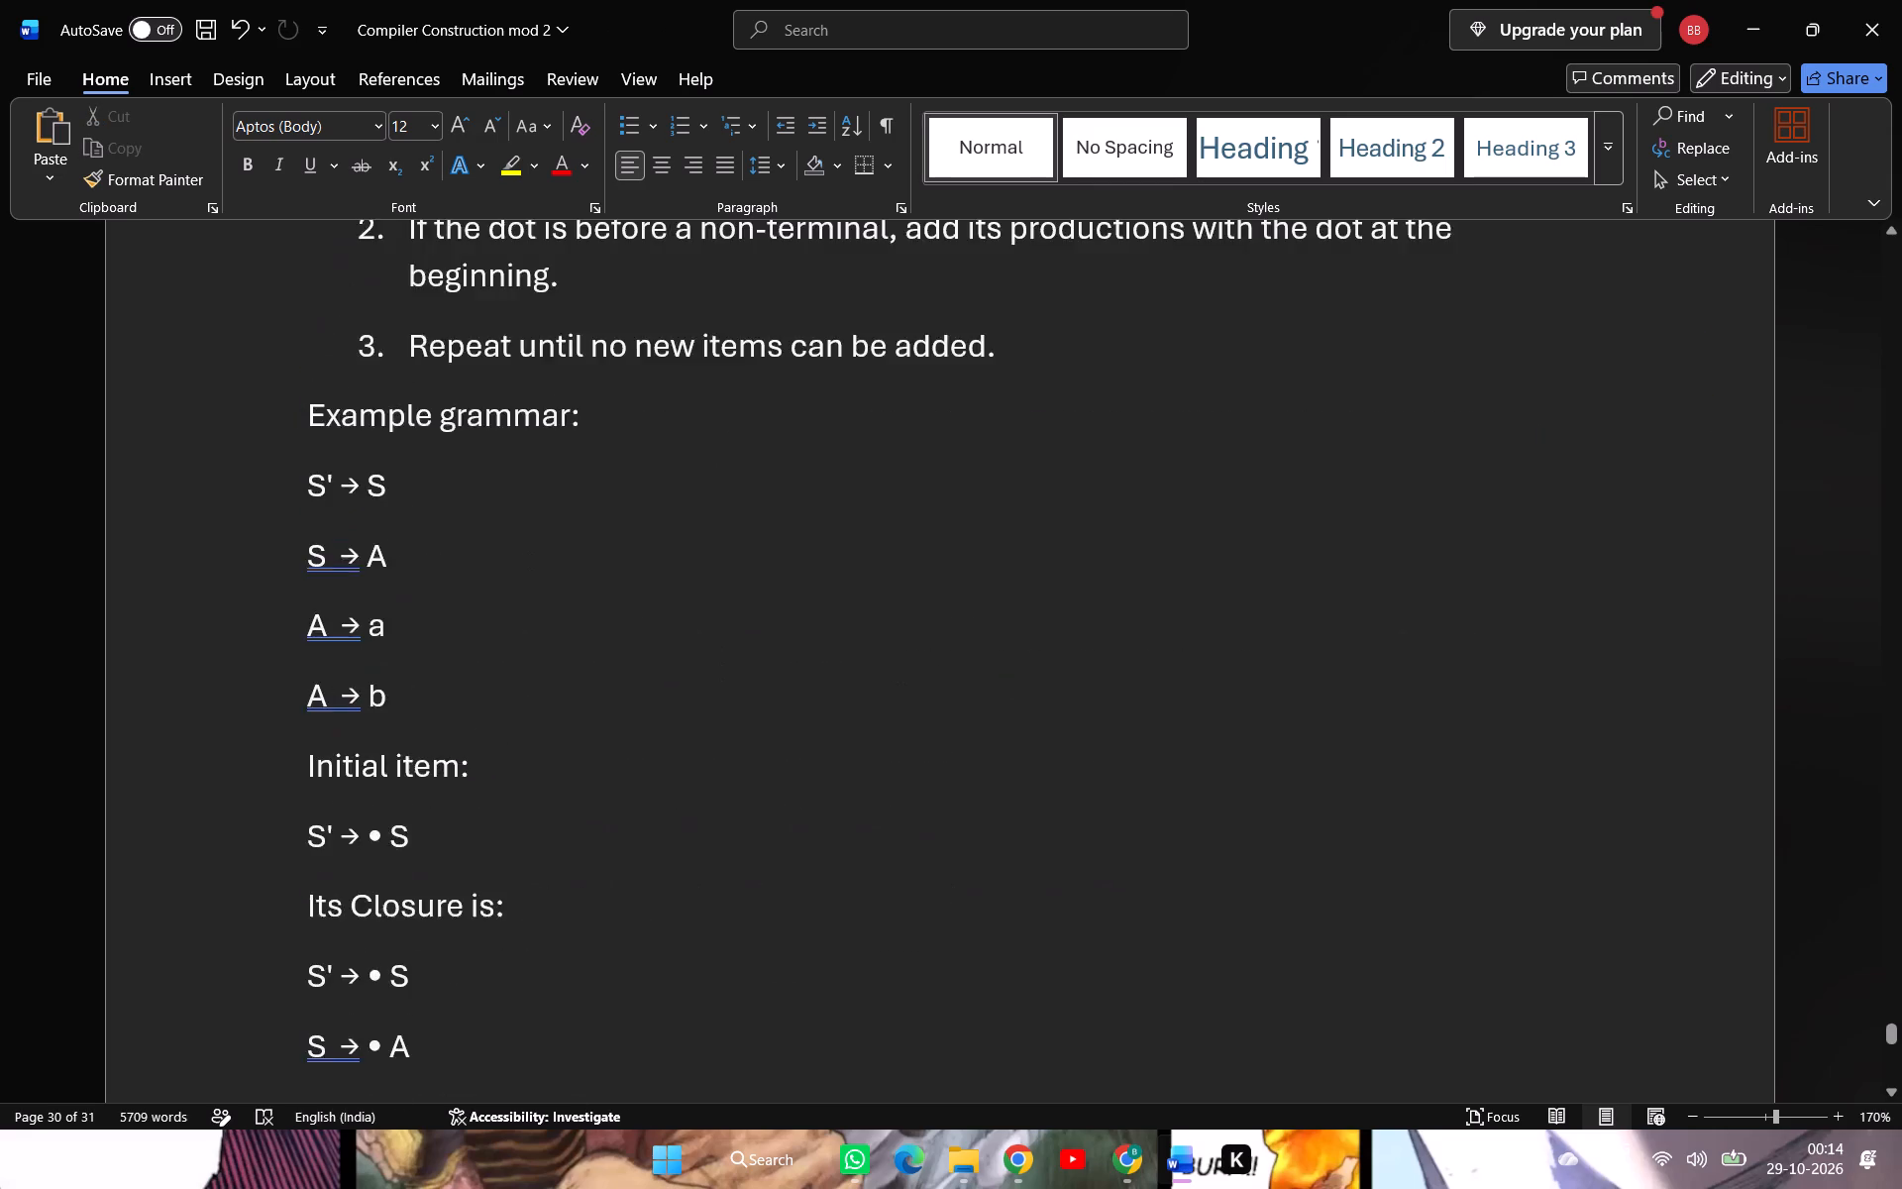
scroll(298, 410, "up", 5)
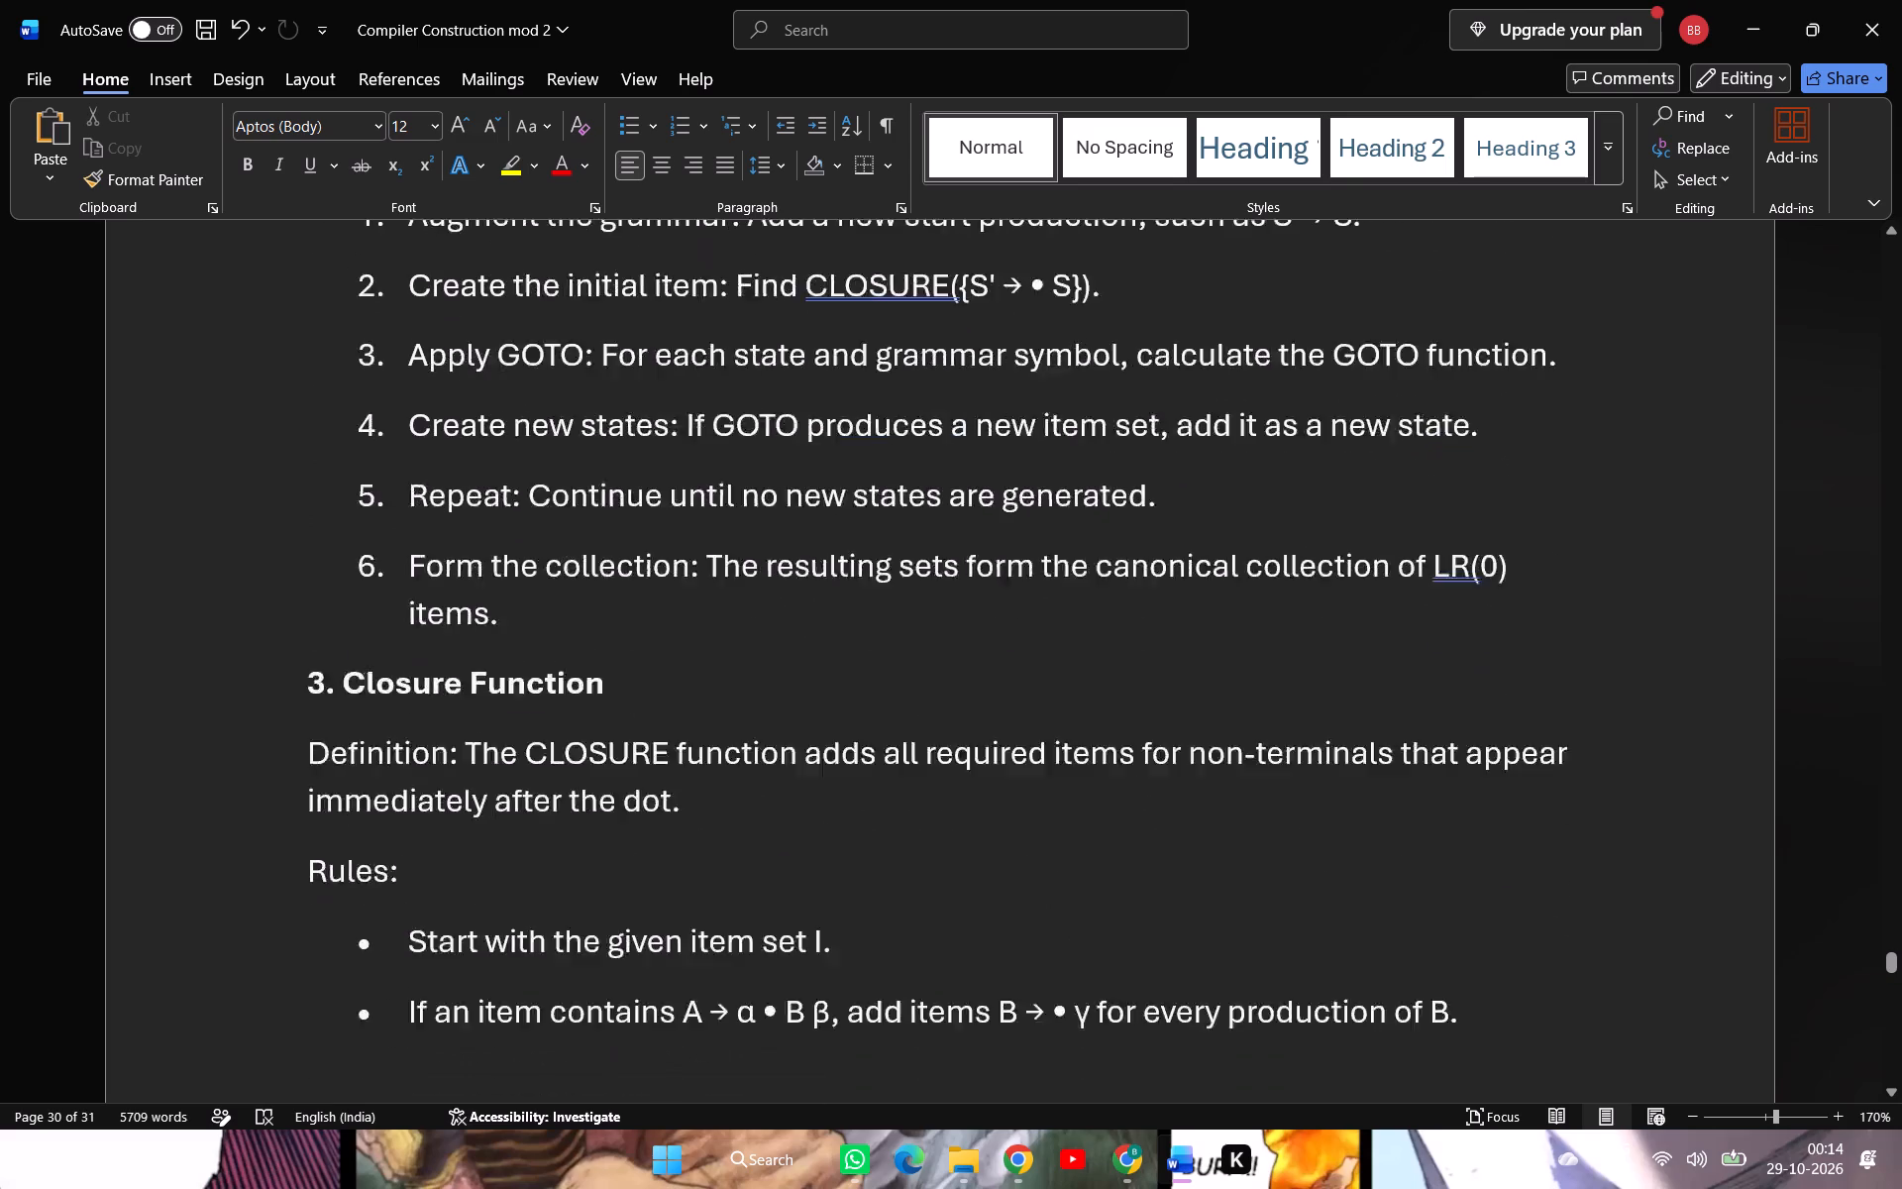
scroll(298, 410, "up", 1)
left_click_drag(726, 351, 340, 306)
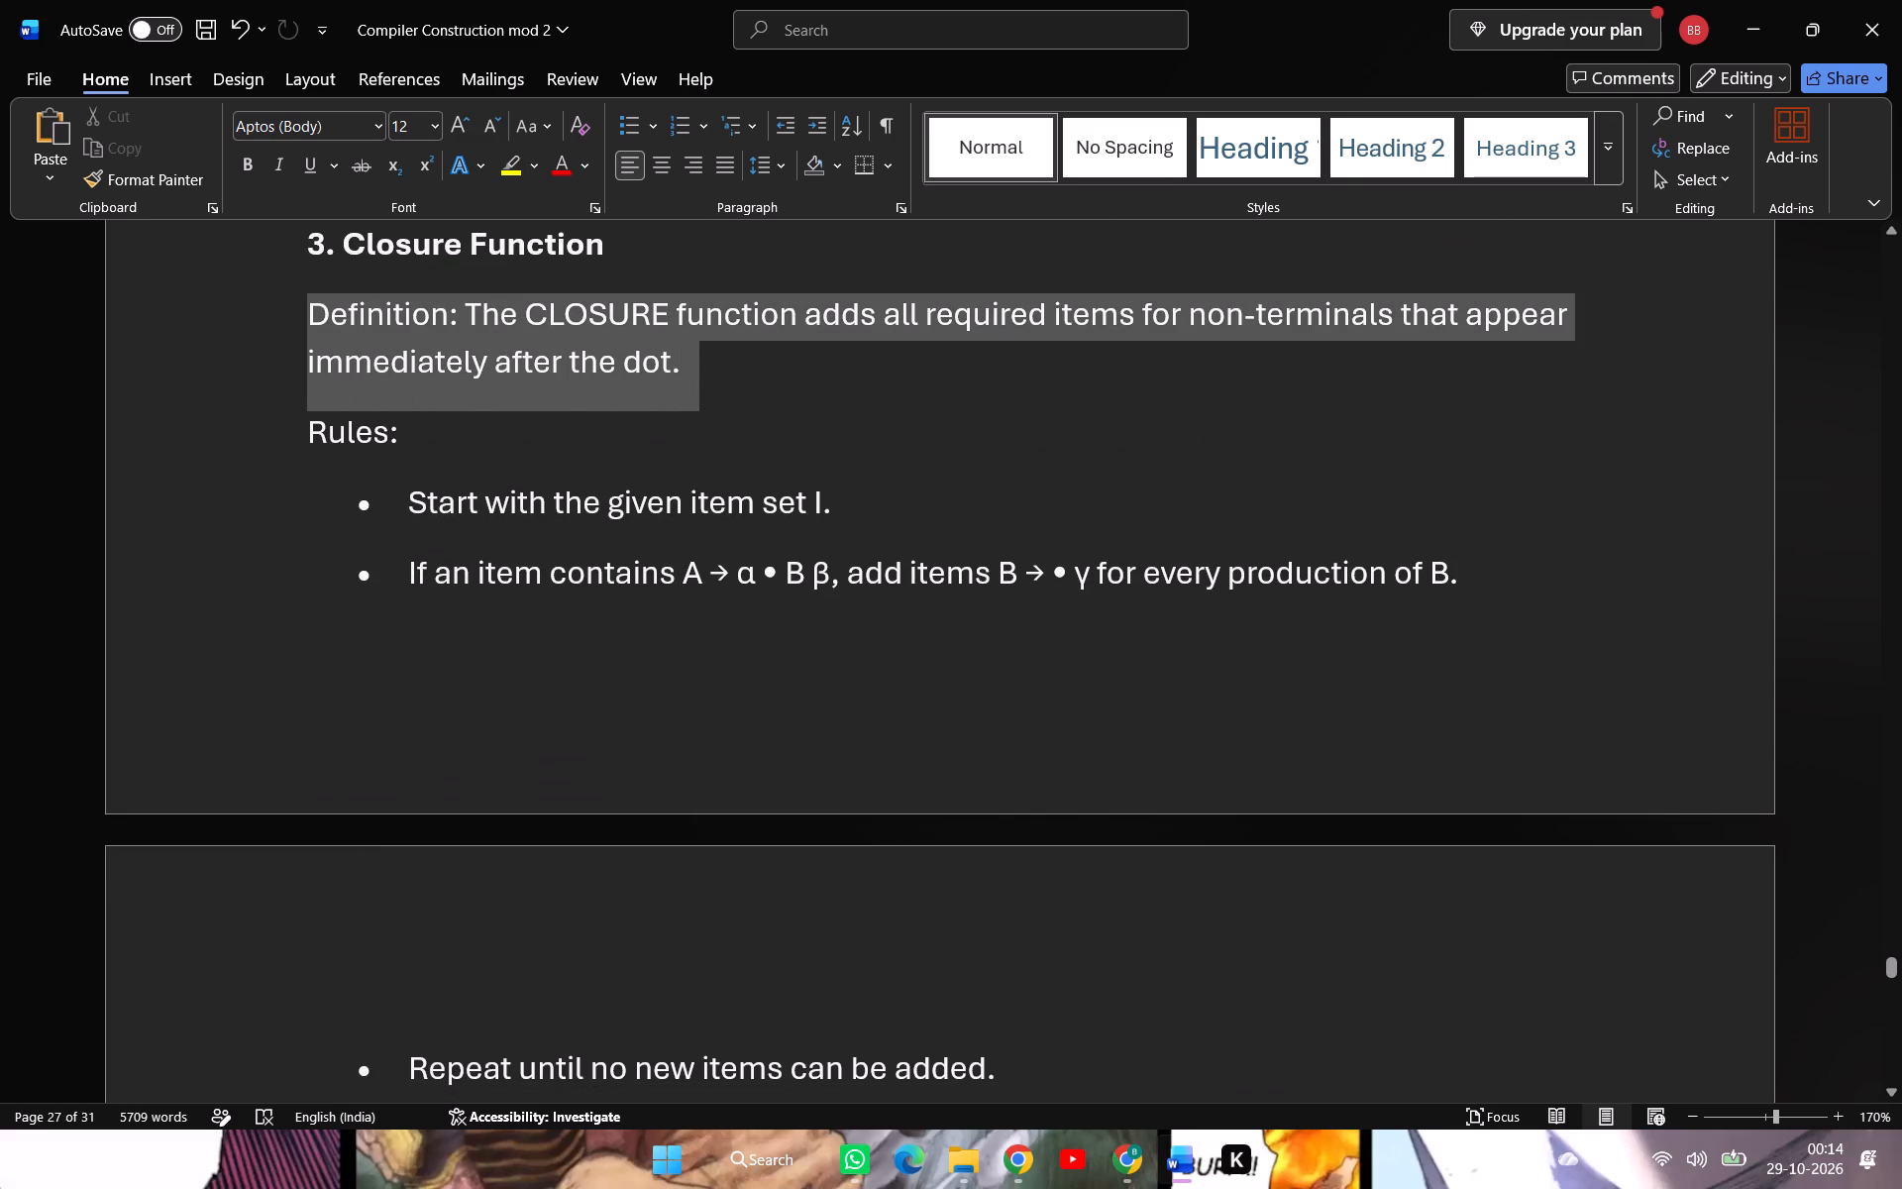
left_click_drag(340, 306, 329, 303)
key("ctrl+c")
Replace the introductory sentence of question 15's Closure Operation section with the copied CLOSURE function definition.
scroll(329, 303, "down", 1)
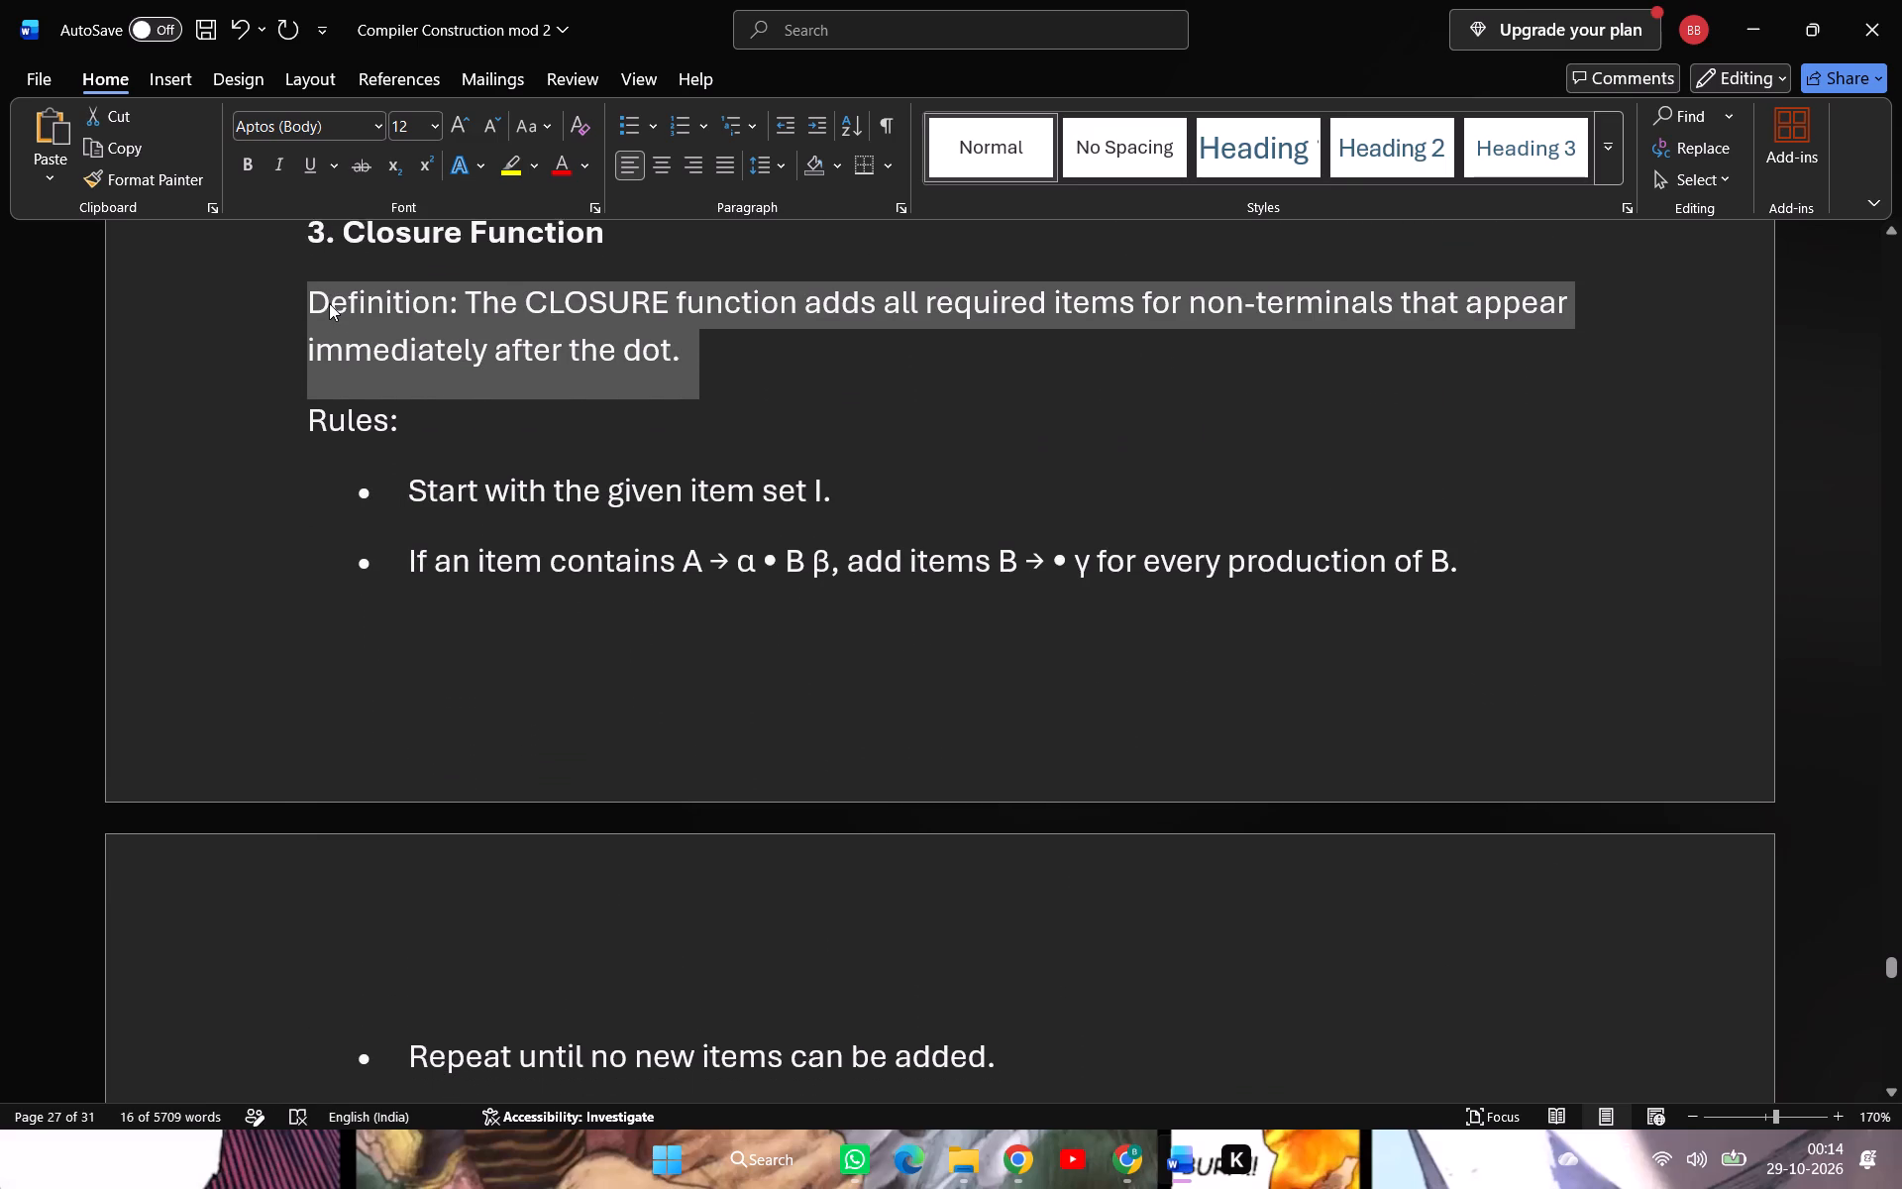
scroll(329, 303, "down", 1)
scroll(329, 303, "up", 1)
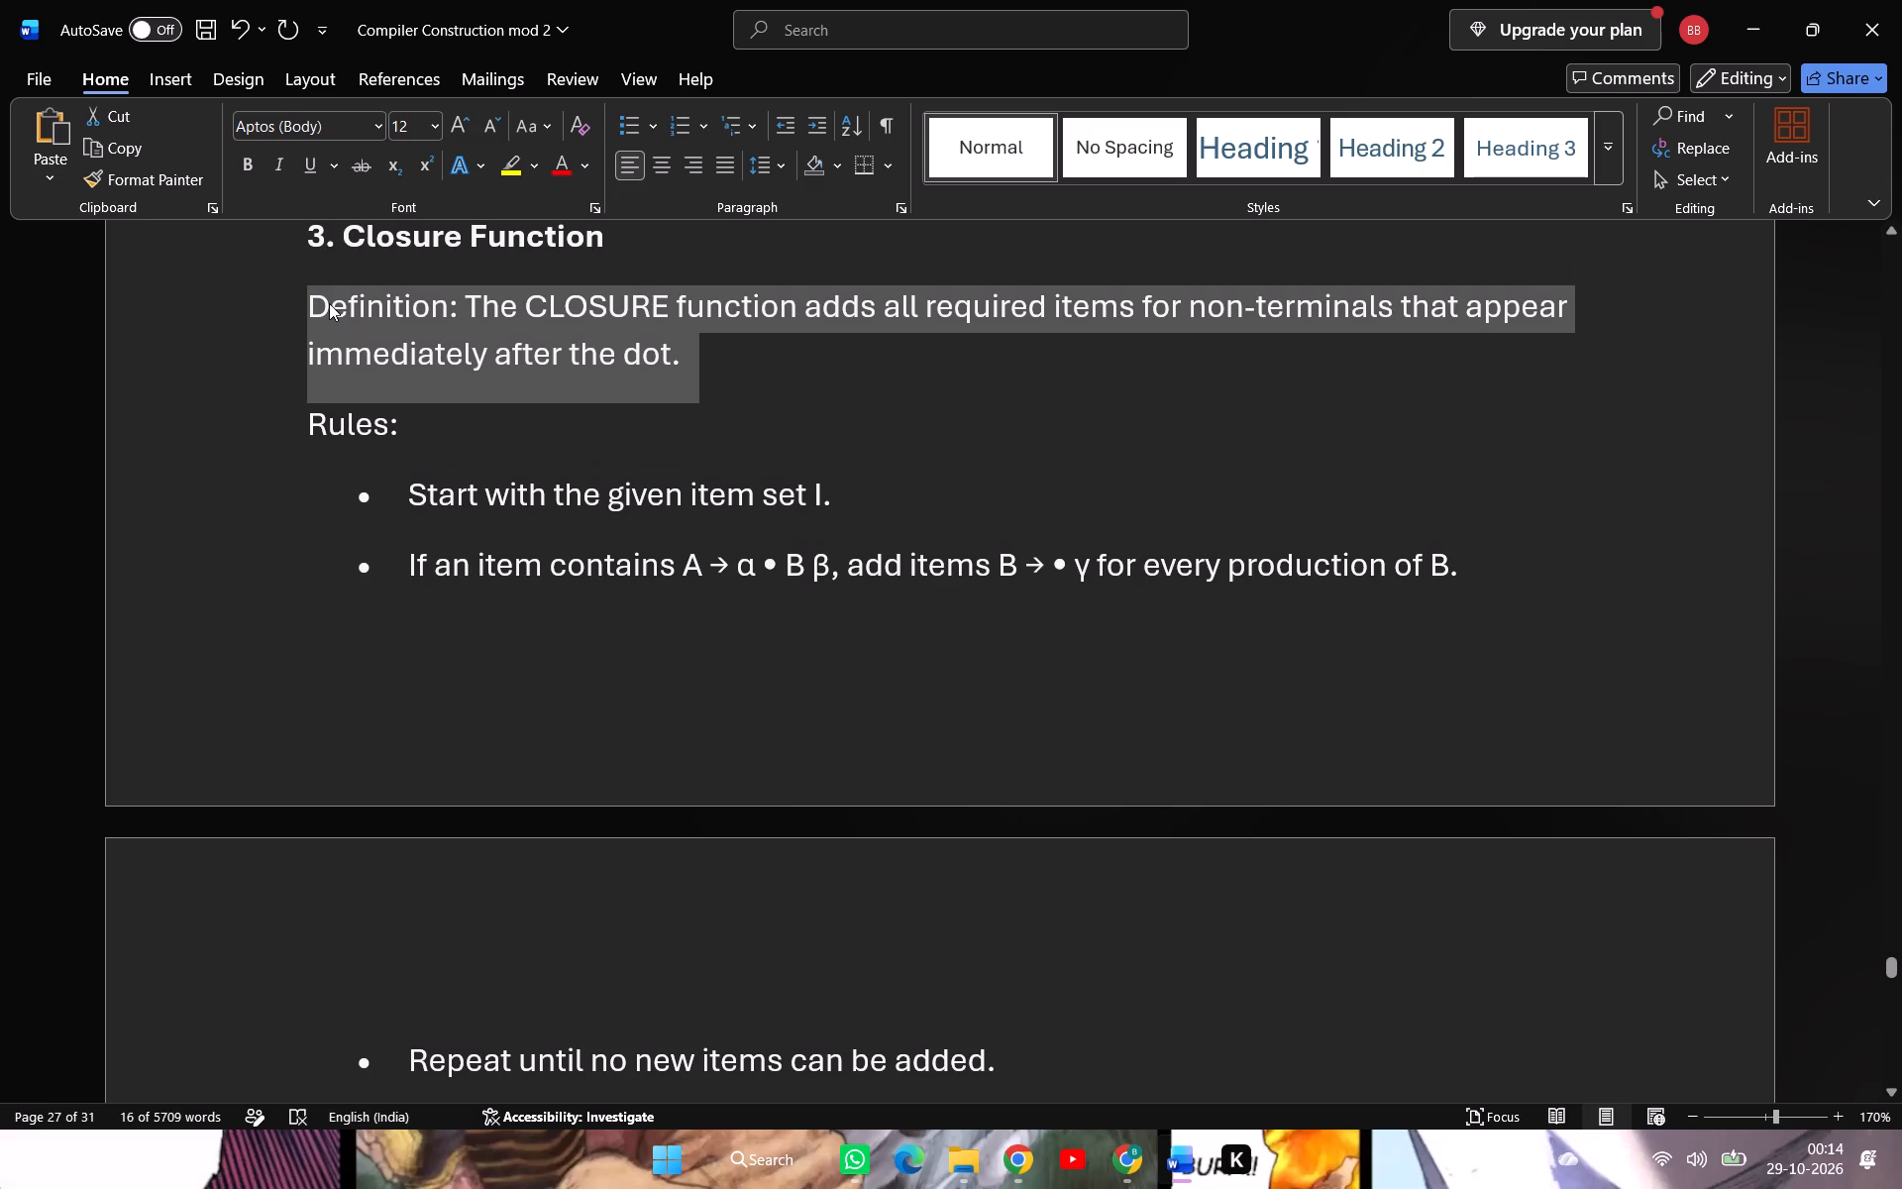
left_click(329, 303)
scroll(329, 303, "down", 3)
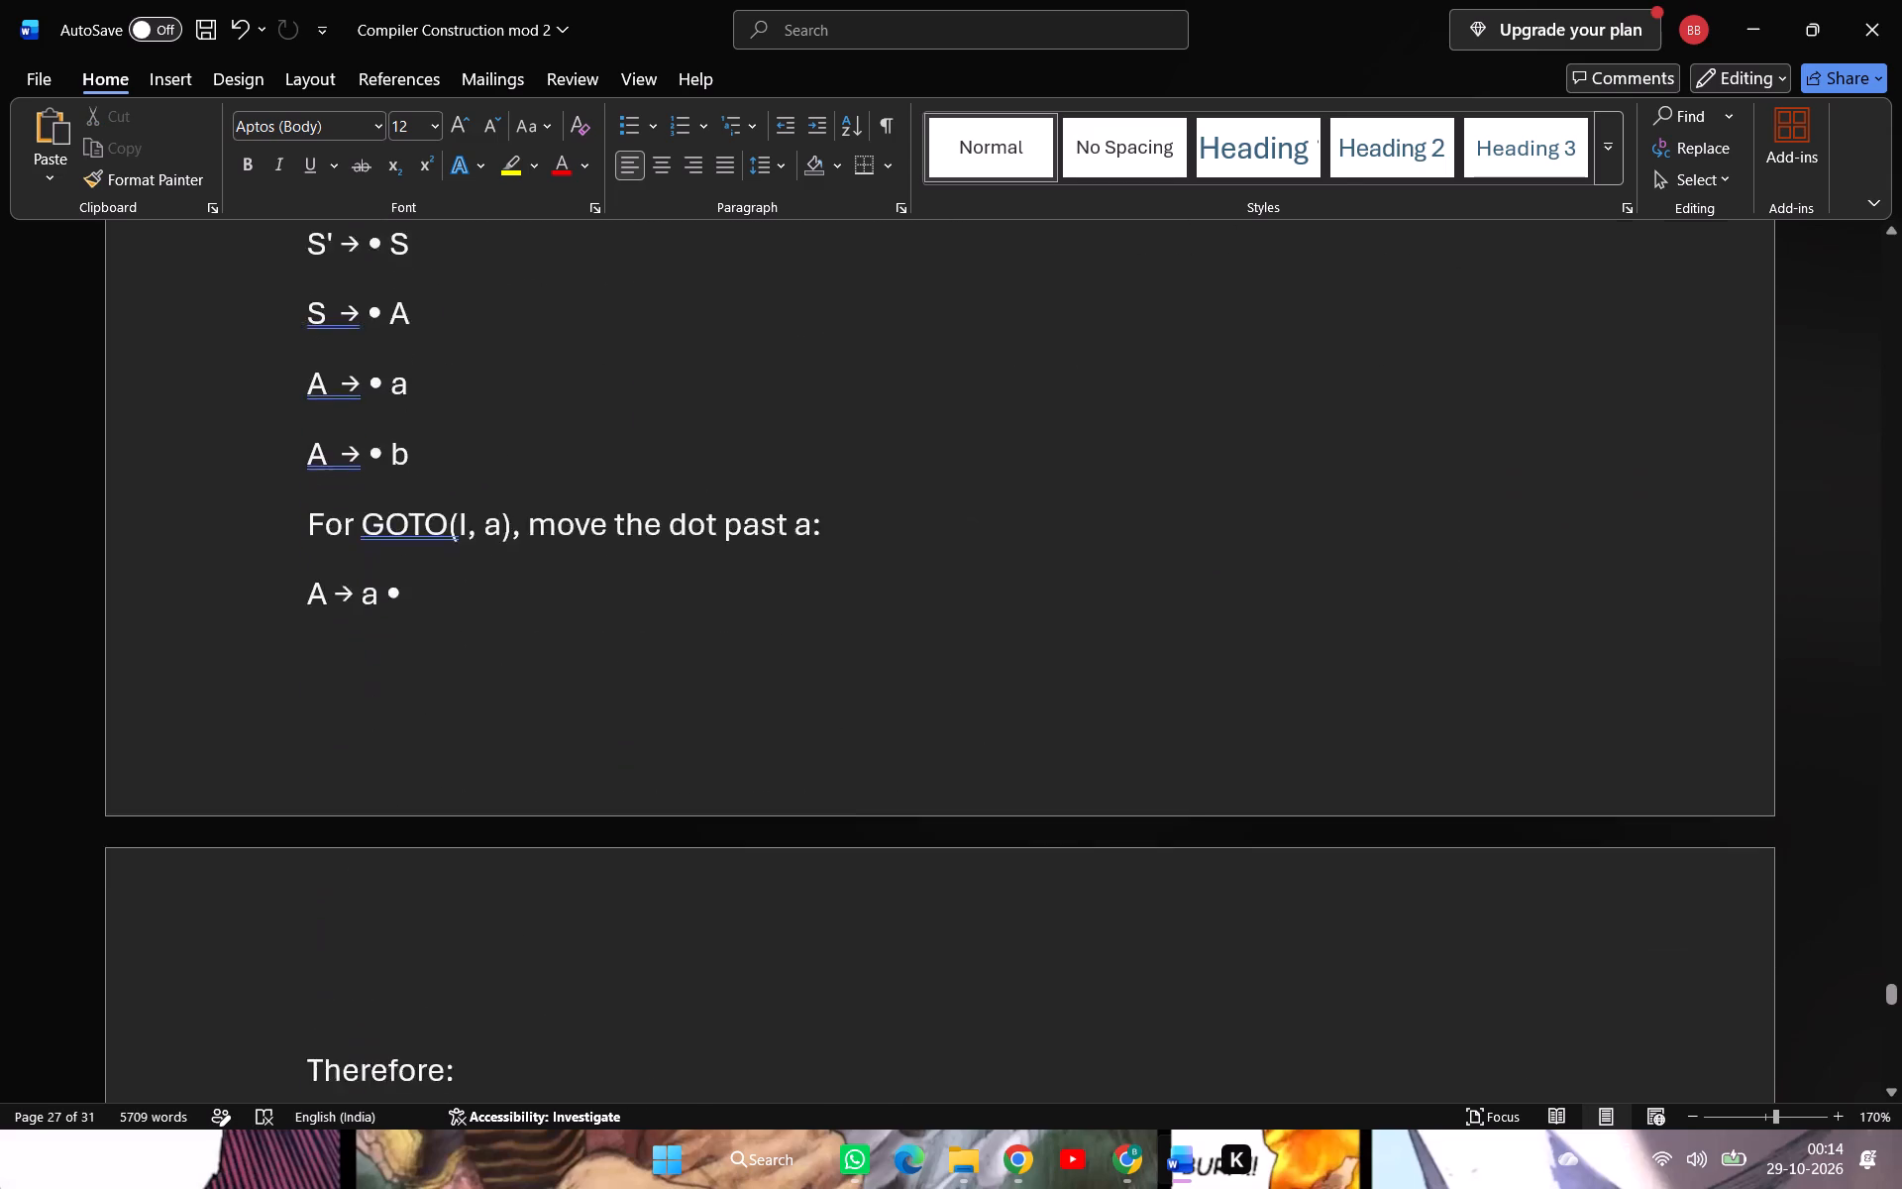
scroll(329, 303, "down", 4)
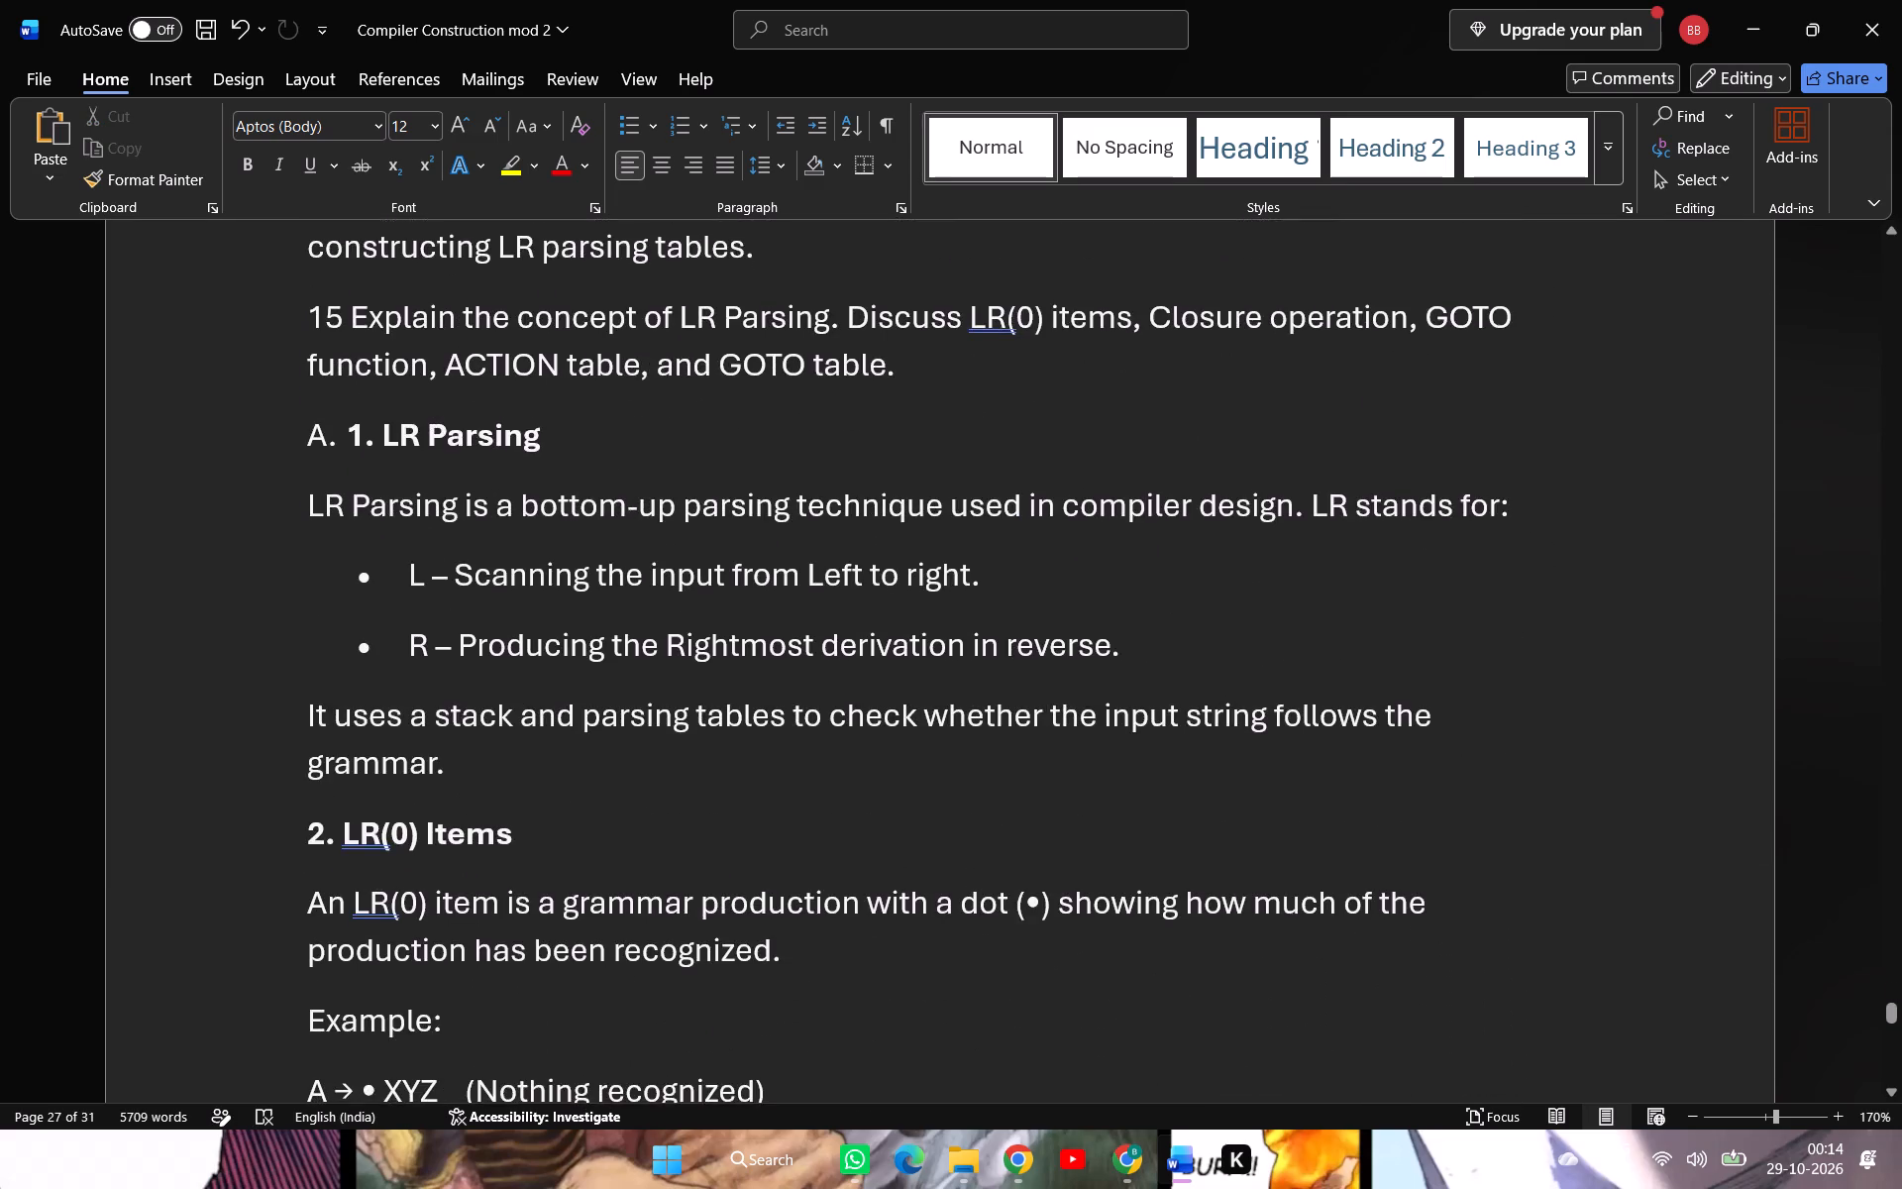
scroll(329, 303, "down", 3)
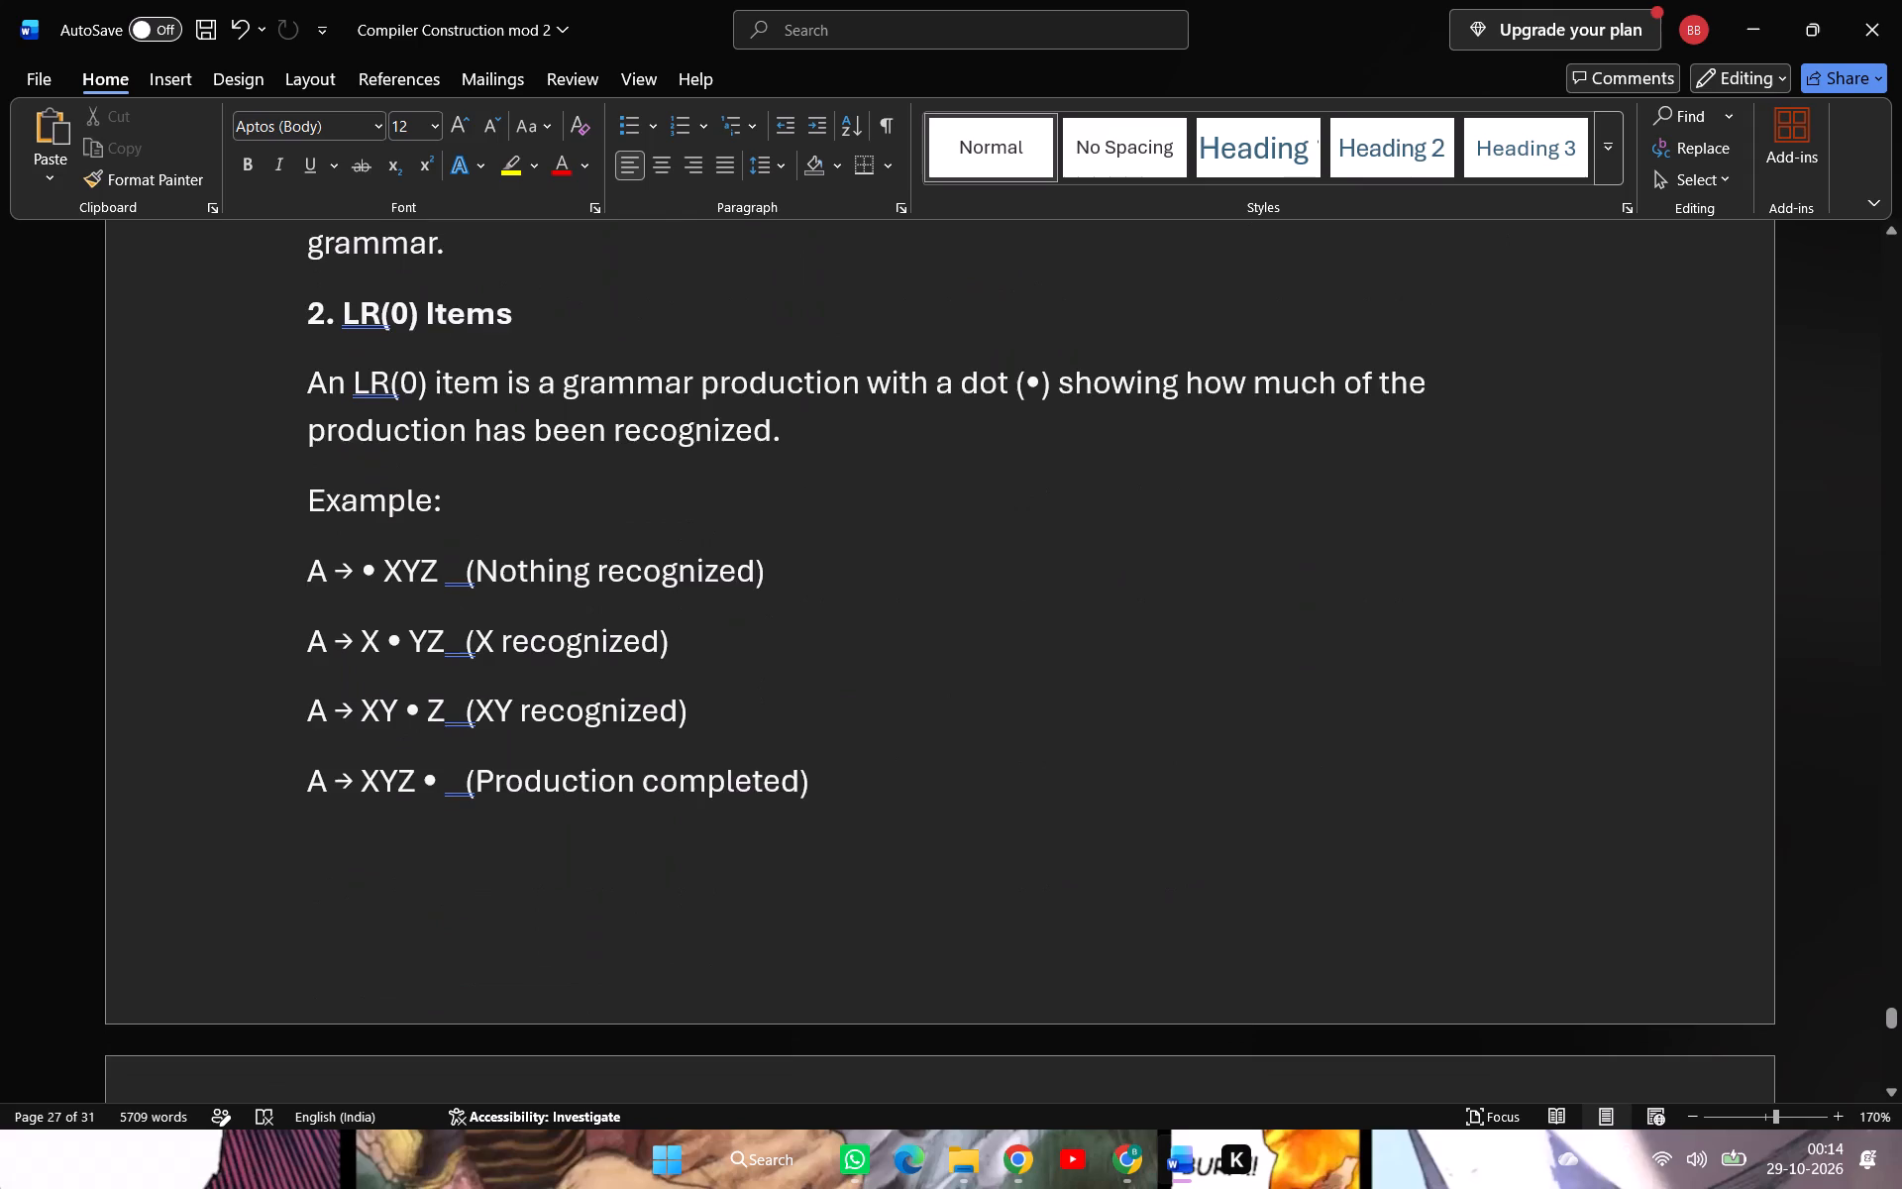
scroll(329, 303, "up", 2)
scroll(329, 303, "down", 1)
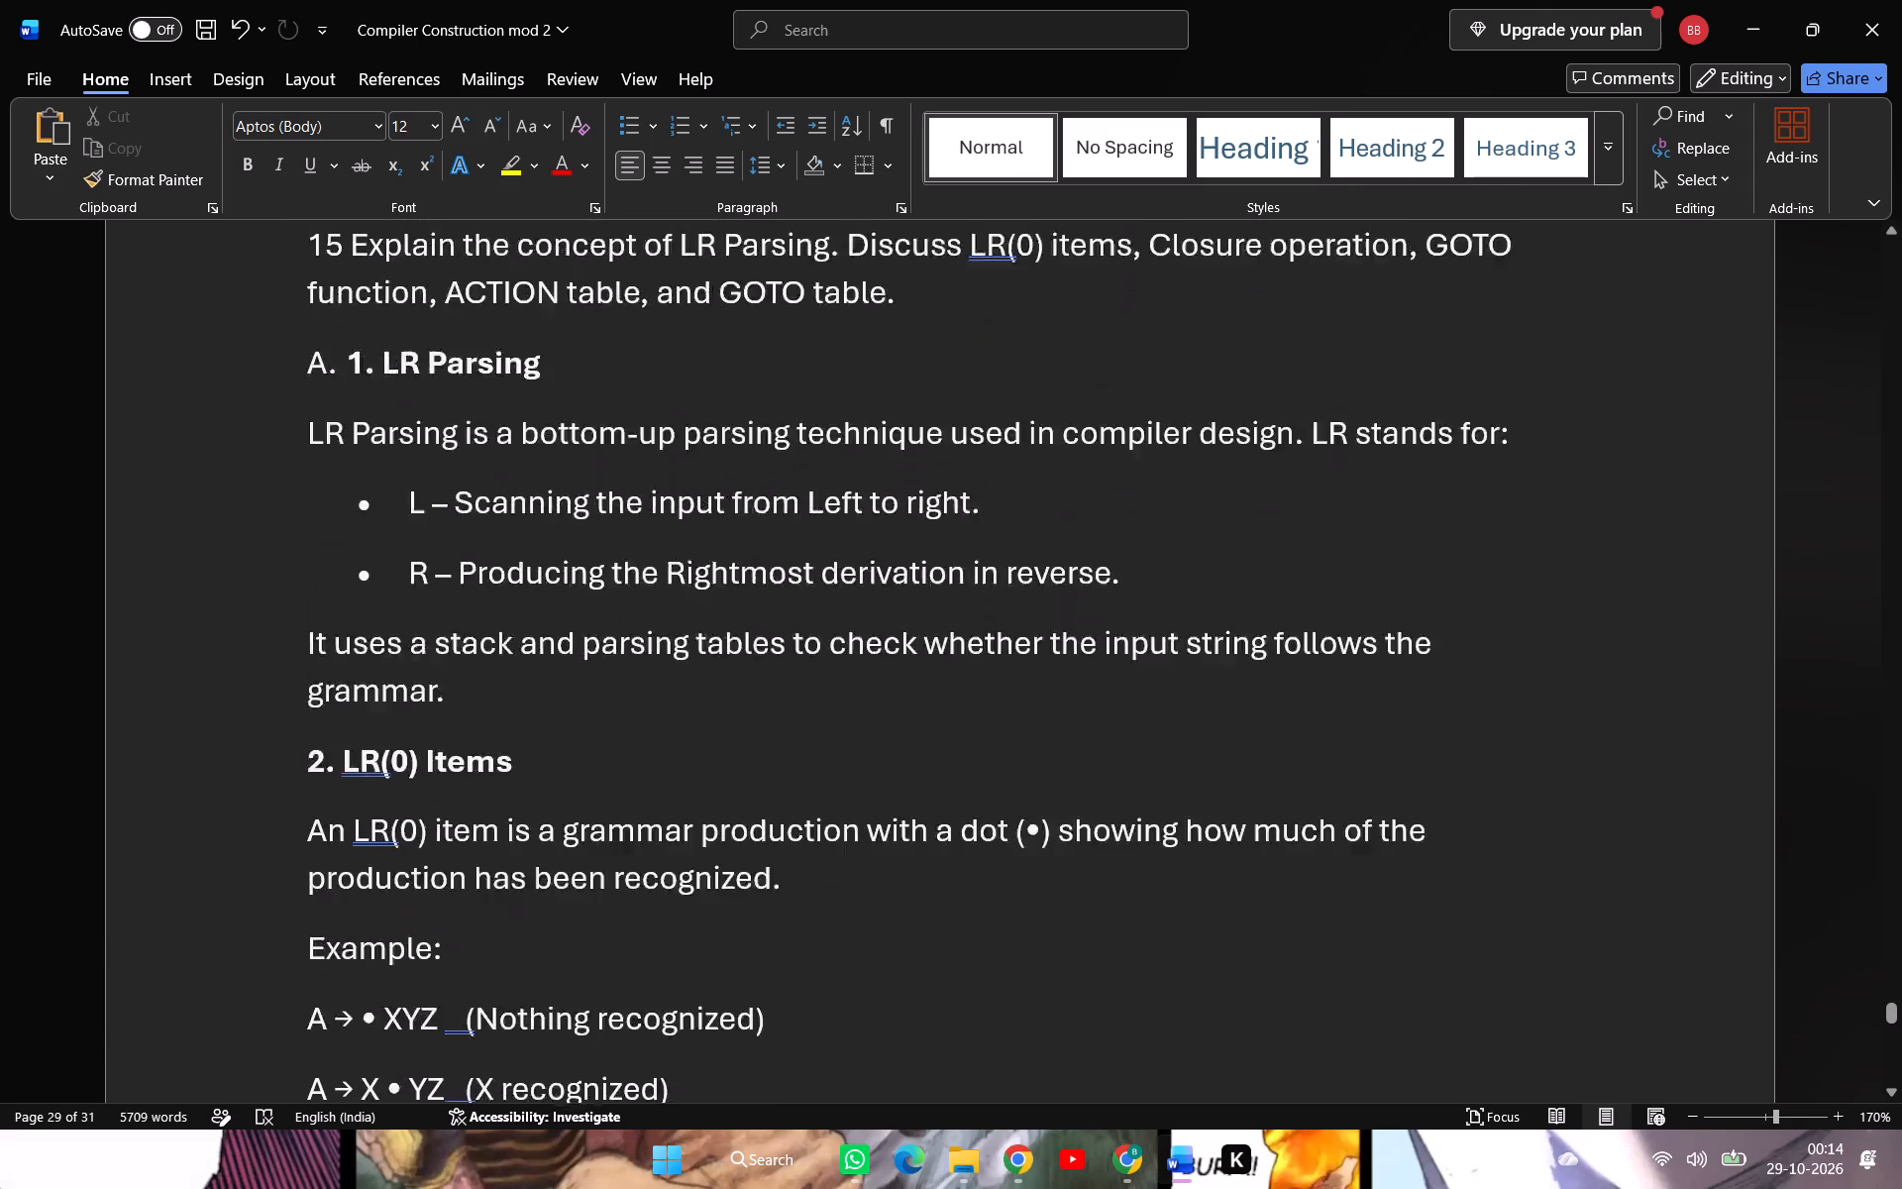
scroll(329, 303, "down", 2)
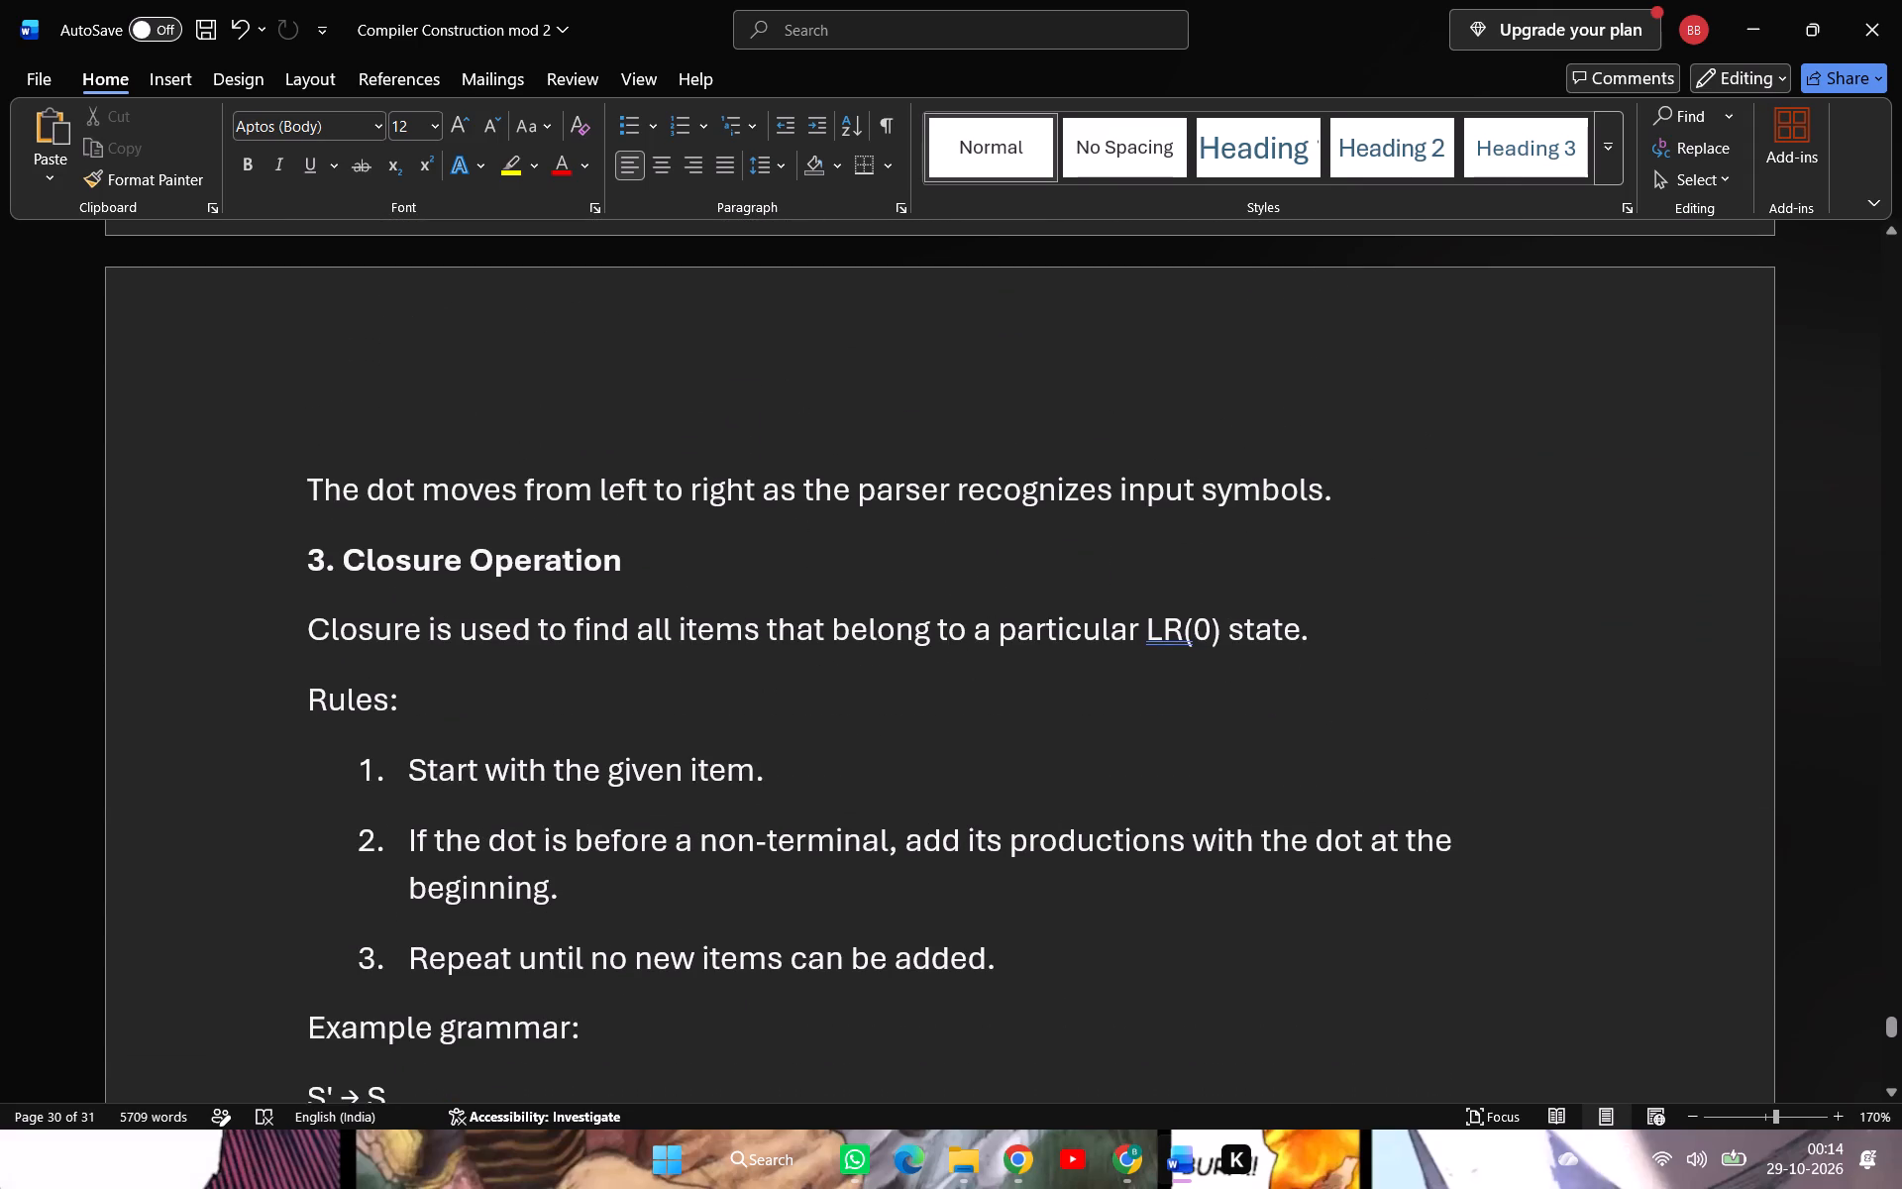
left_click_drag(308, 627, 1336, 620)
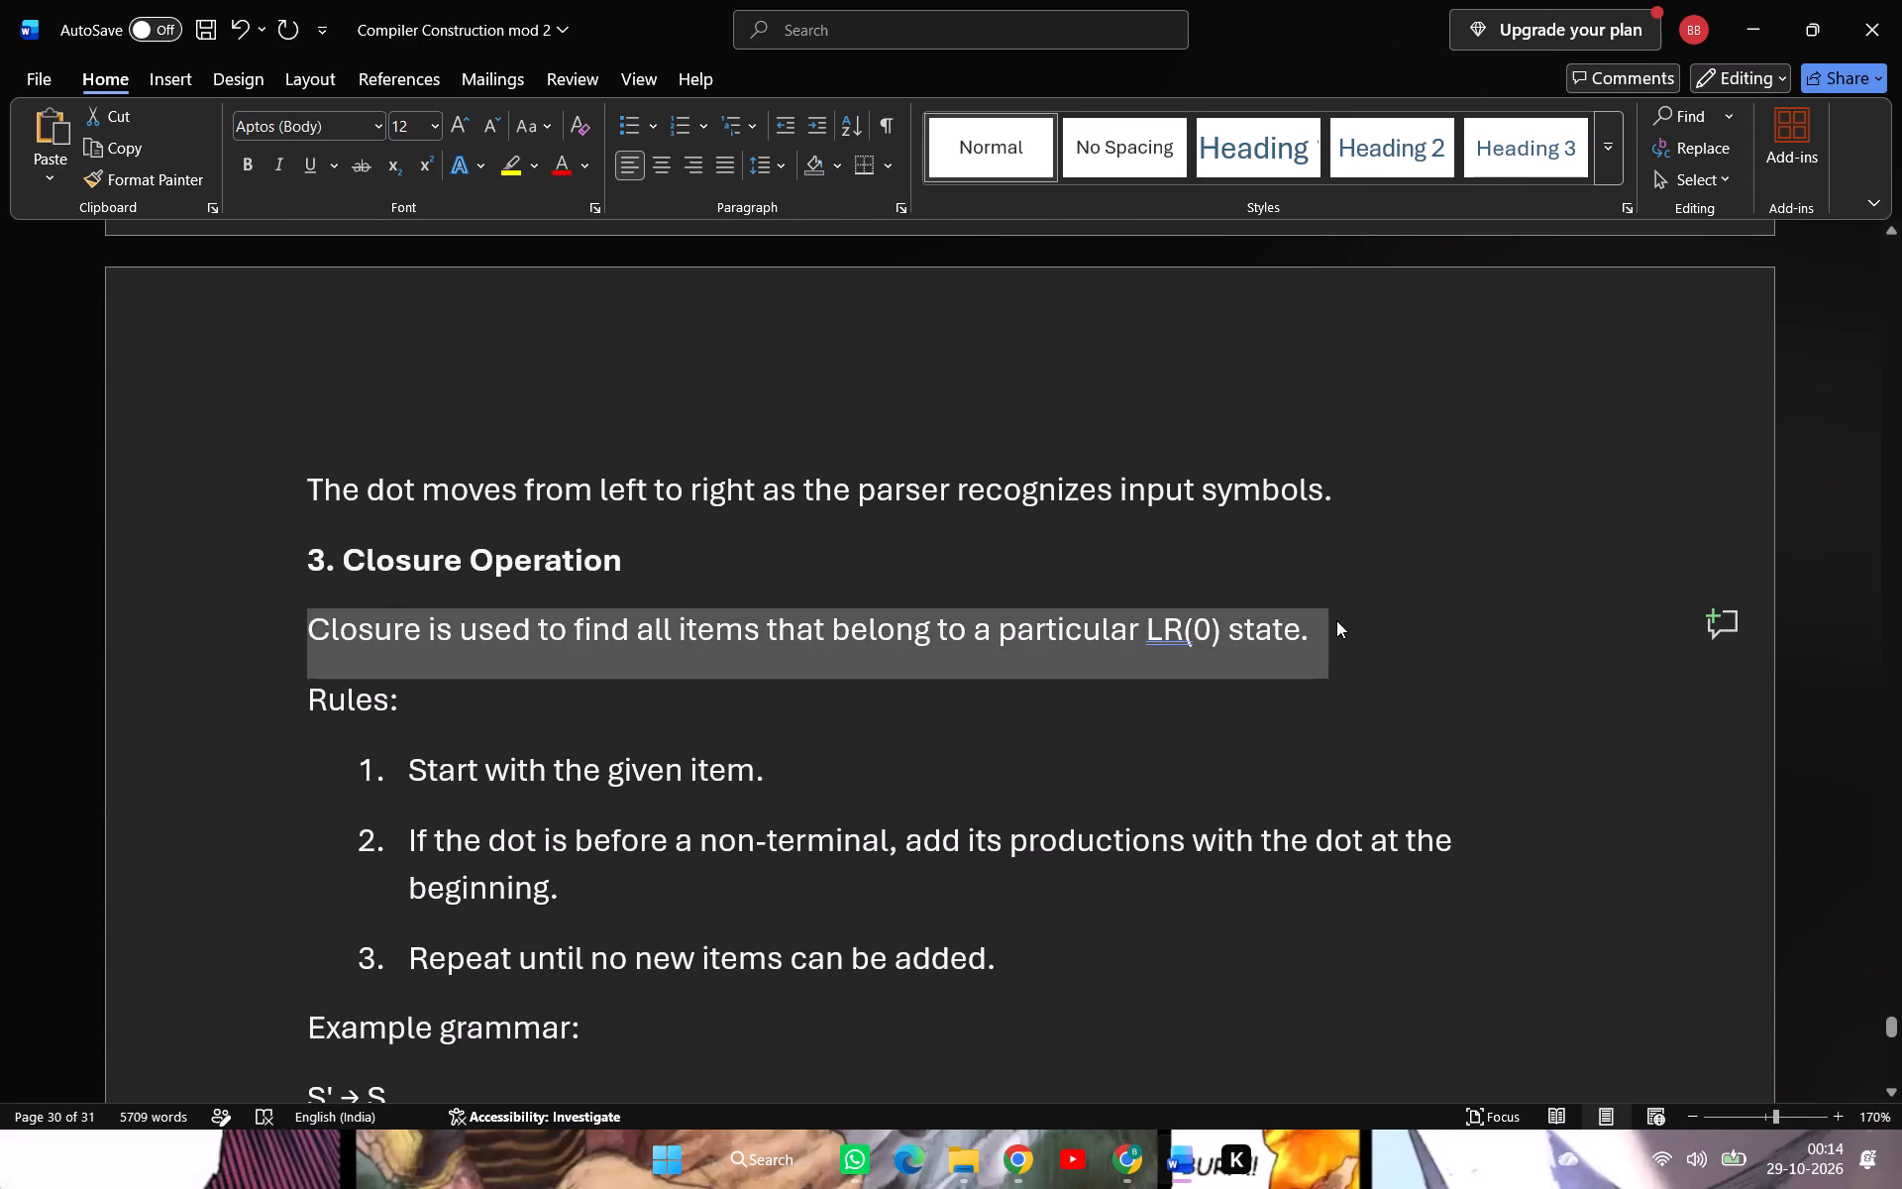
key("ctrl+v")
left_click(1155, 657)
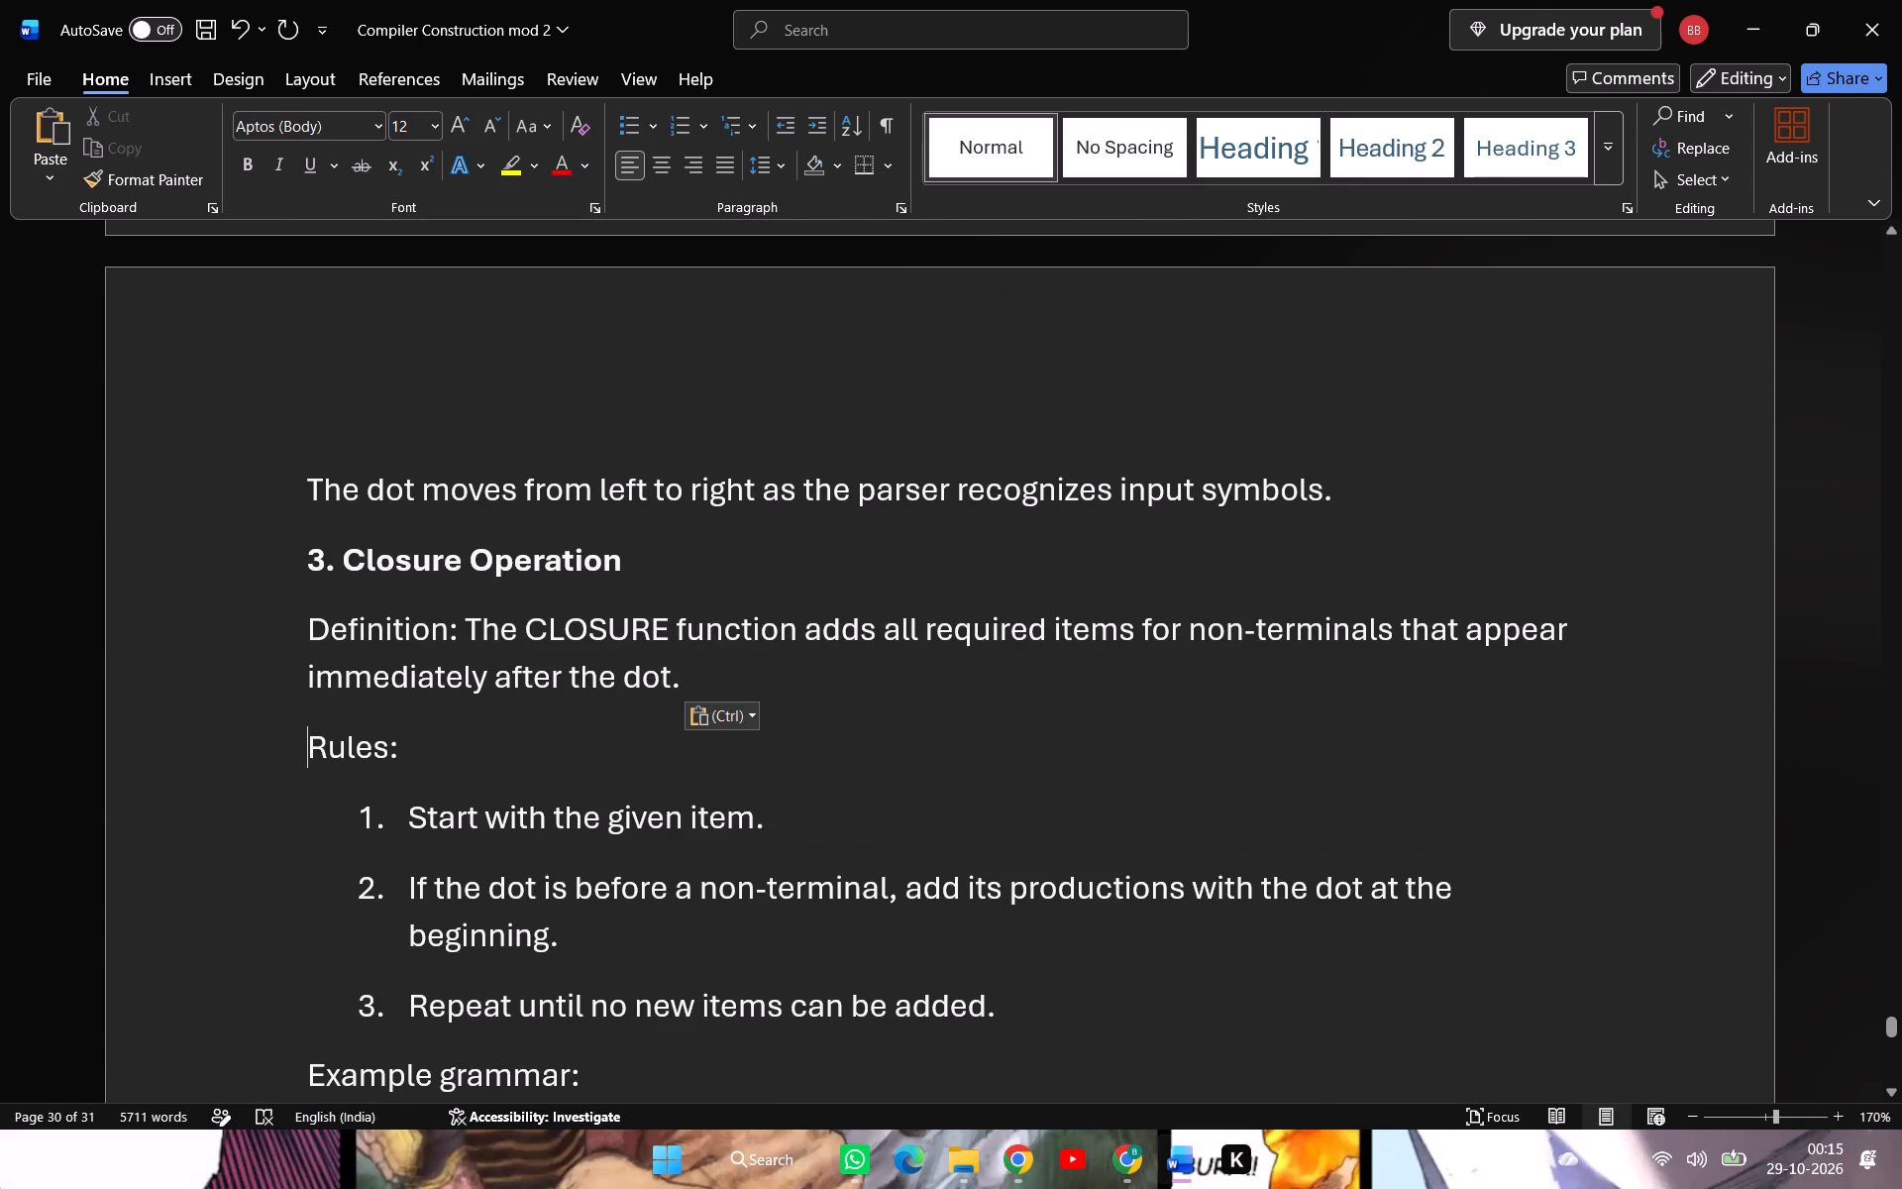
Save the document.
scroll(1155, 657, "down", 2)
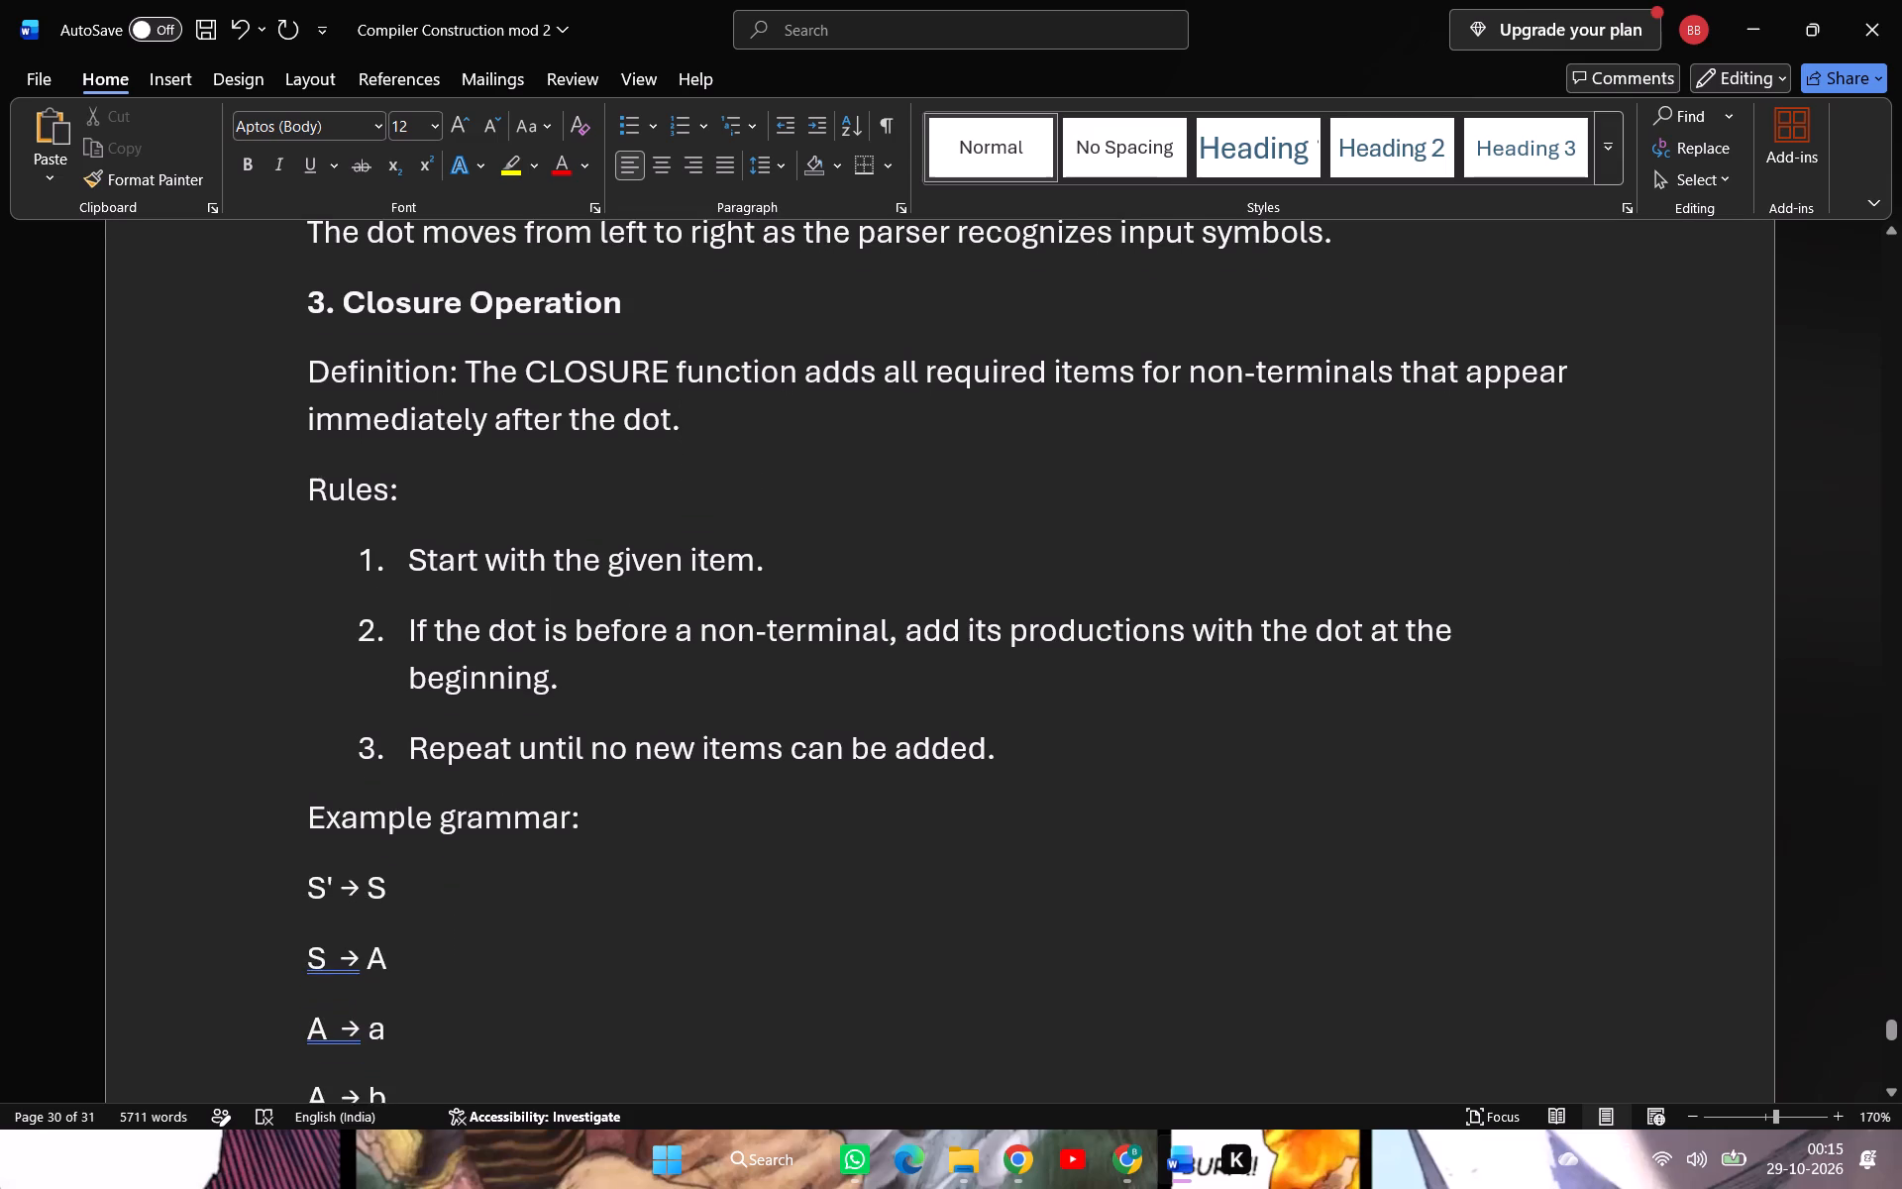
scroll(1155, 657, "down", 2)
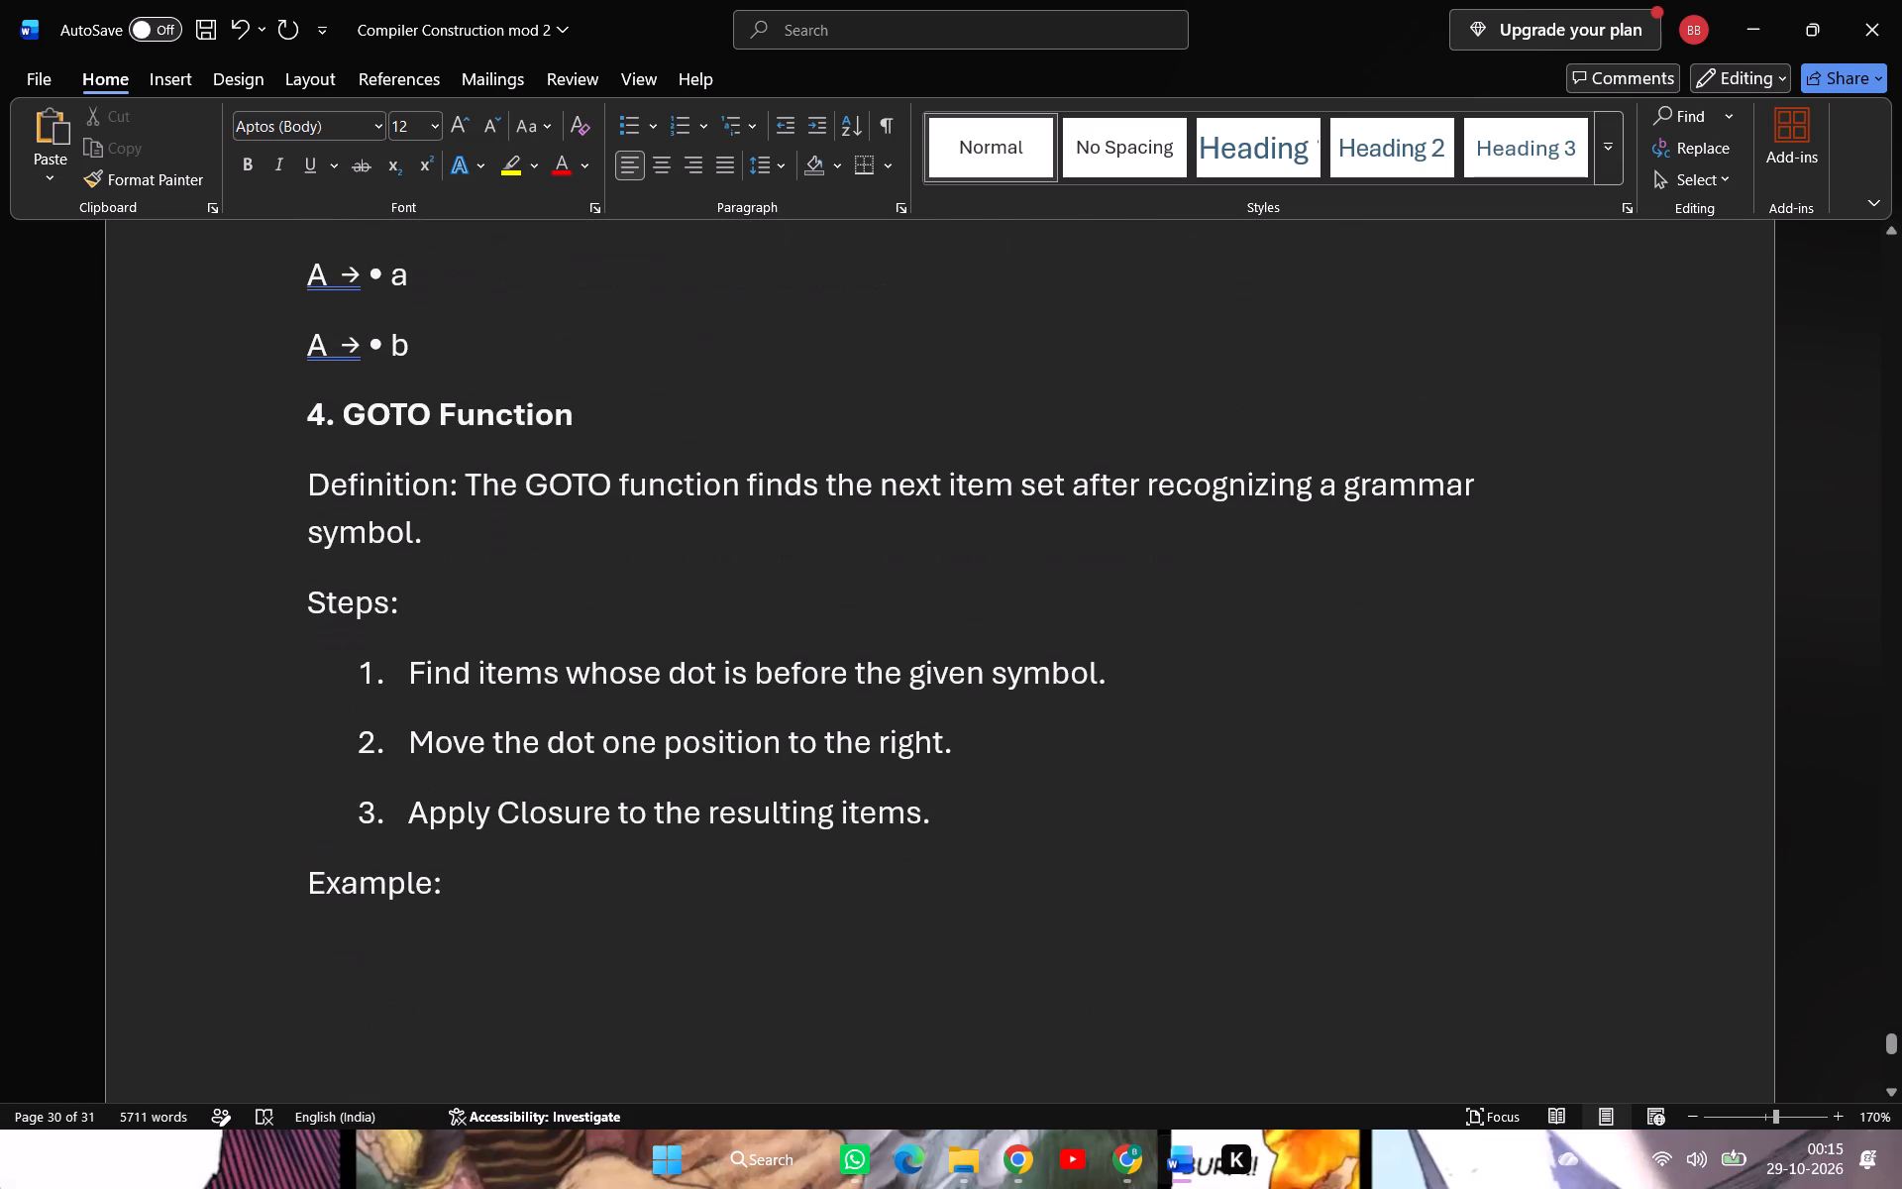
key("ctrl+s")
scroll(1155, 657, "down", 1)
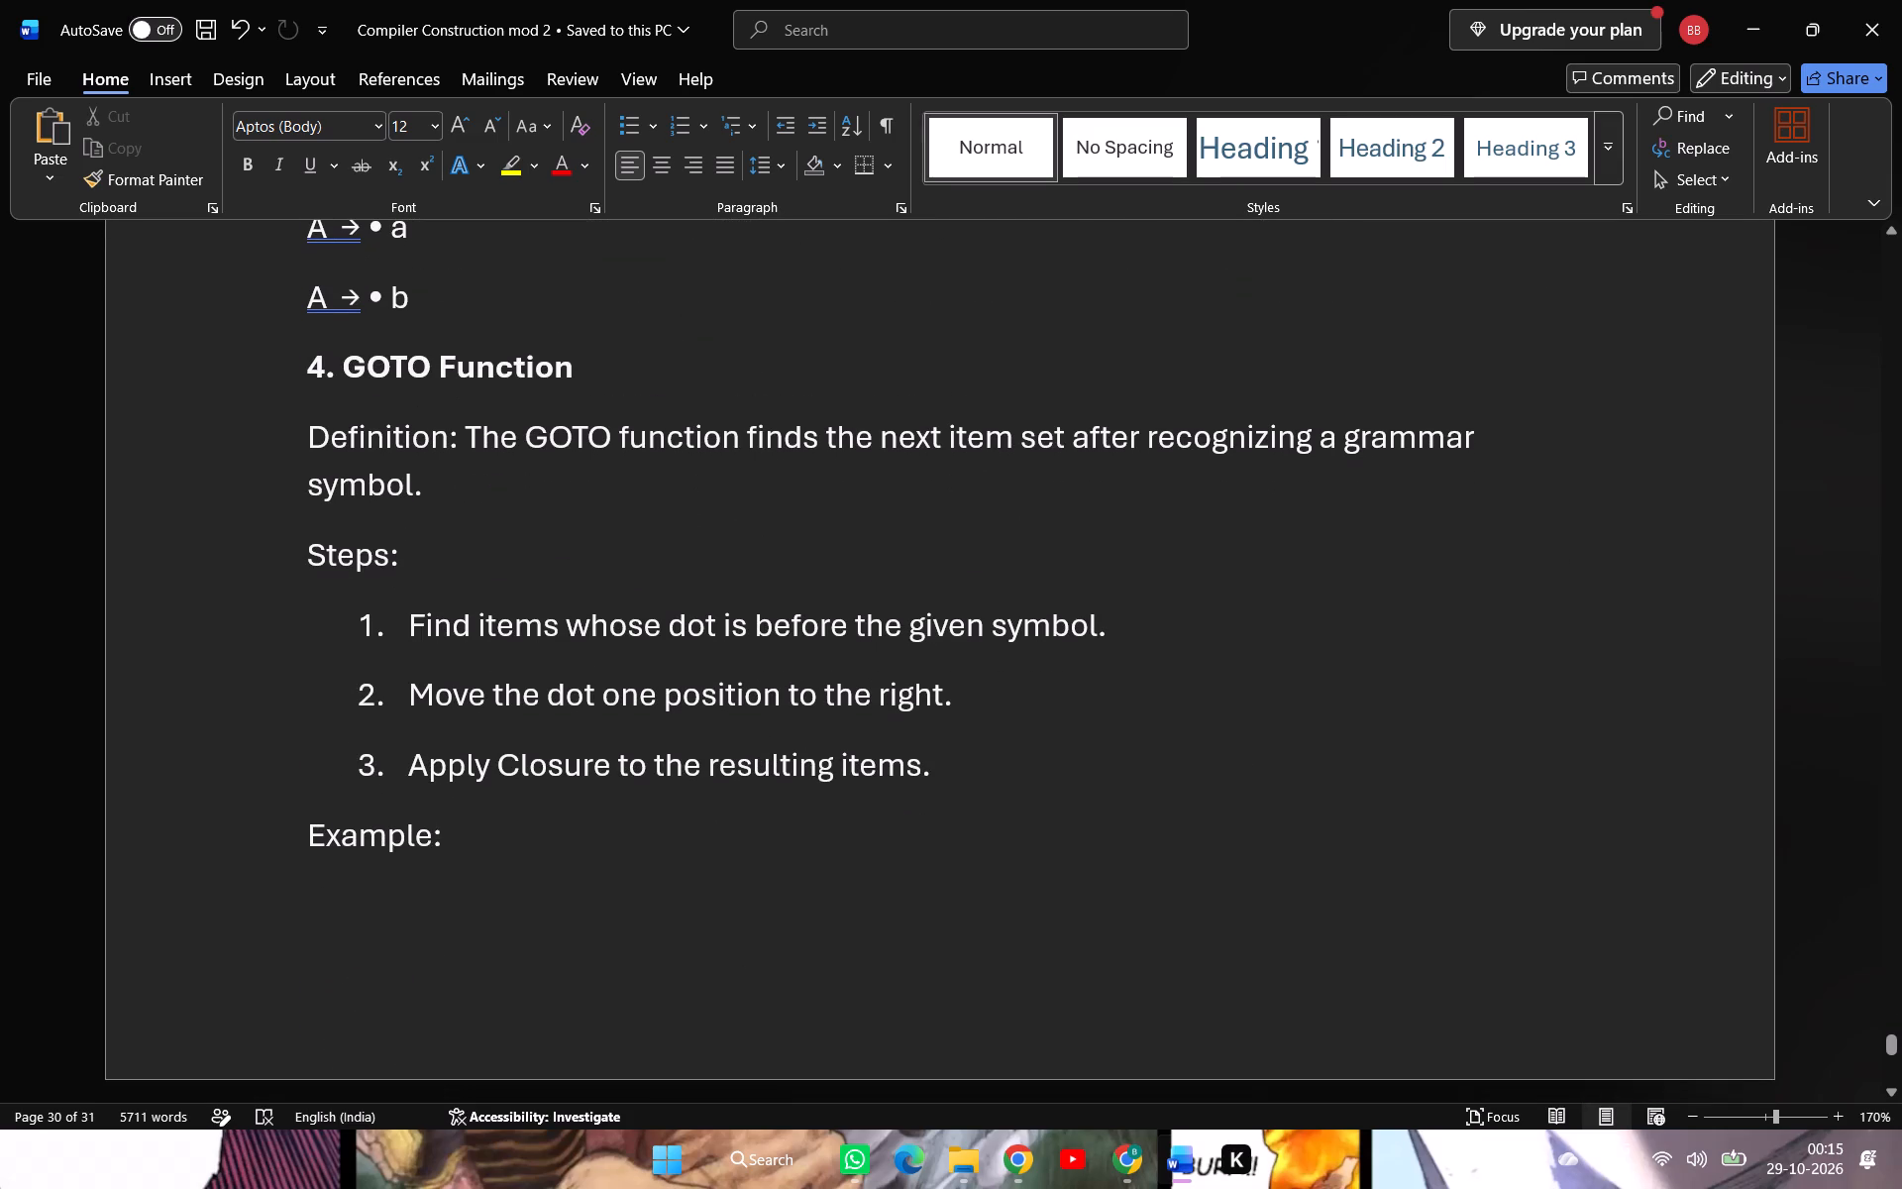
scroll(1155, 657, "down", 1)
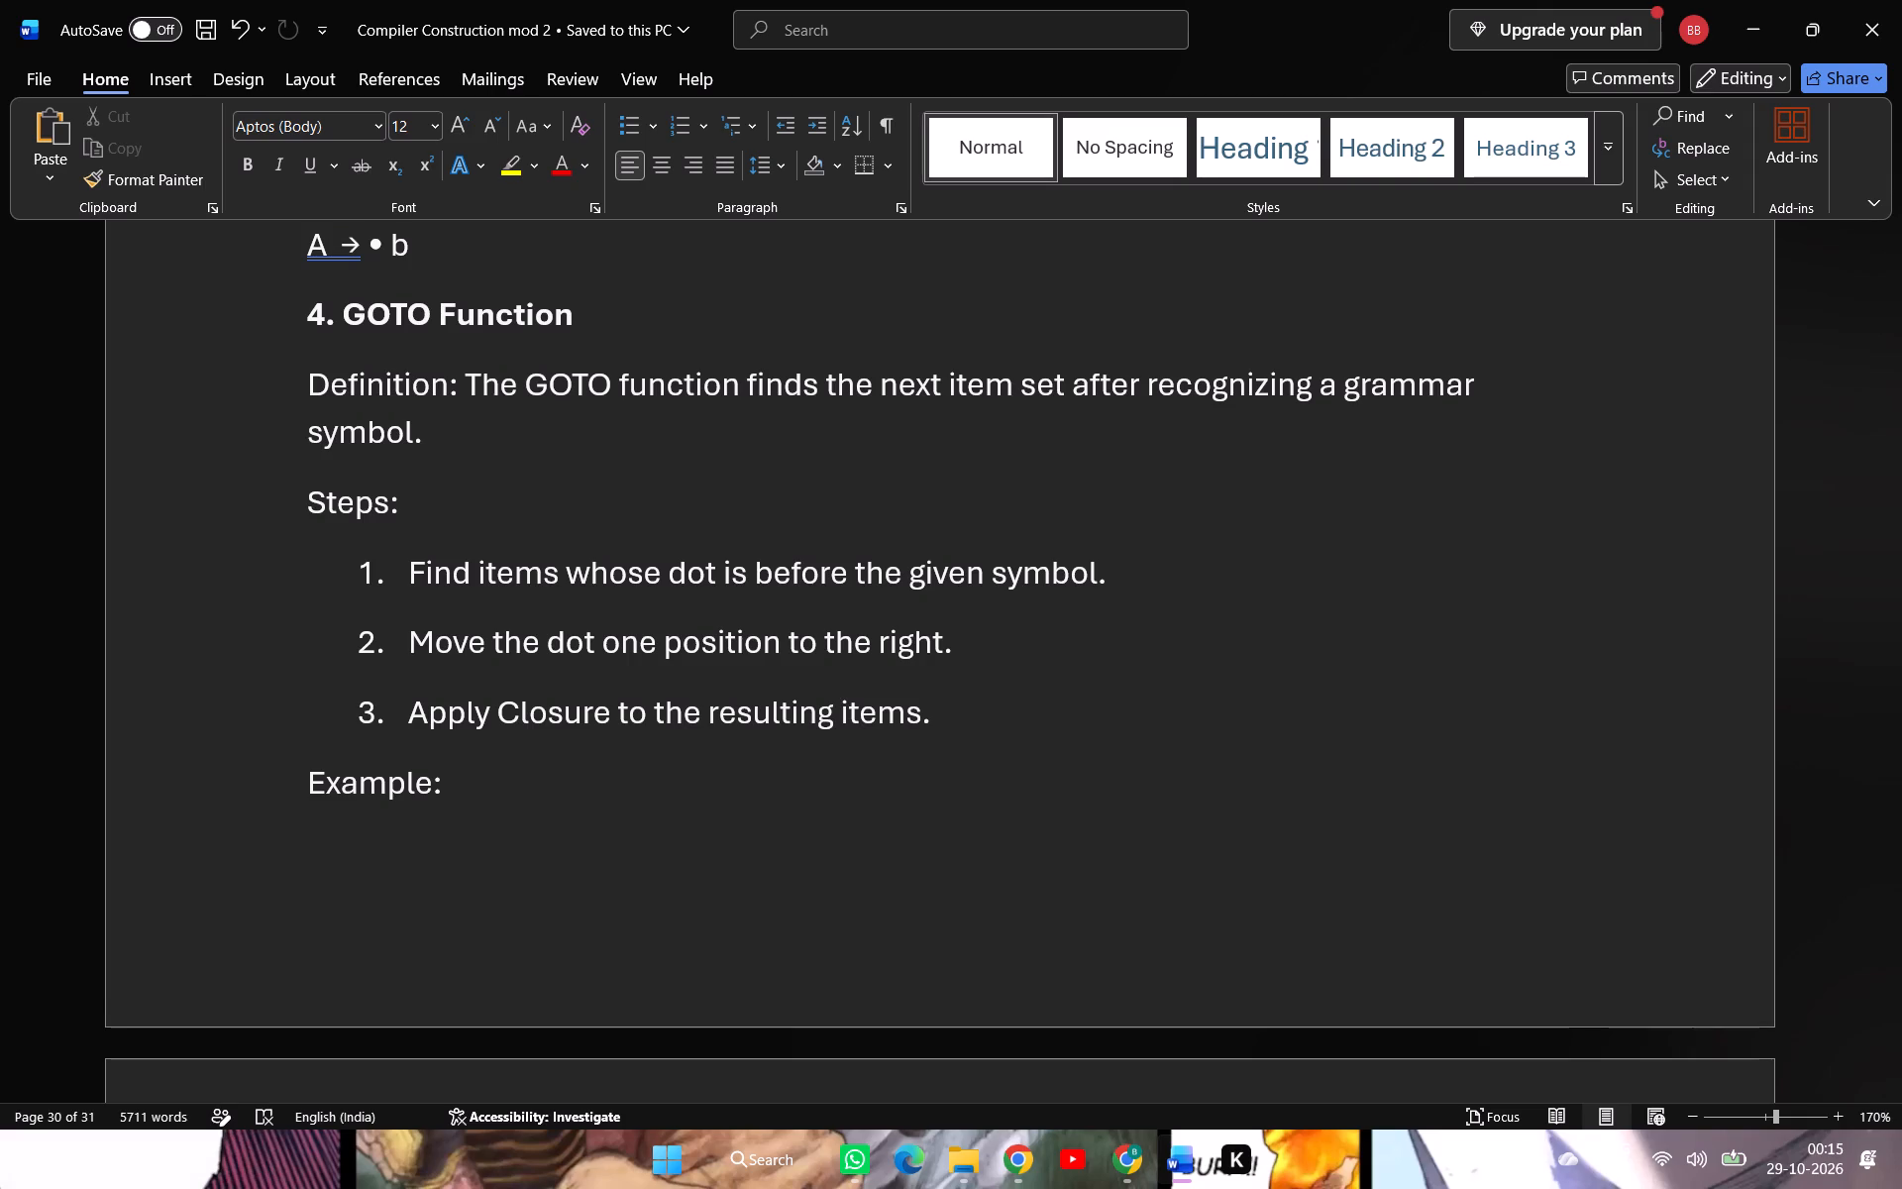
left_click(964, 710)
key("Return")
key("BackSpace")
key("BackSpace")
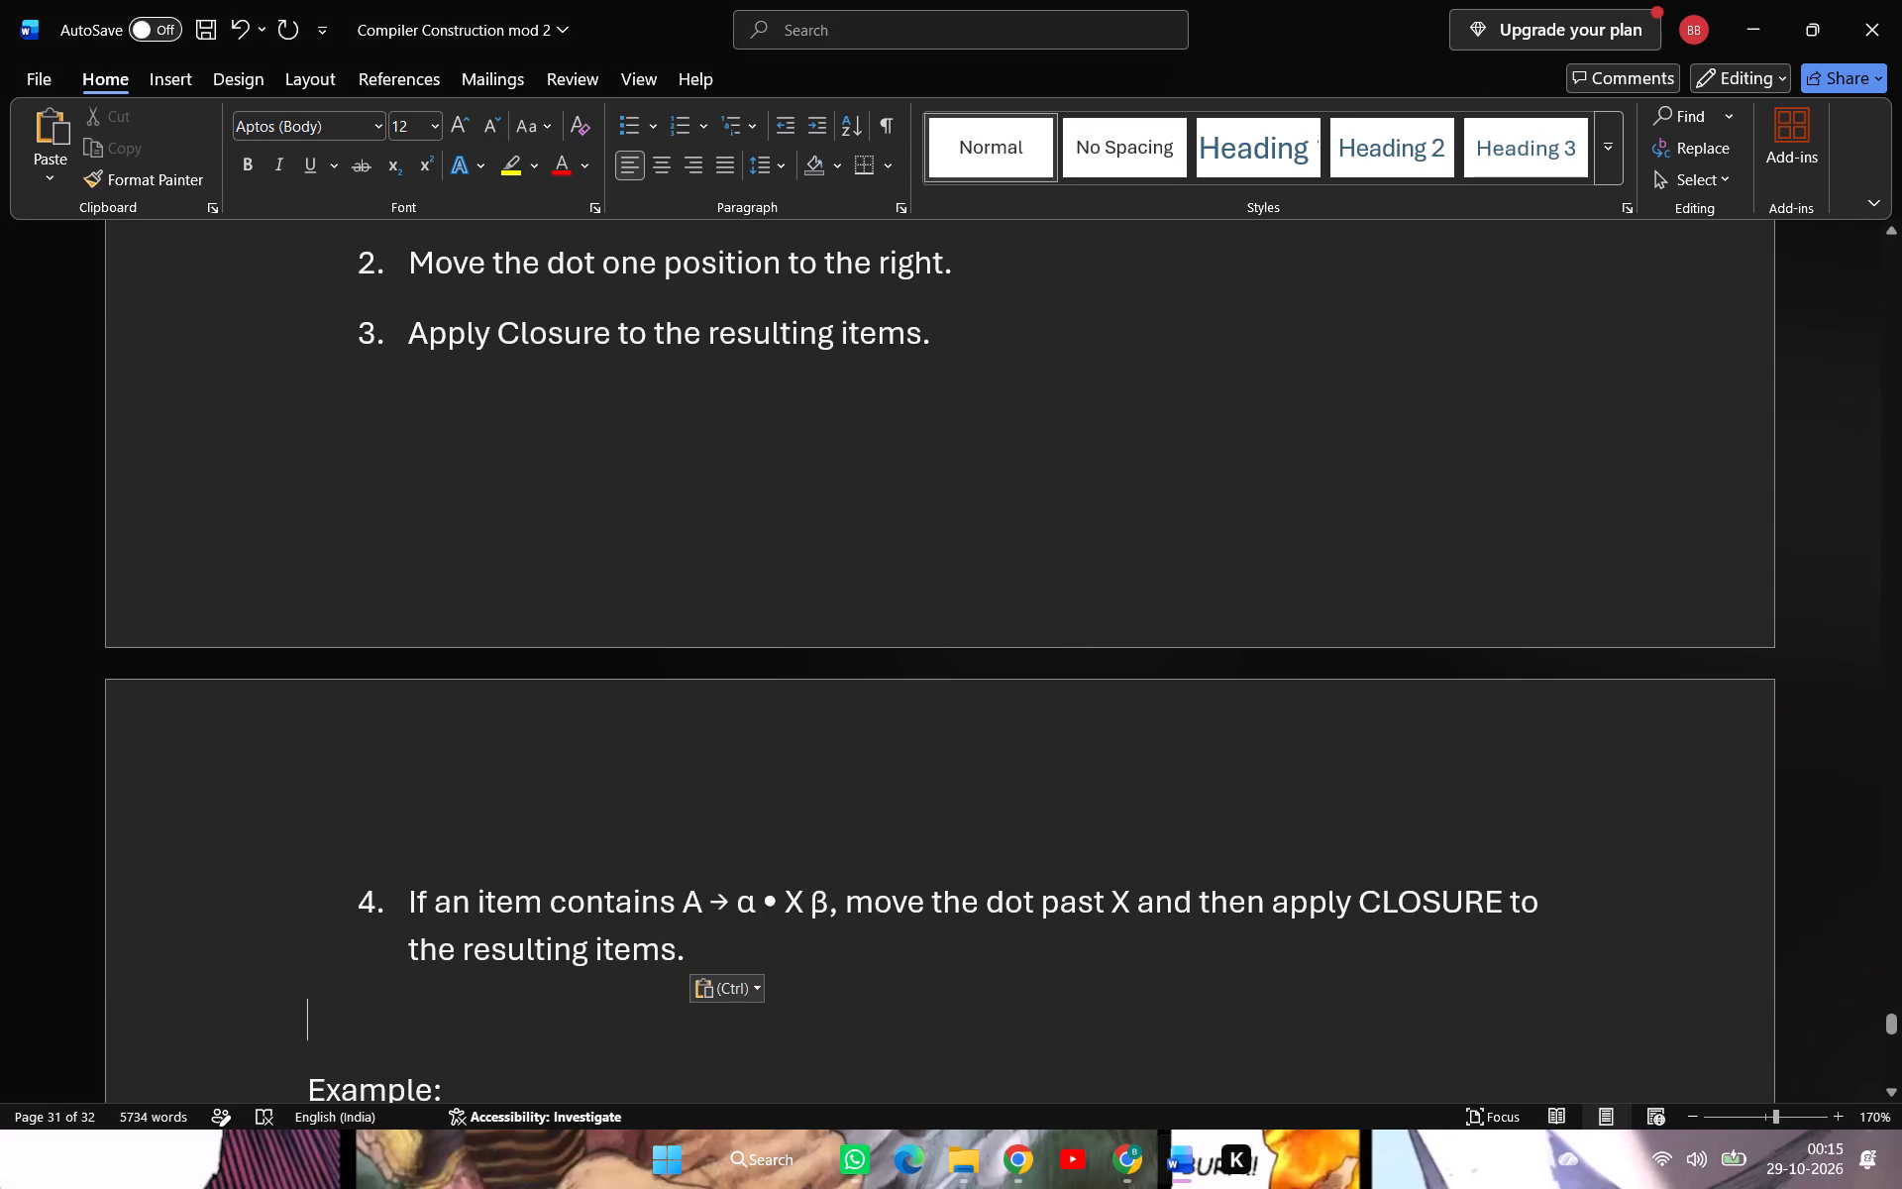
key("BackSpace")
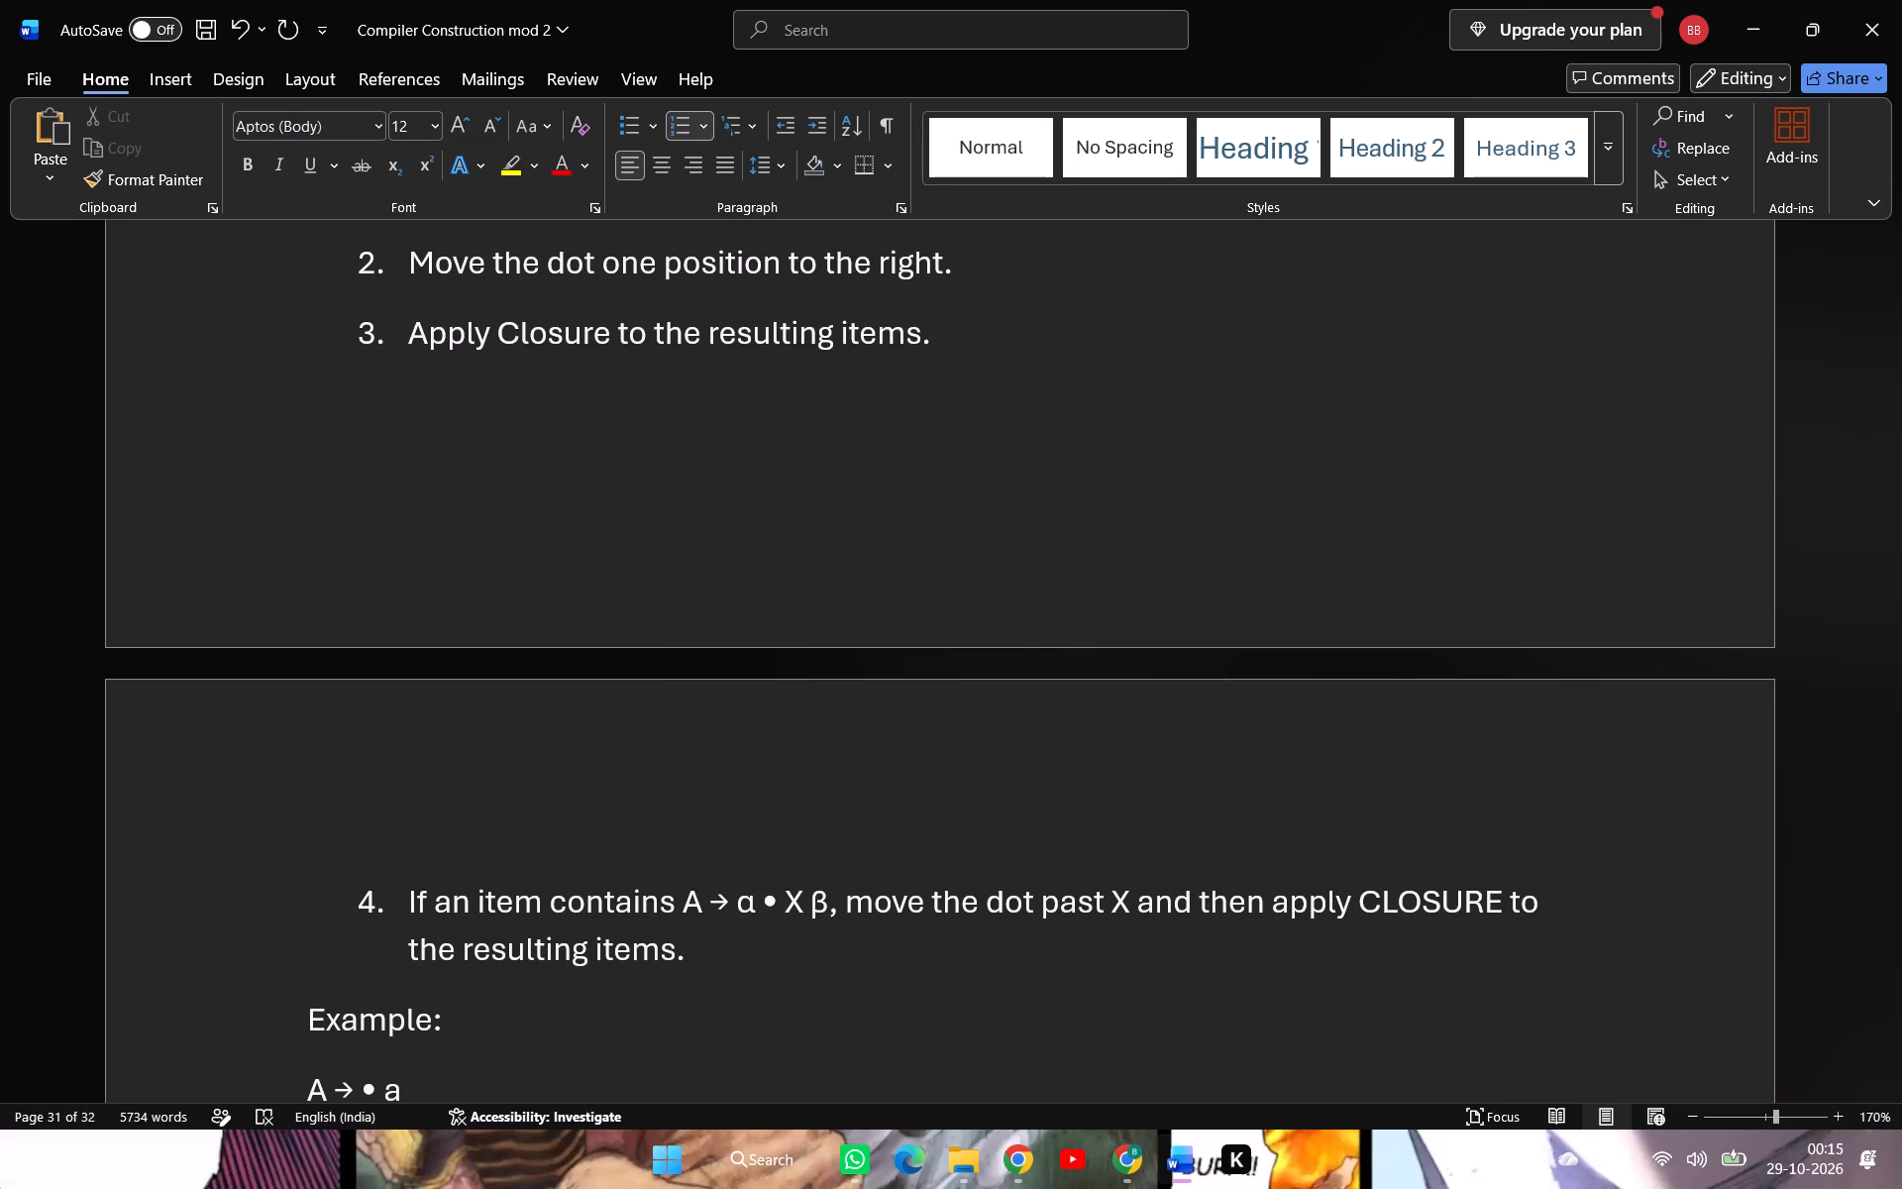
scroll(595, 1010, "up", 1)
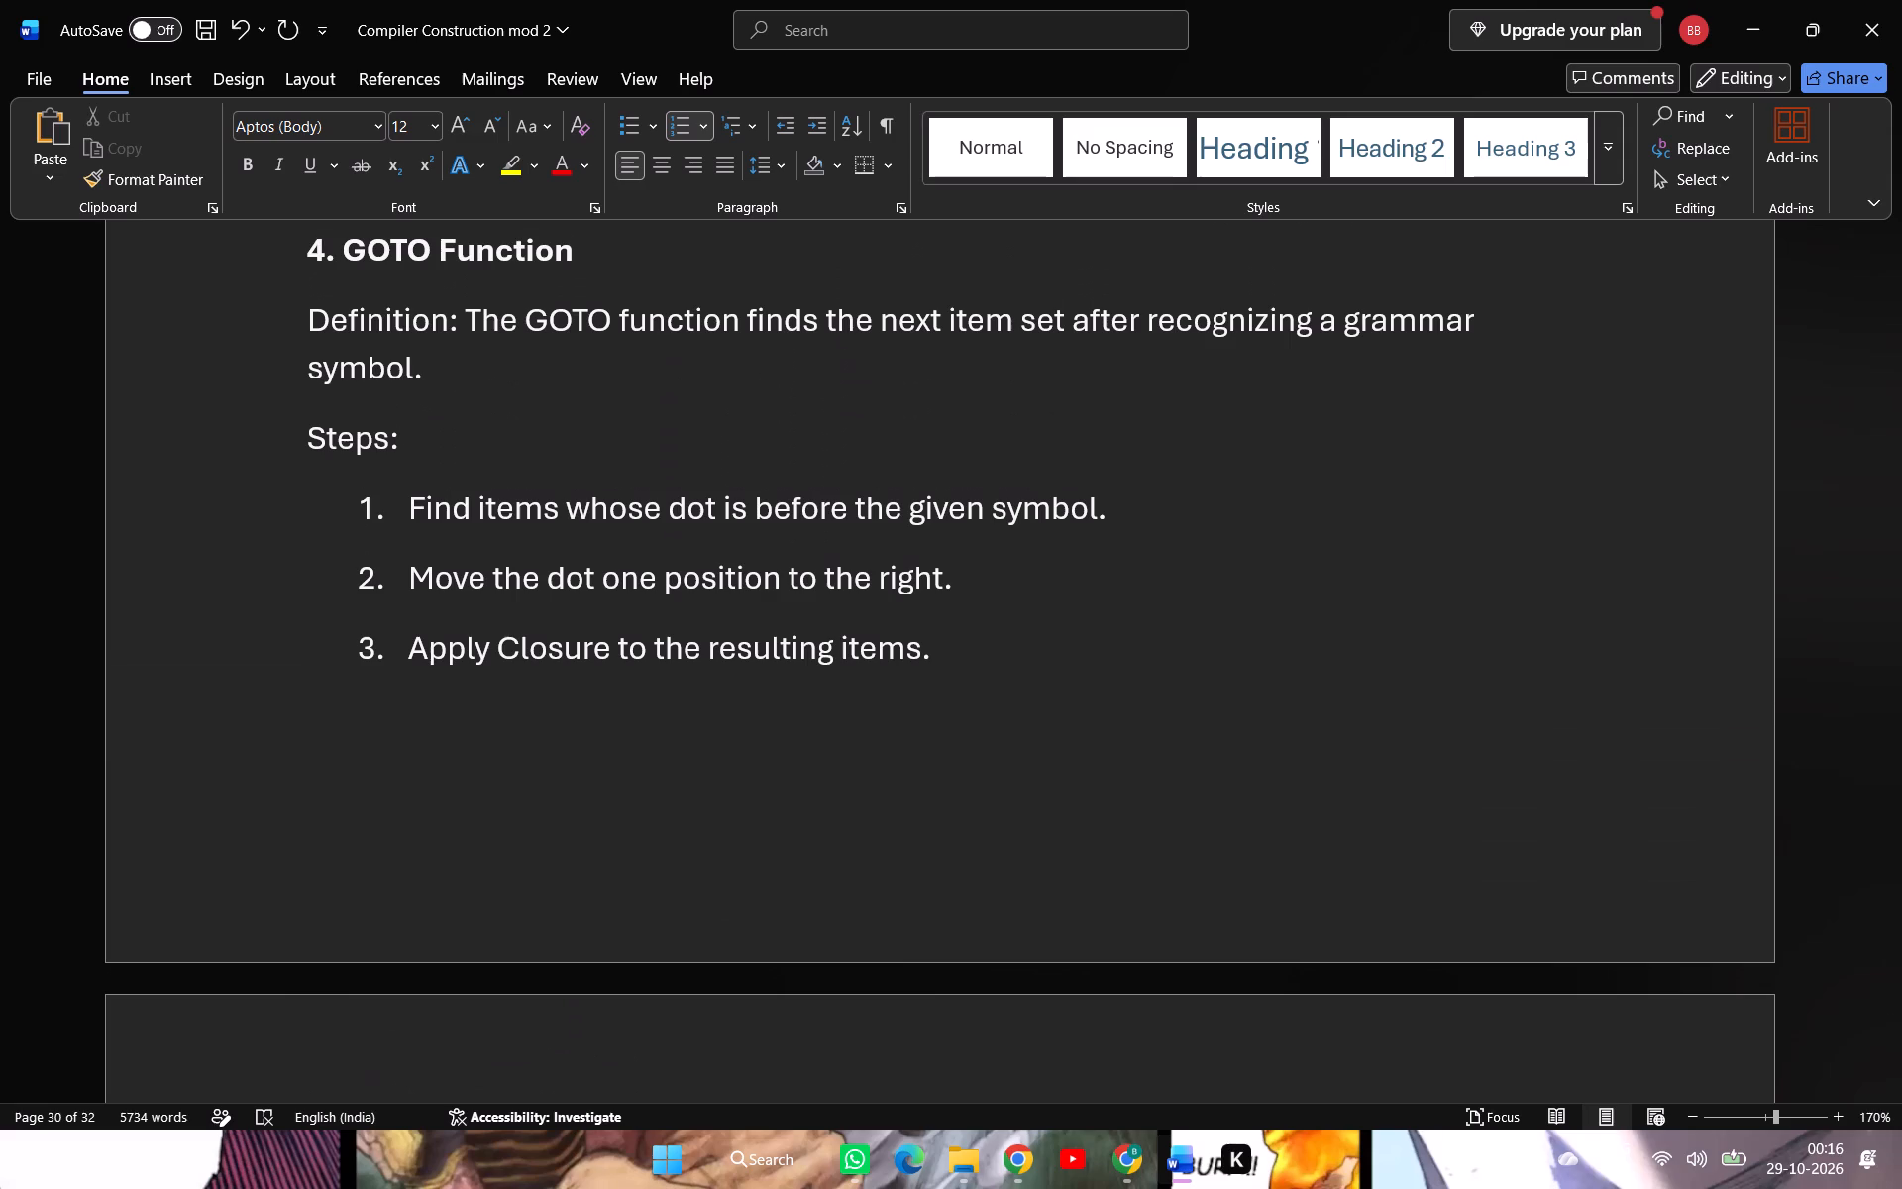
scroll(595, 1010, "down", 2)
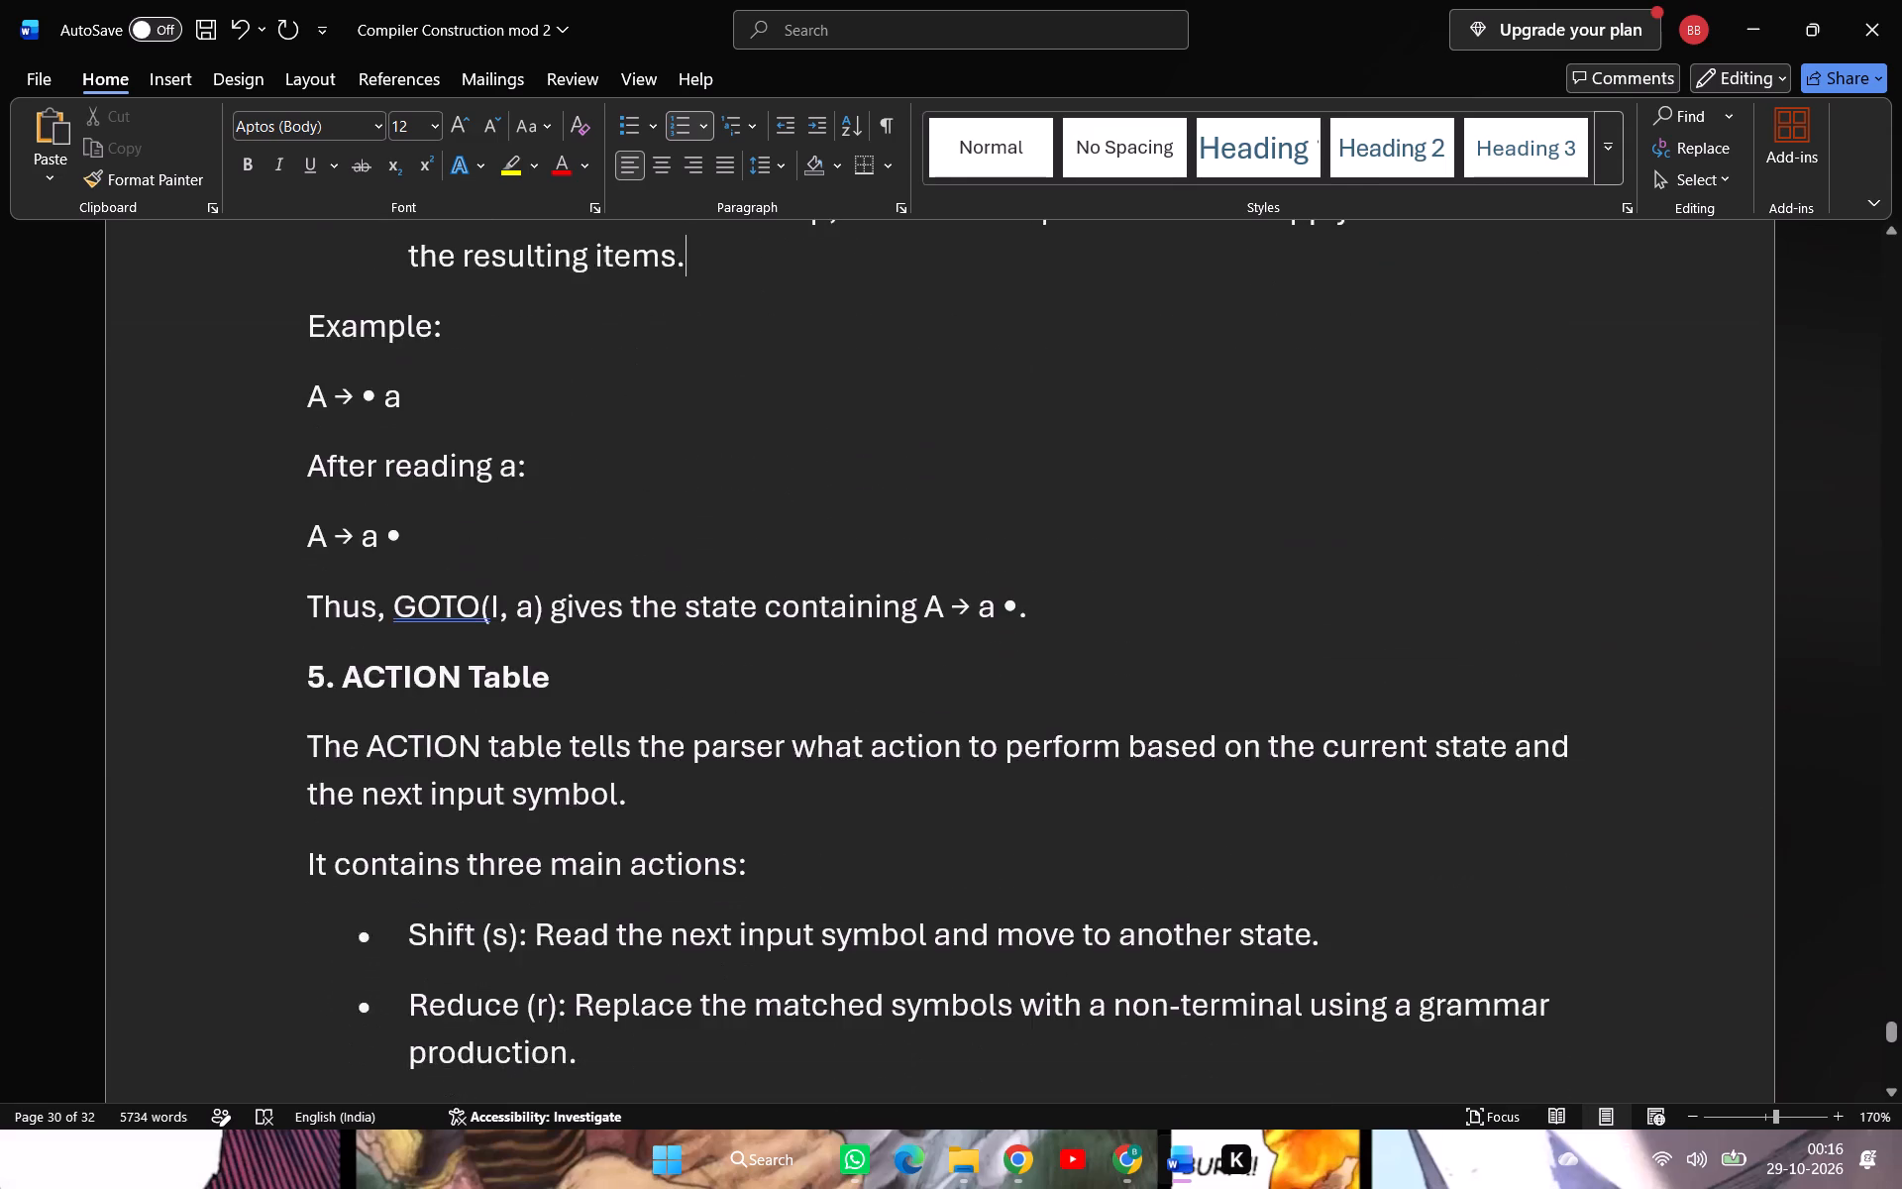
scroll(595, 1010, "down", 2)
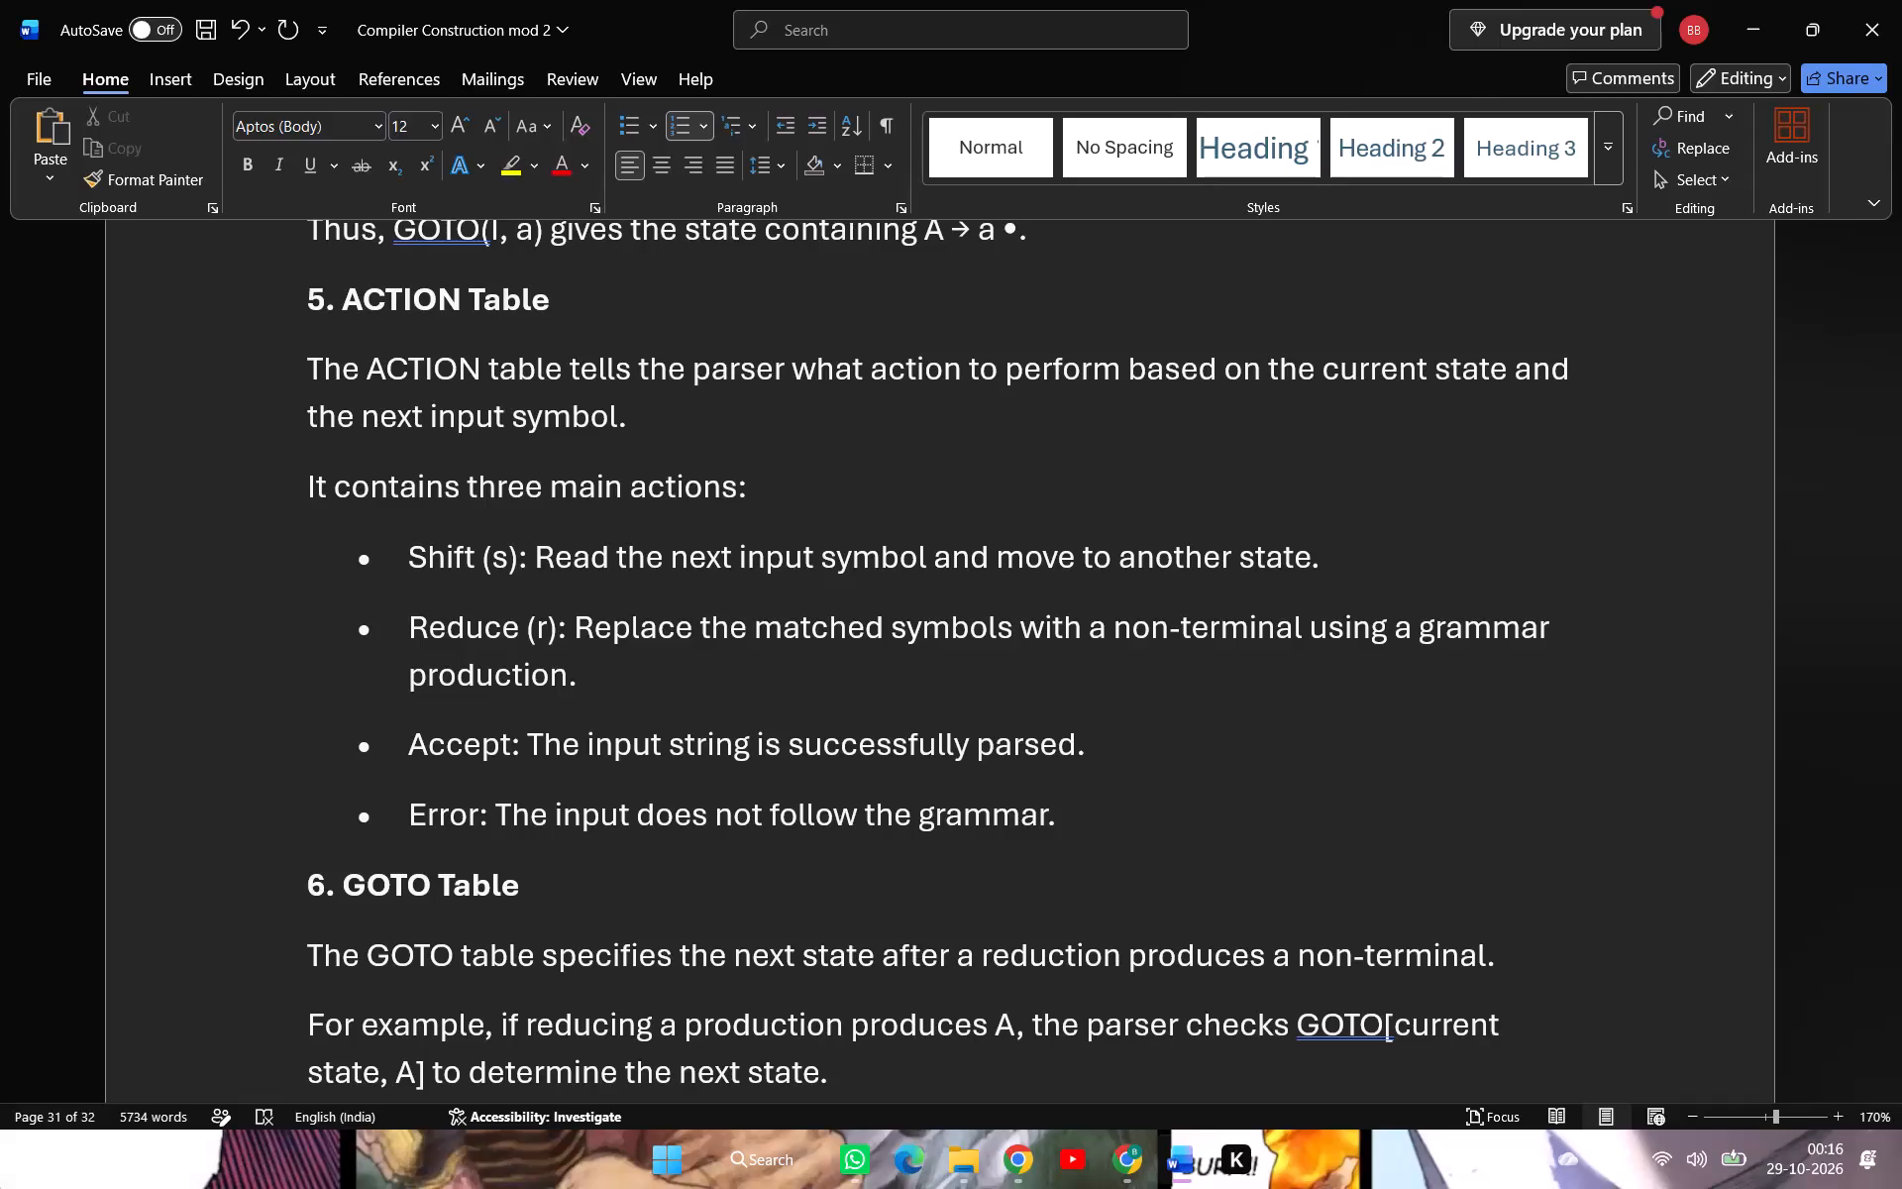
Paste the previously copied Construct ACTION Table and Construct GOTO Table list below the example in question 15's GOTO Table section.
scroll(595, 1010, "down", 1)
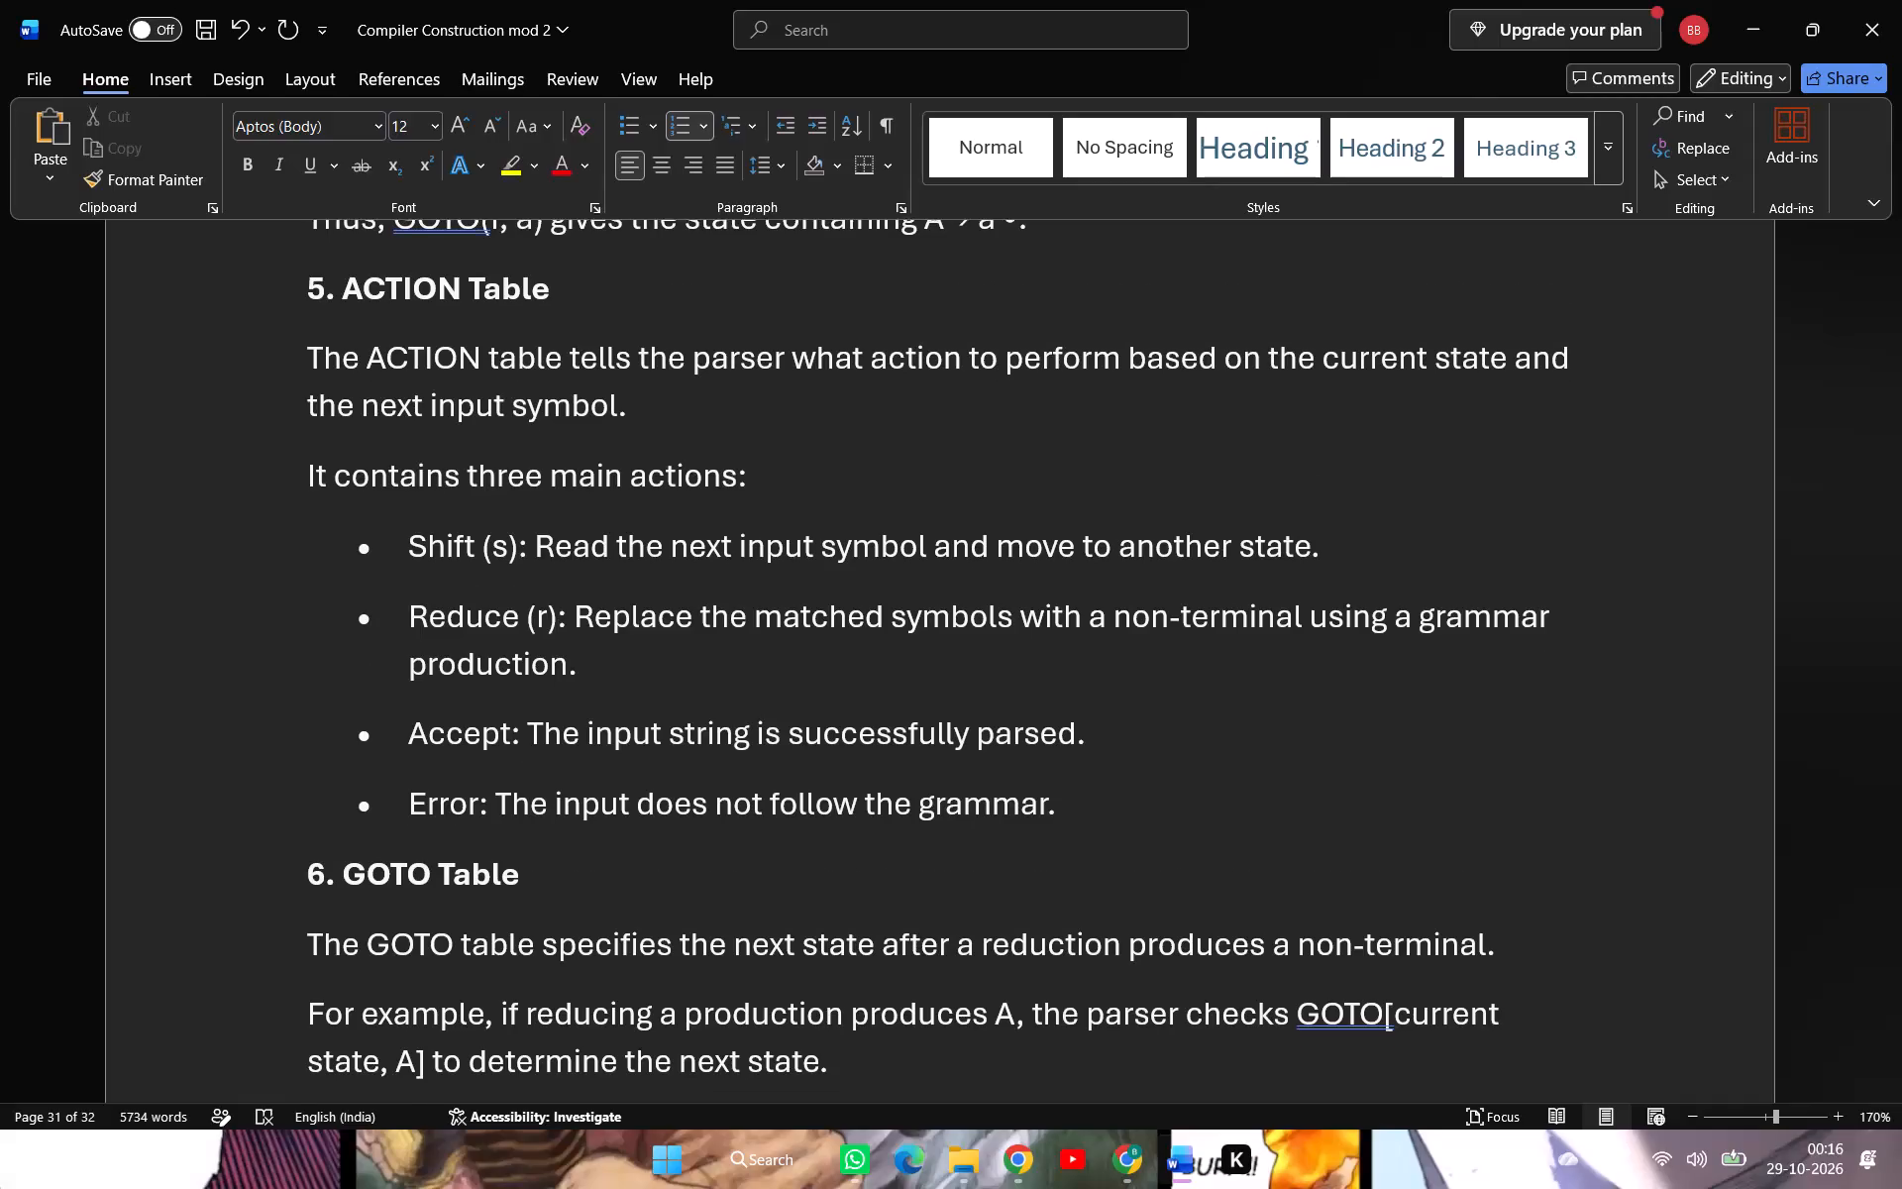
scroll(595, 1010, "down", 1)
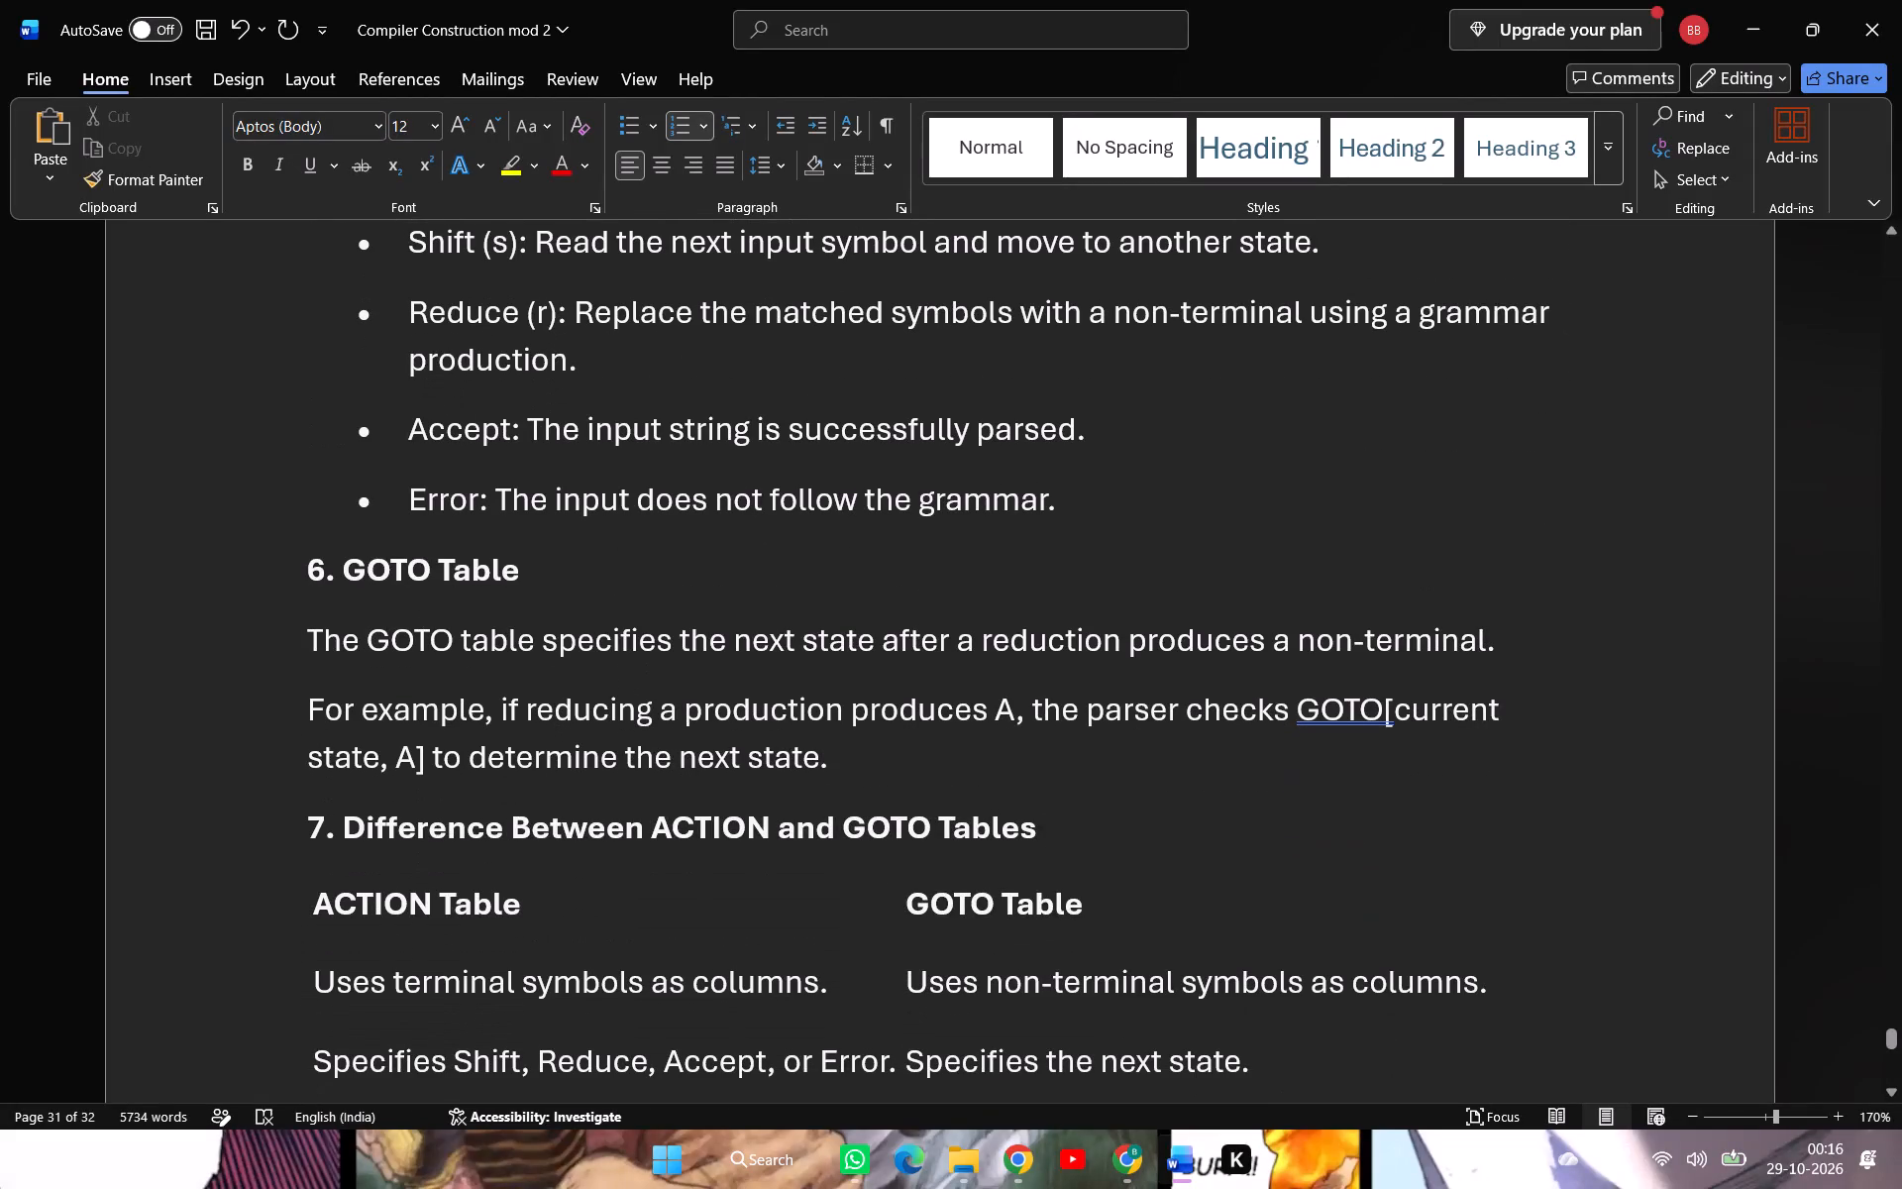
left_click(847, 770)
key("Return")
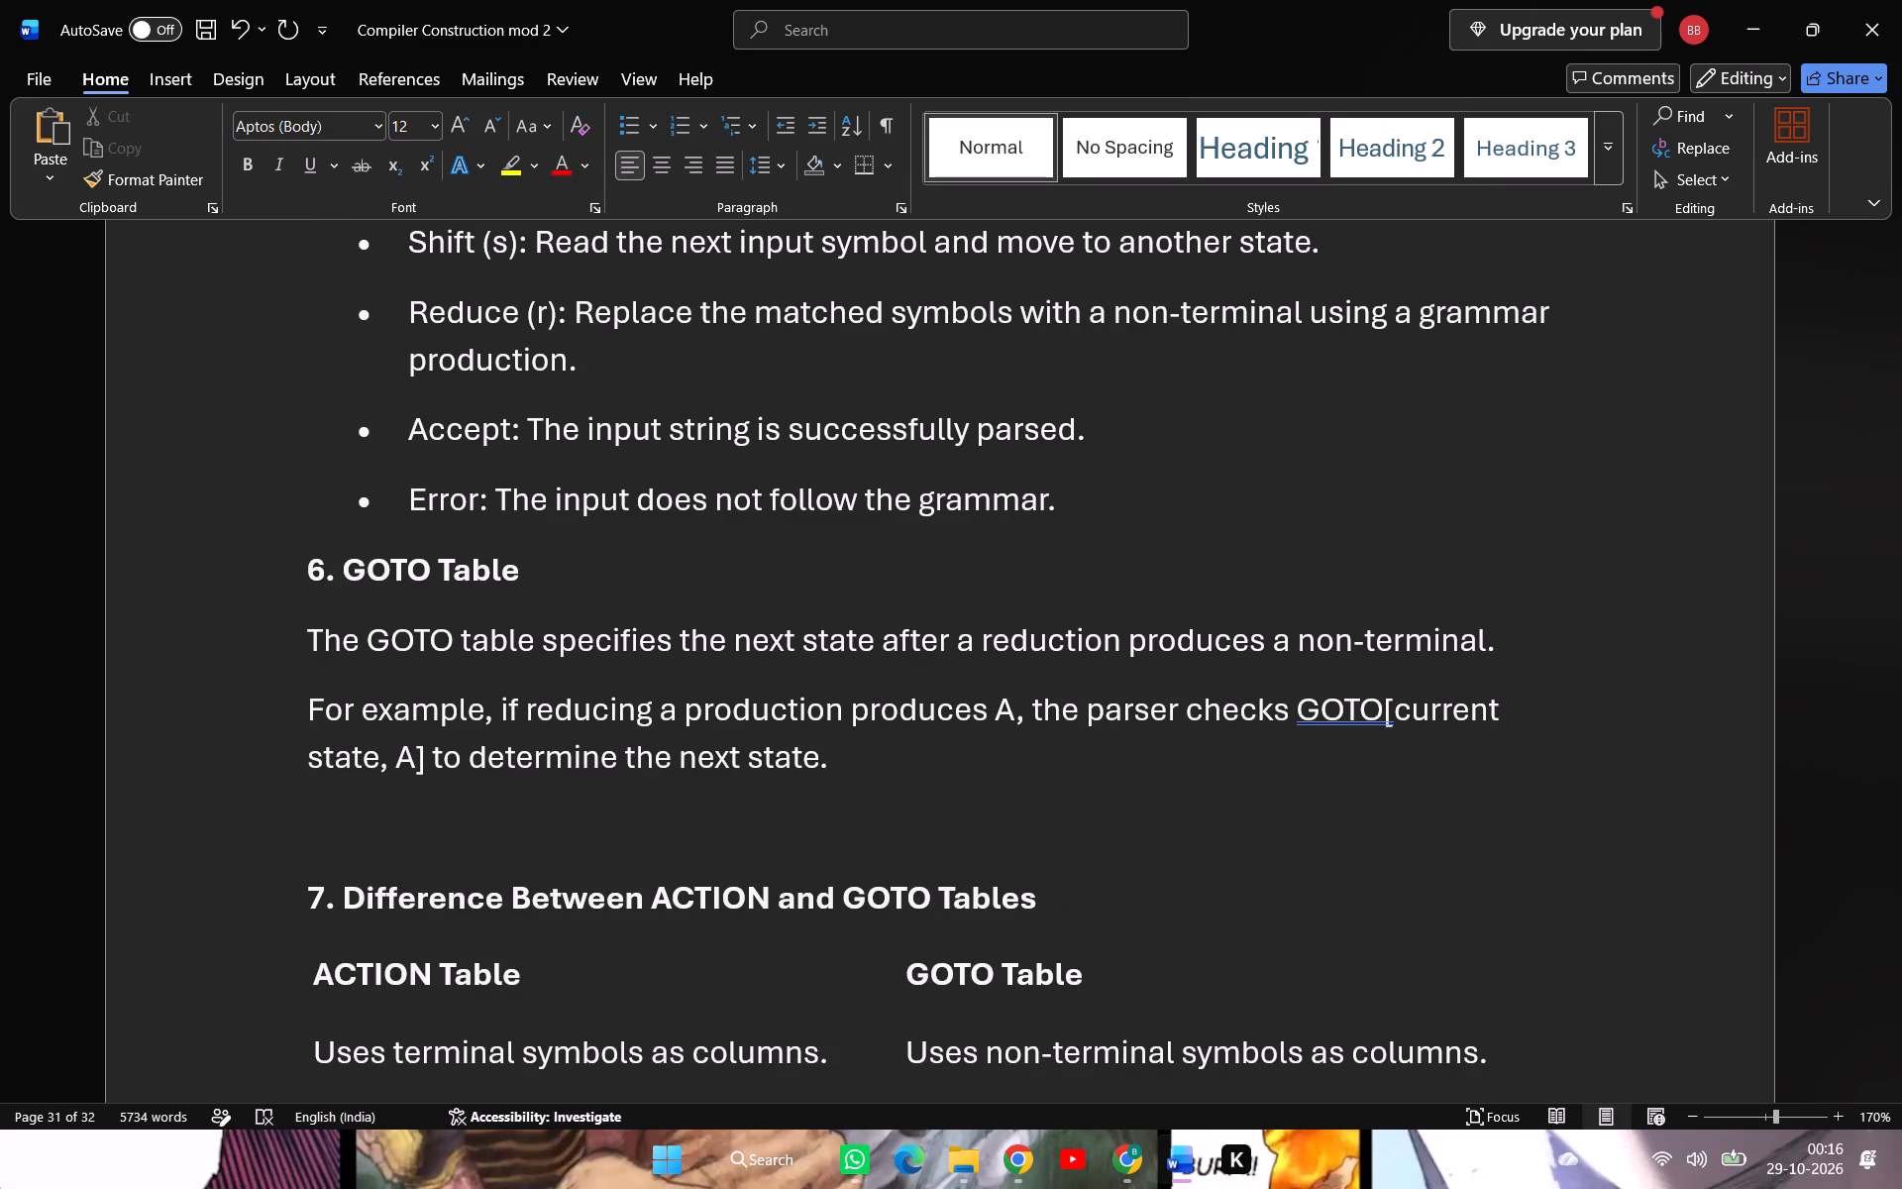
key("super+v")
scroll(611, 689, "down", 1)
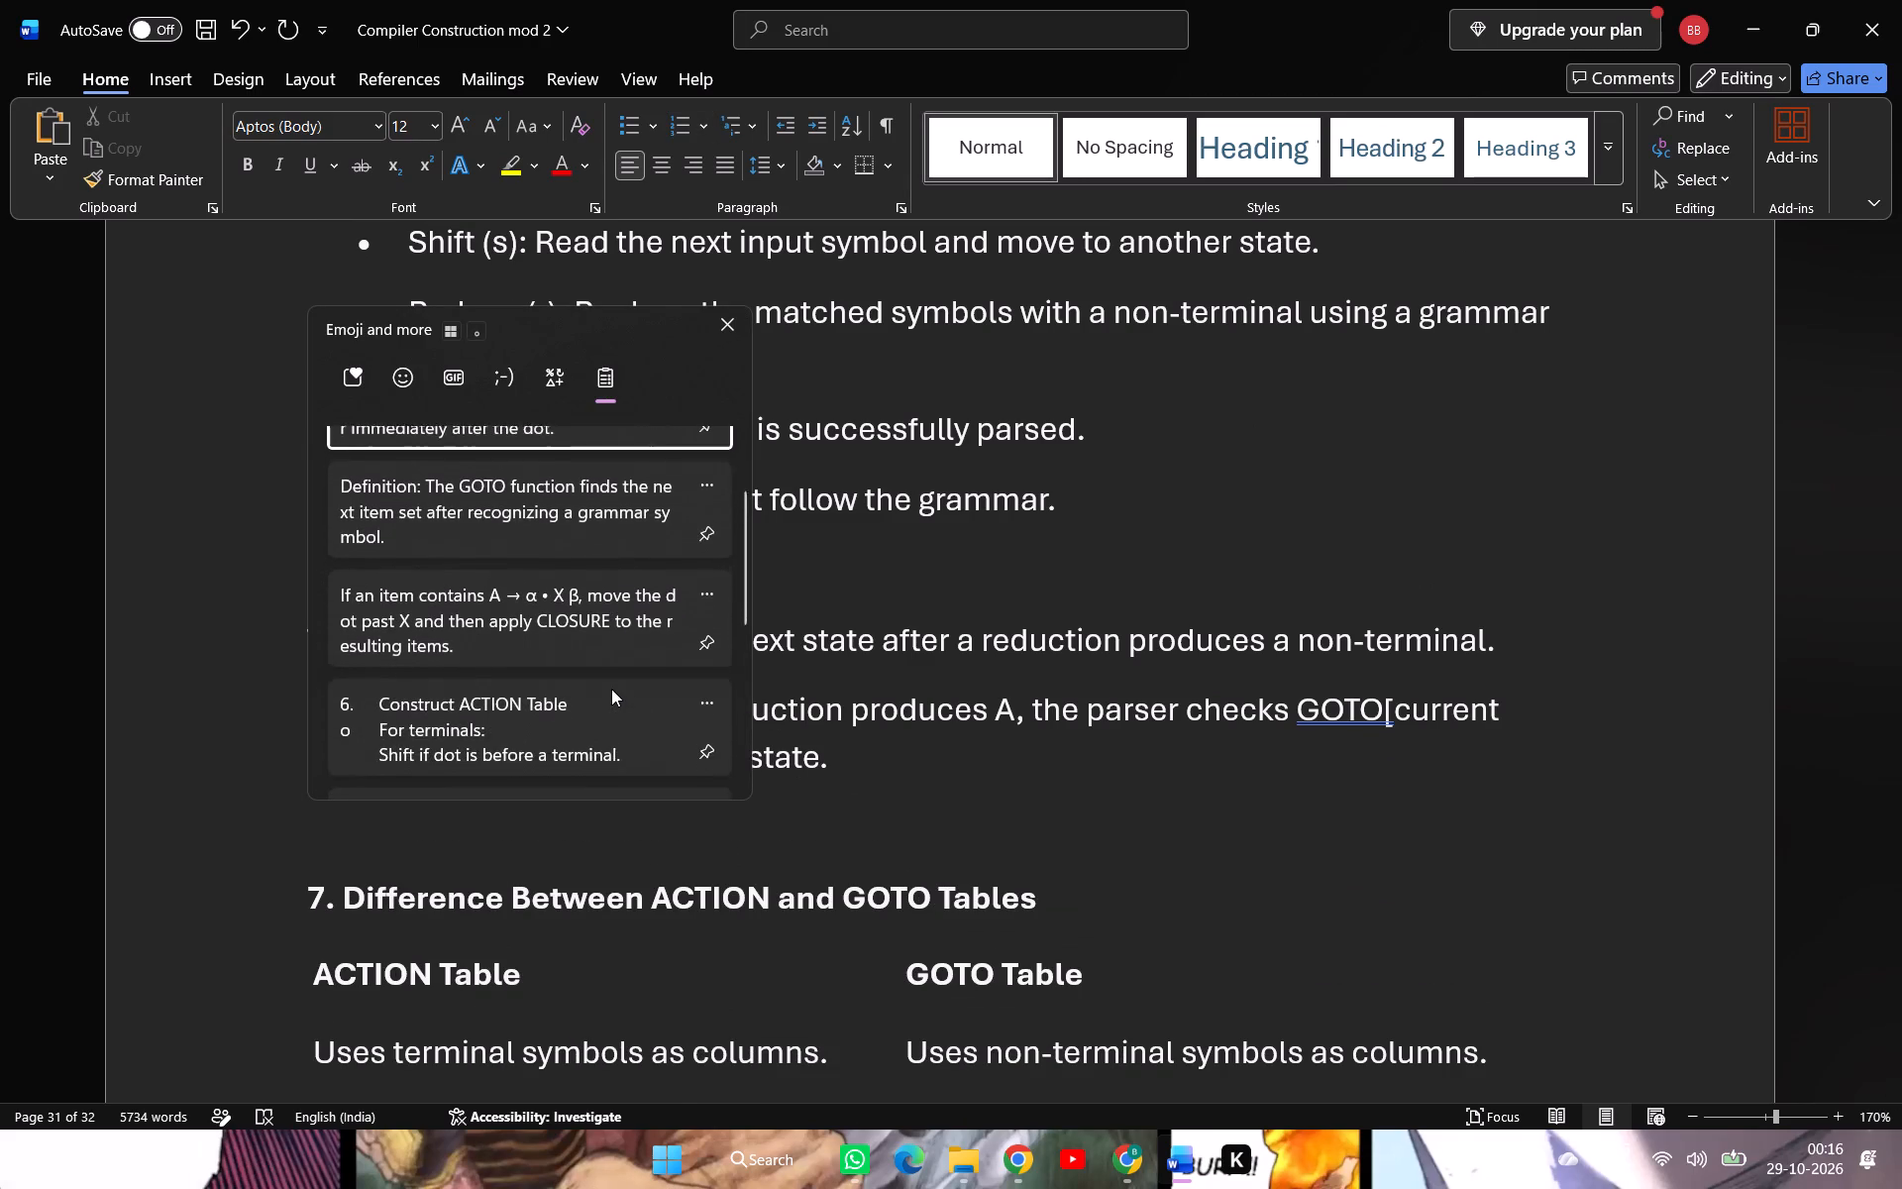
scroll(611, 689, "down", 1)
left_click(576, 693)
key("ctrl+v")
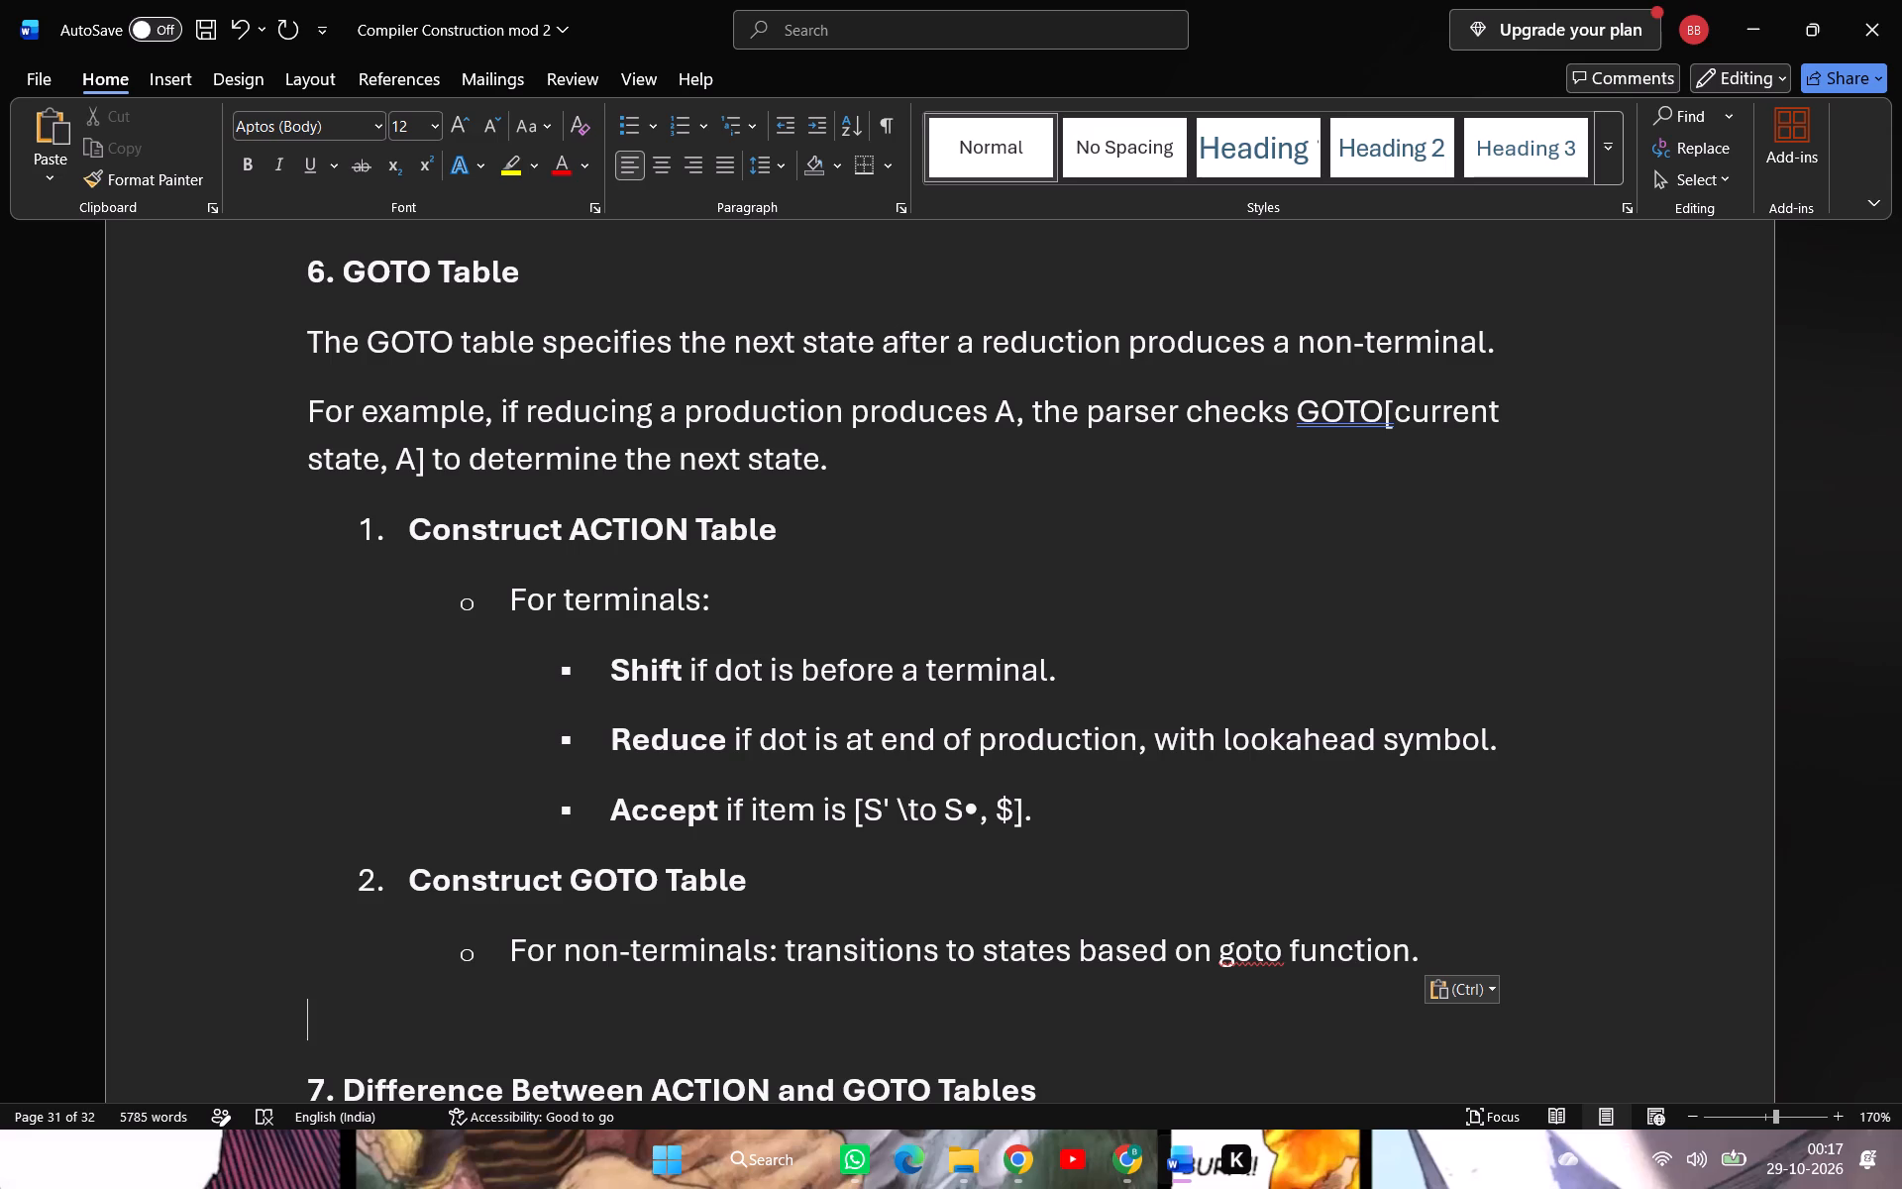
Compare the pasted table construction list with question 15's existing ACTION Table and GOTO Table sections.
scroll(494, 652, "up", 3)
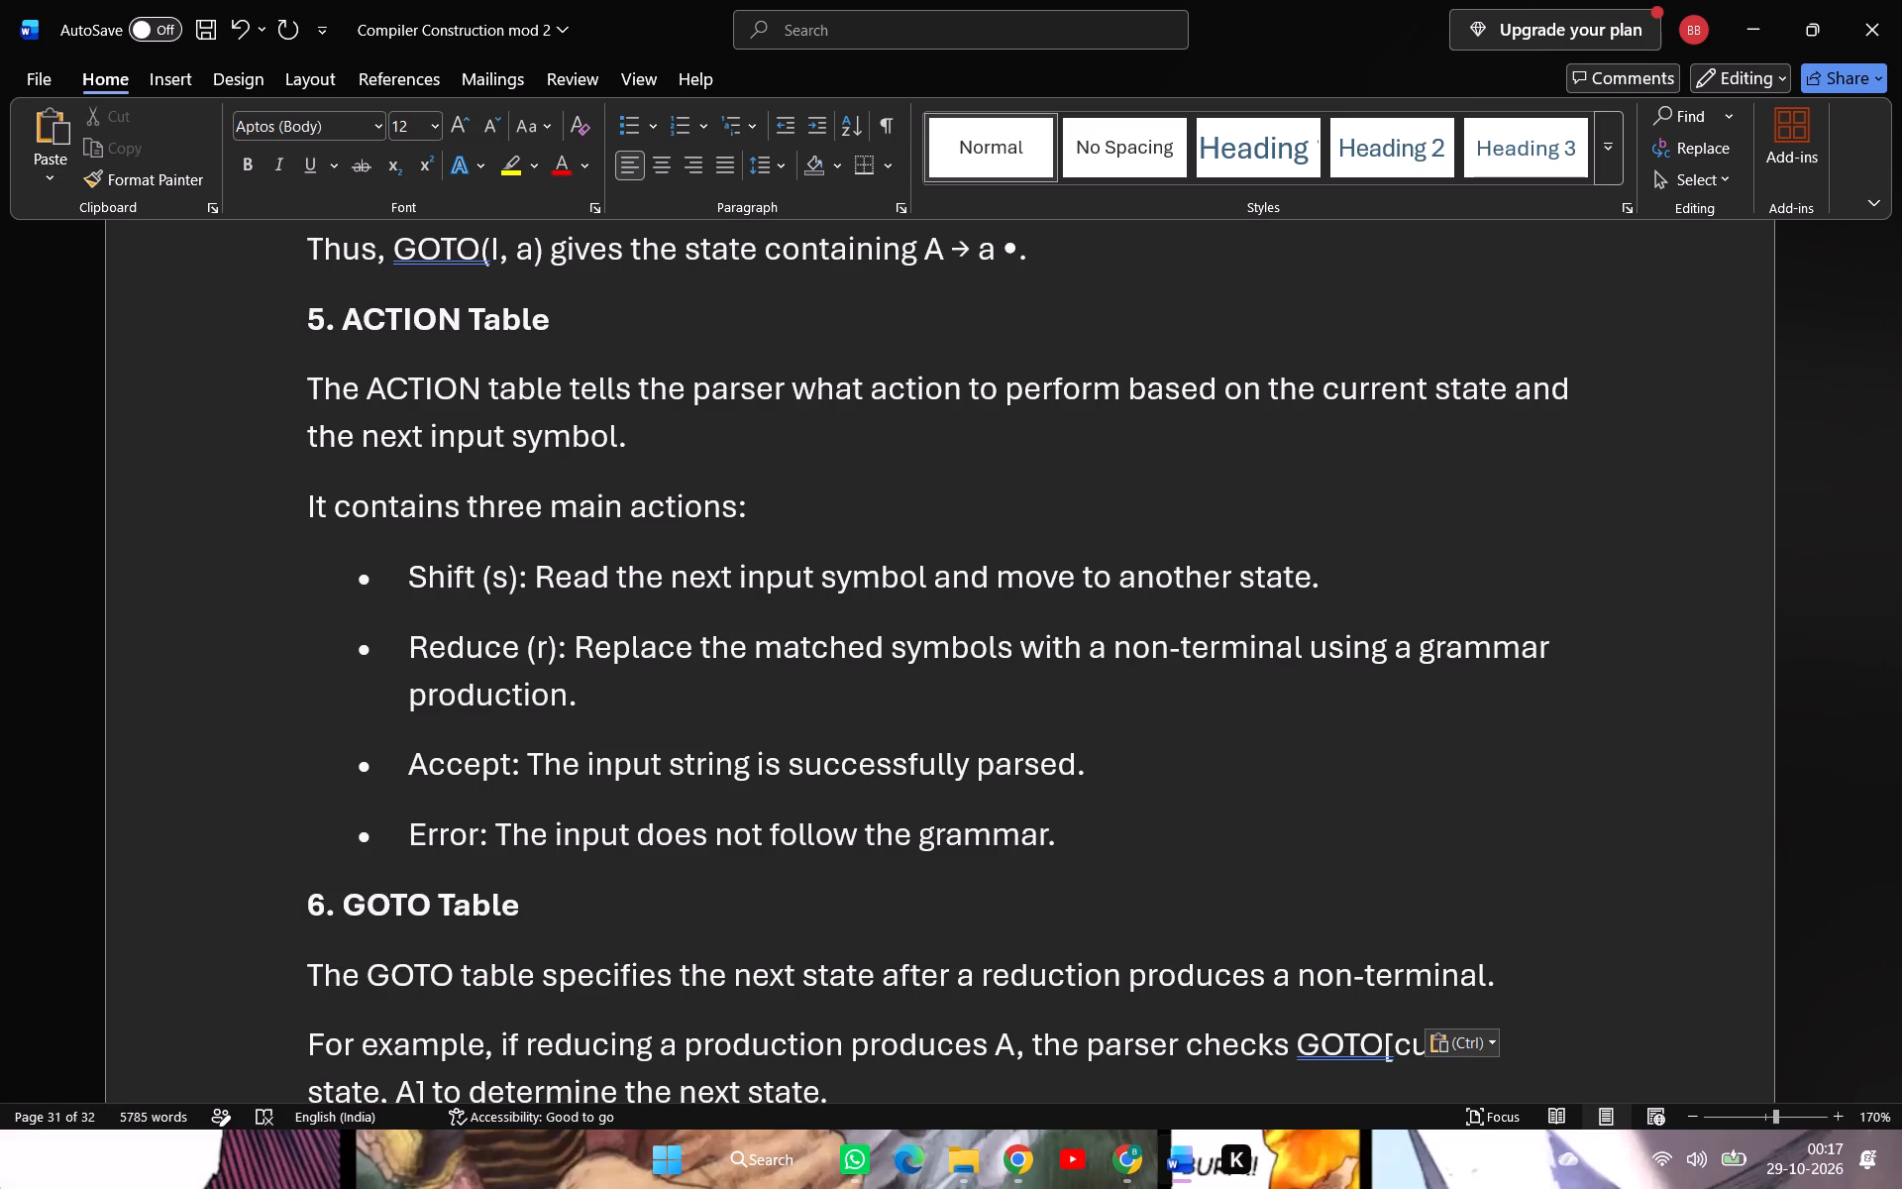
scroll(657, 443, "down", 1)
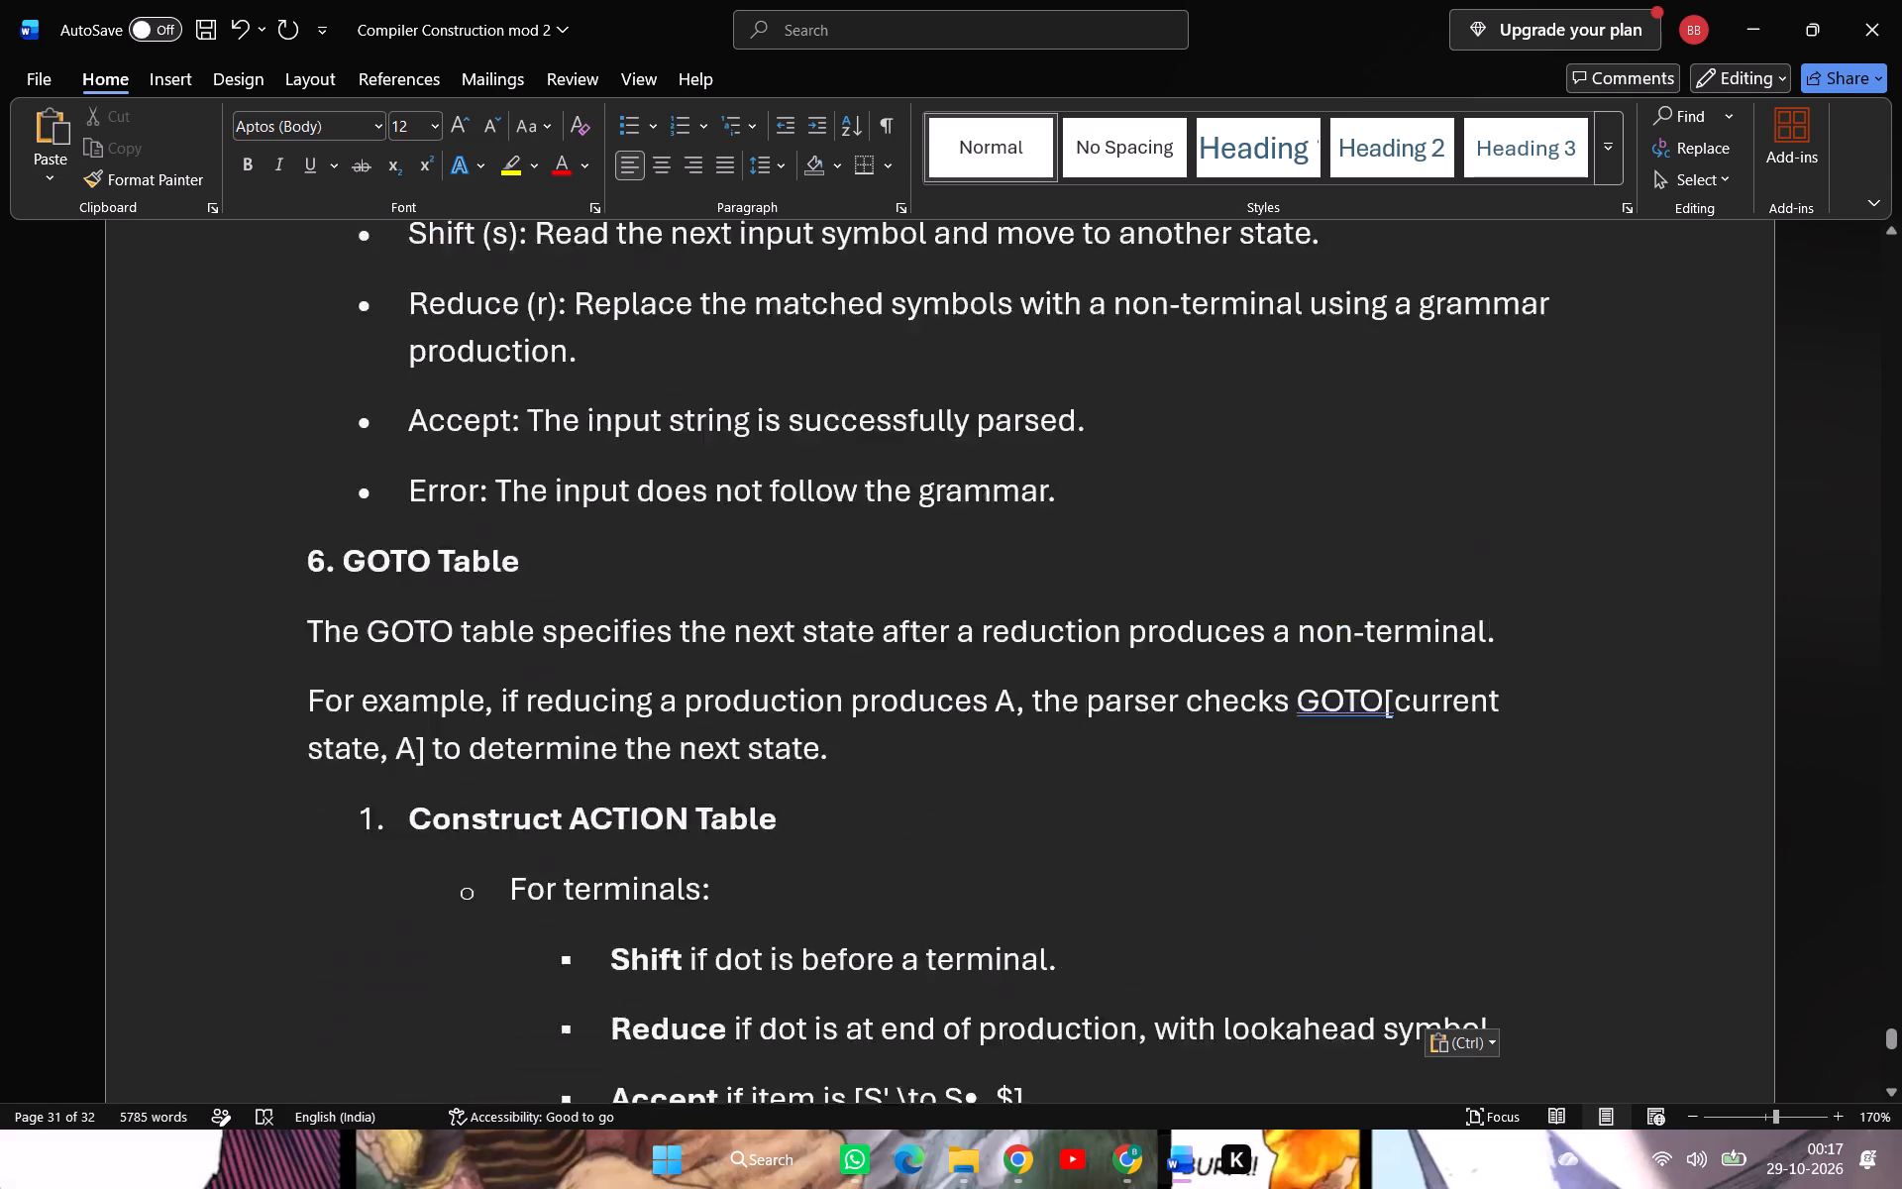
scroll(657, 443, "down", 1)
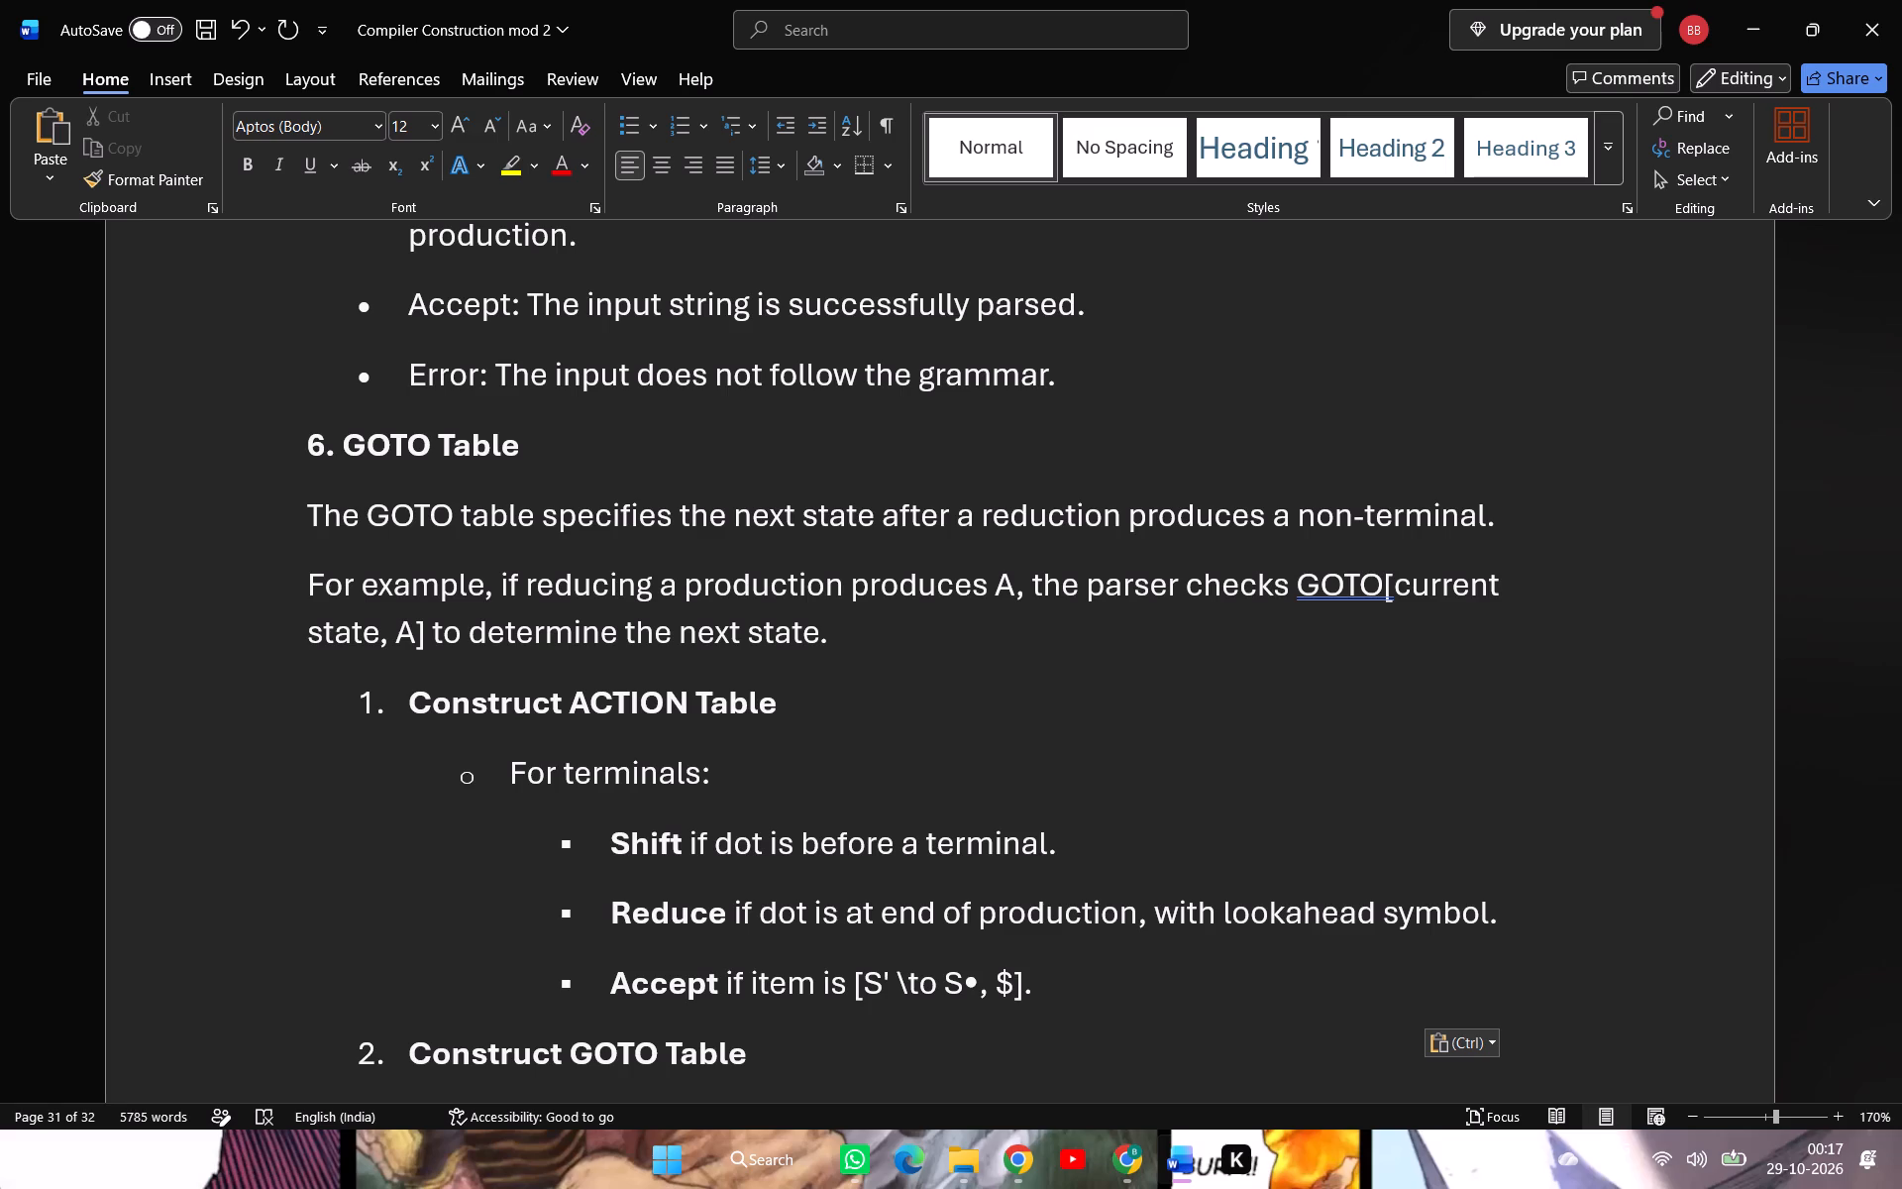
scroll(673, 463, "up", 1)
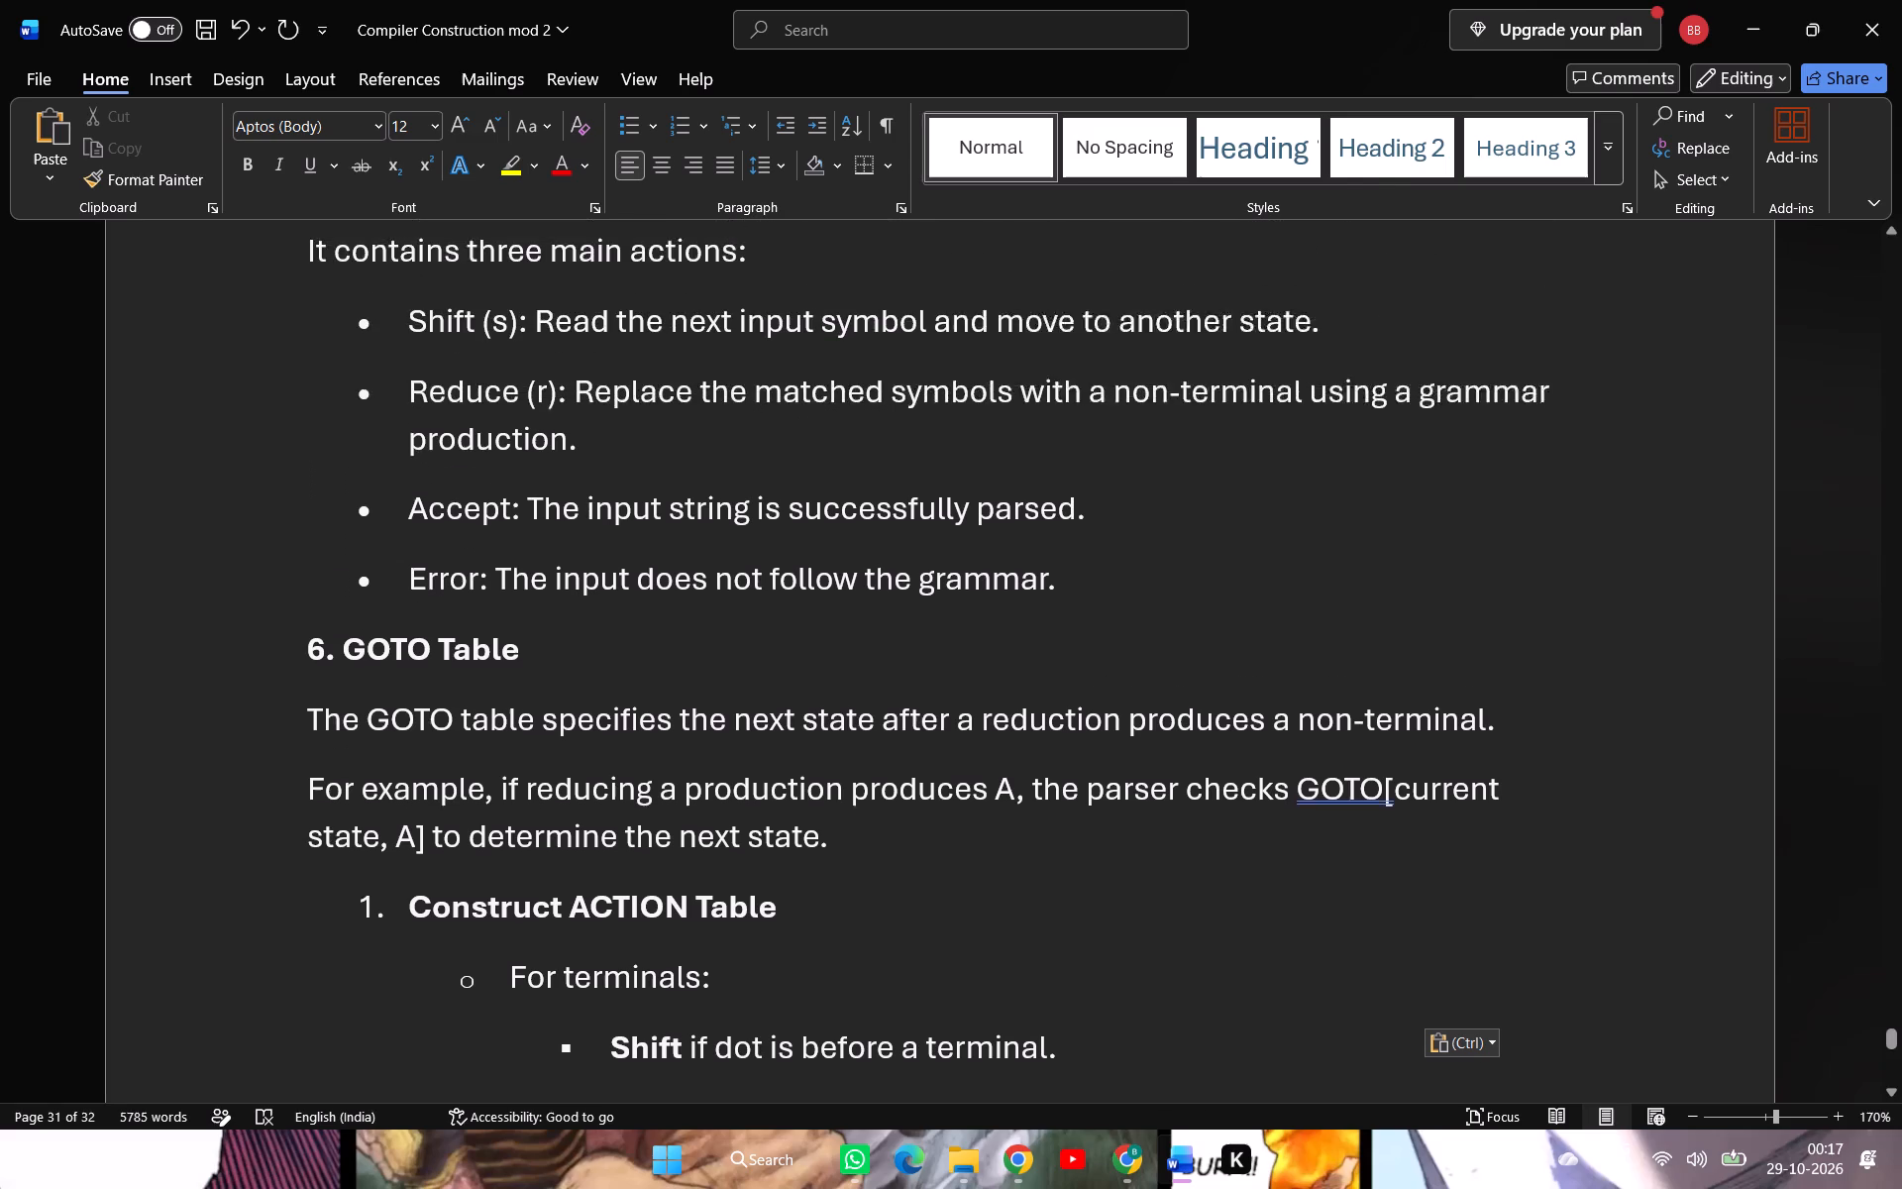
scroll(673, 463, "up", 2)
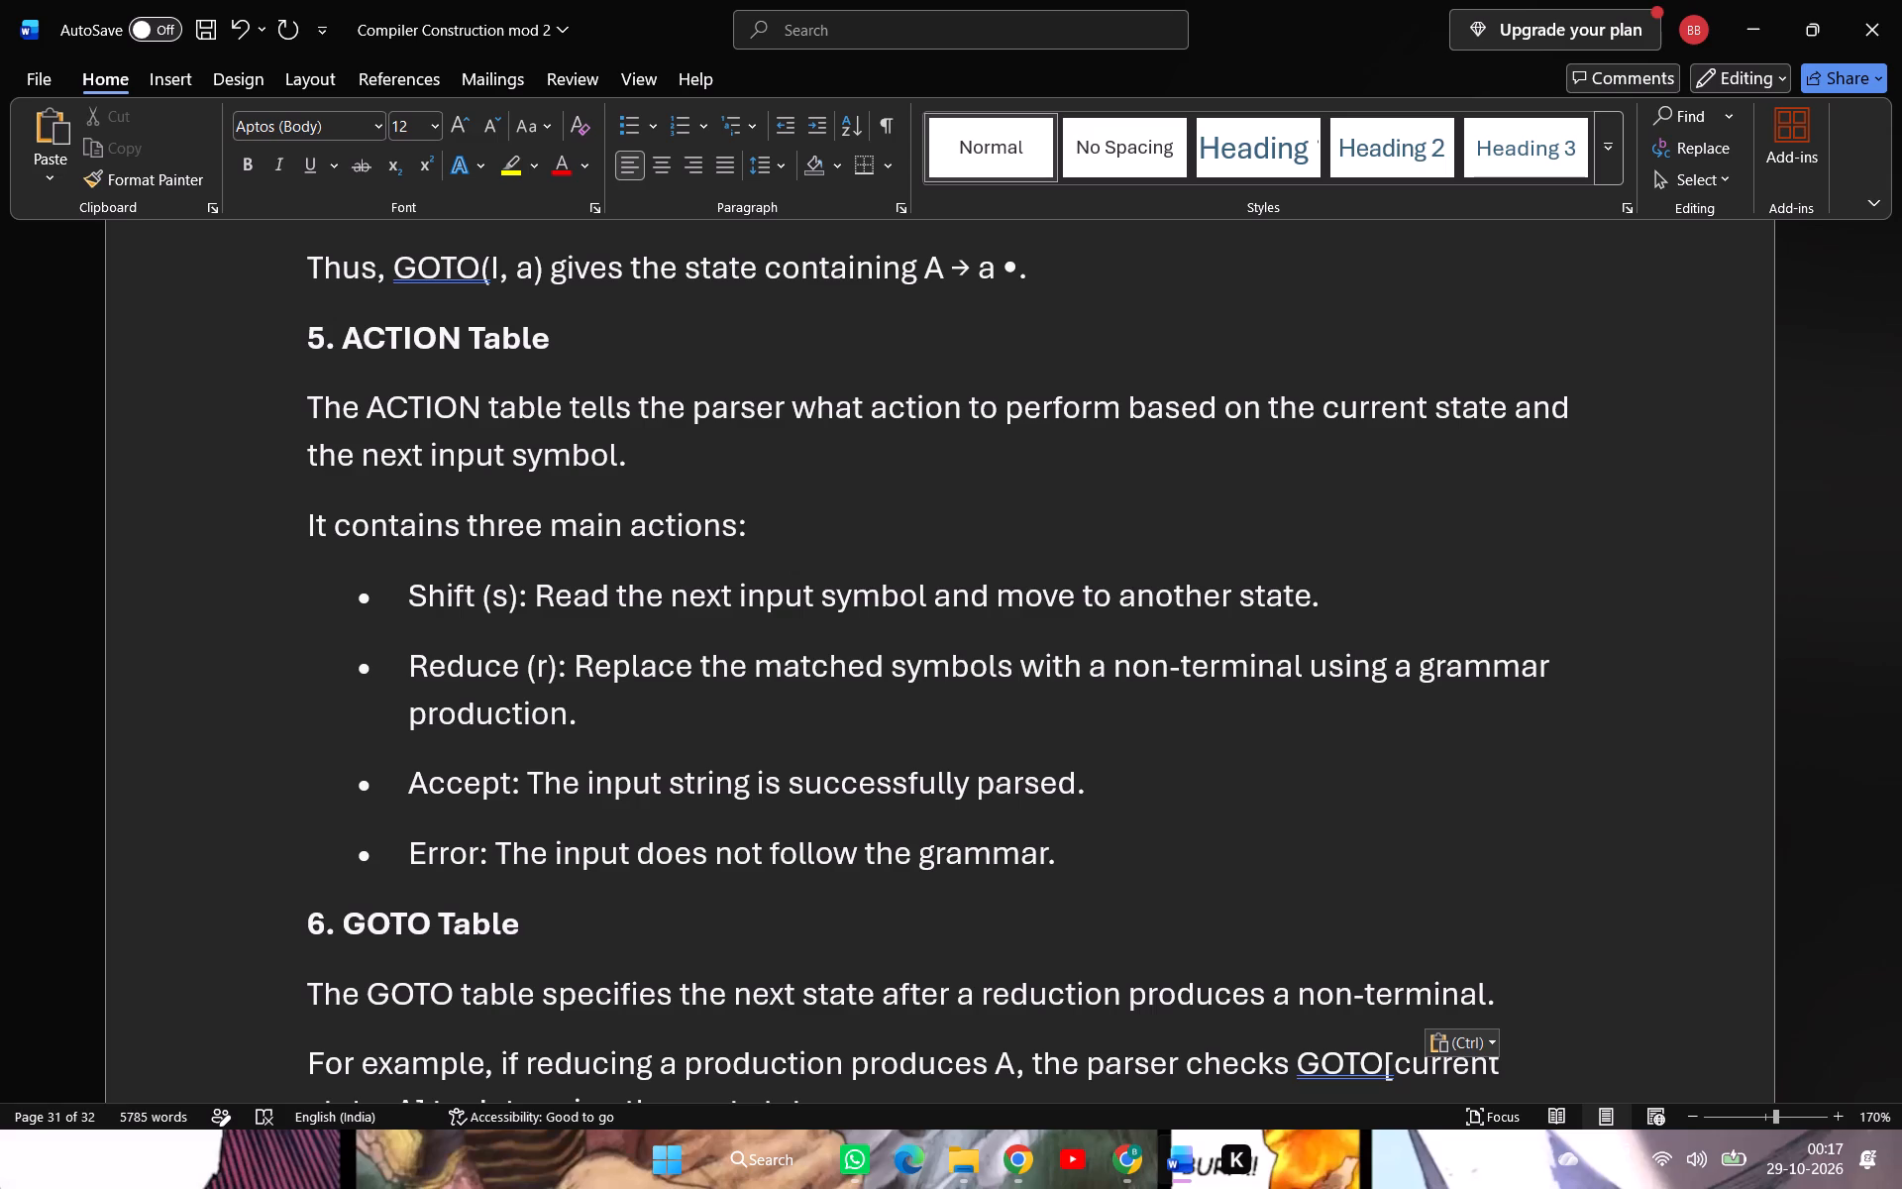
scroll(1096, 870, "down", 2)
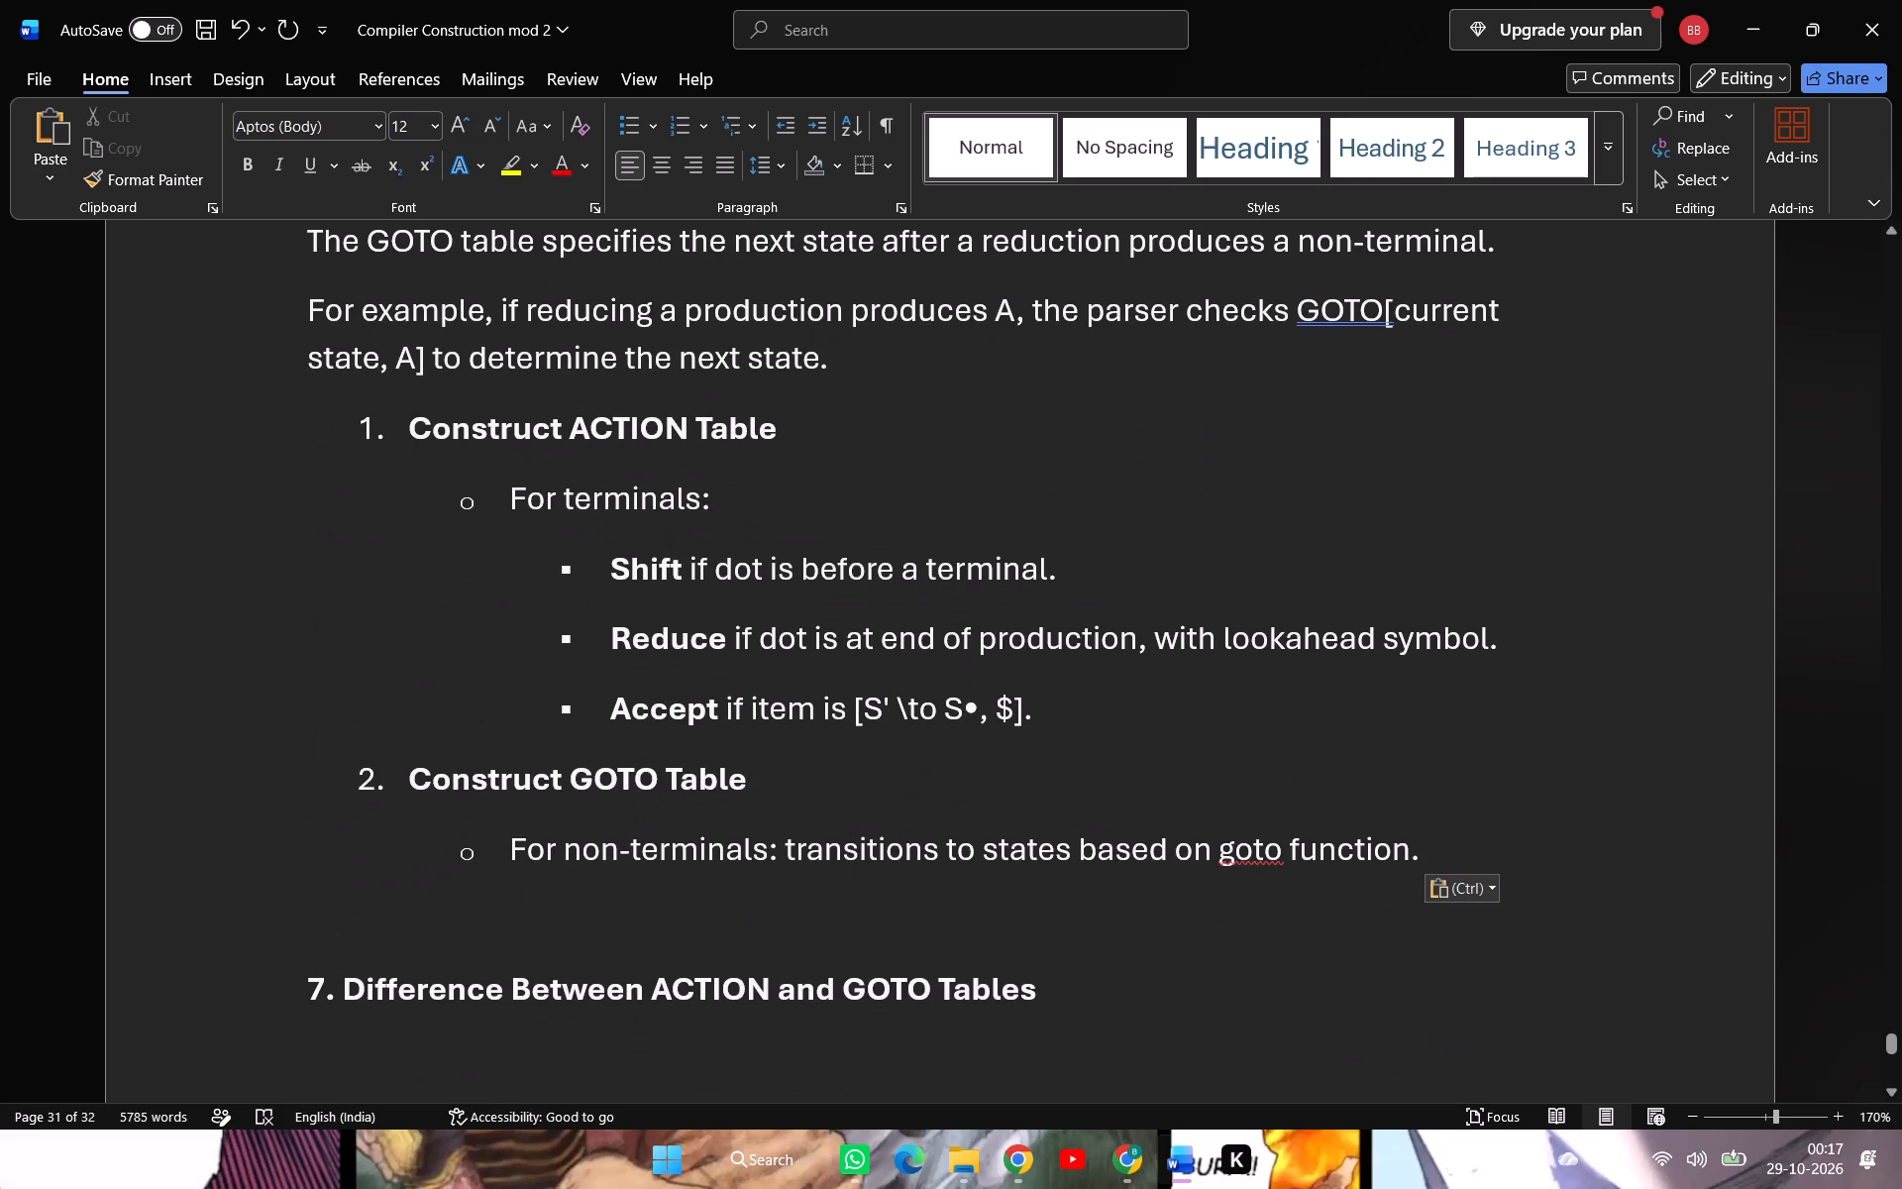
scroll(1096, 870, "up", 3)
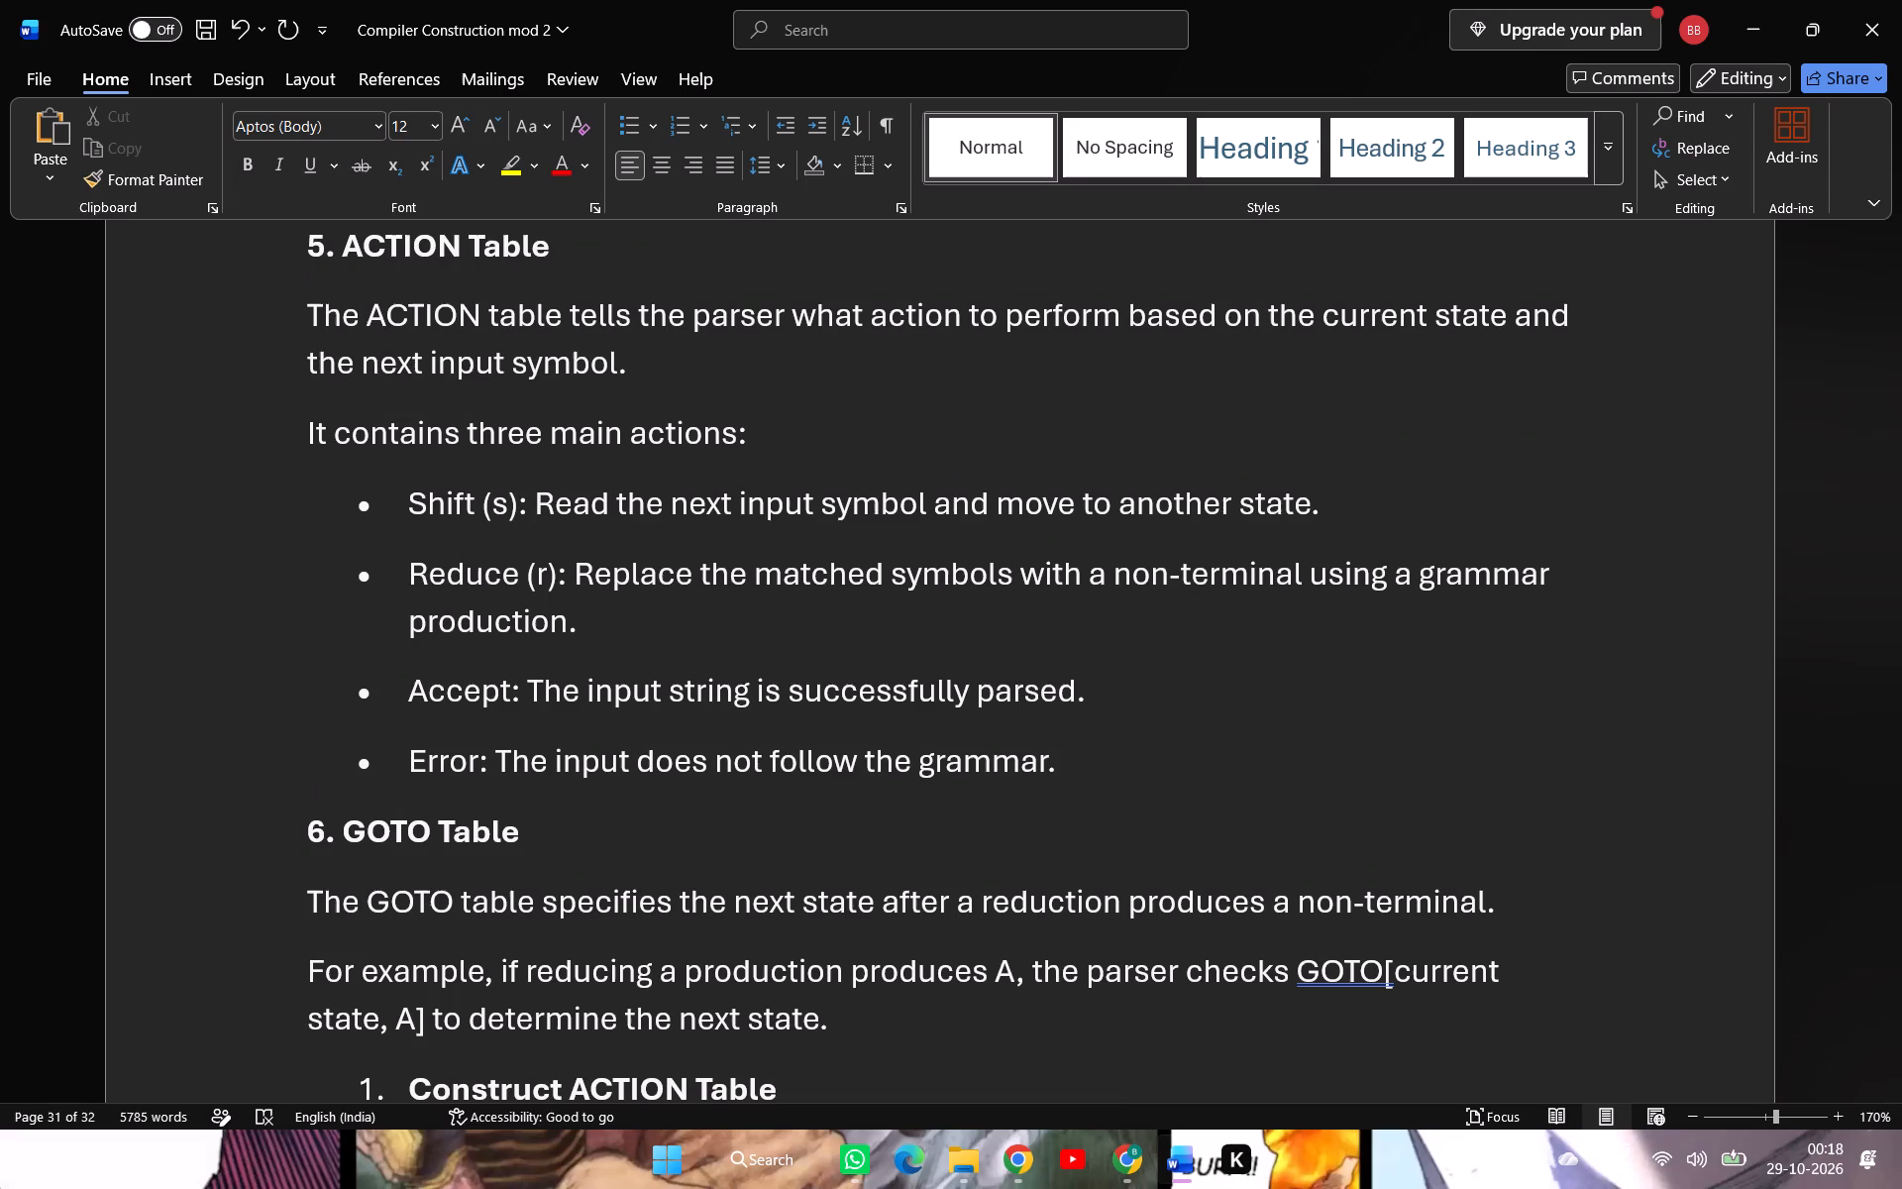
scroll(1096, 870, "down", 3)
scroll(792, 840, "down", 1)
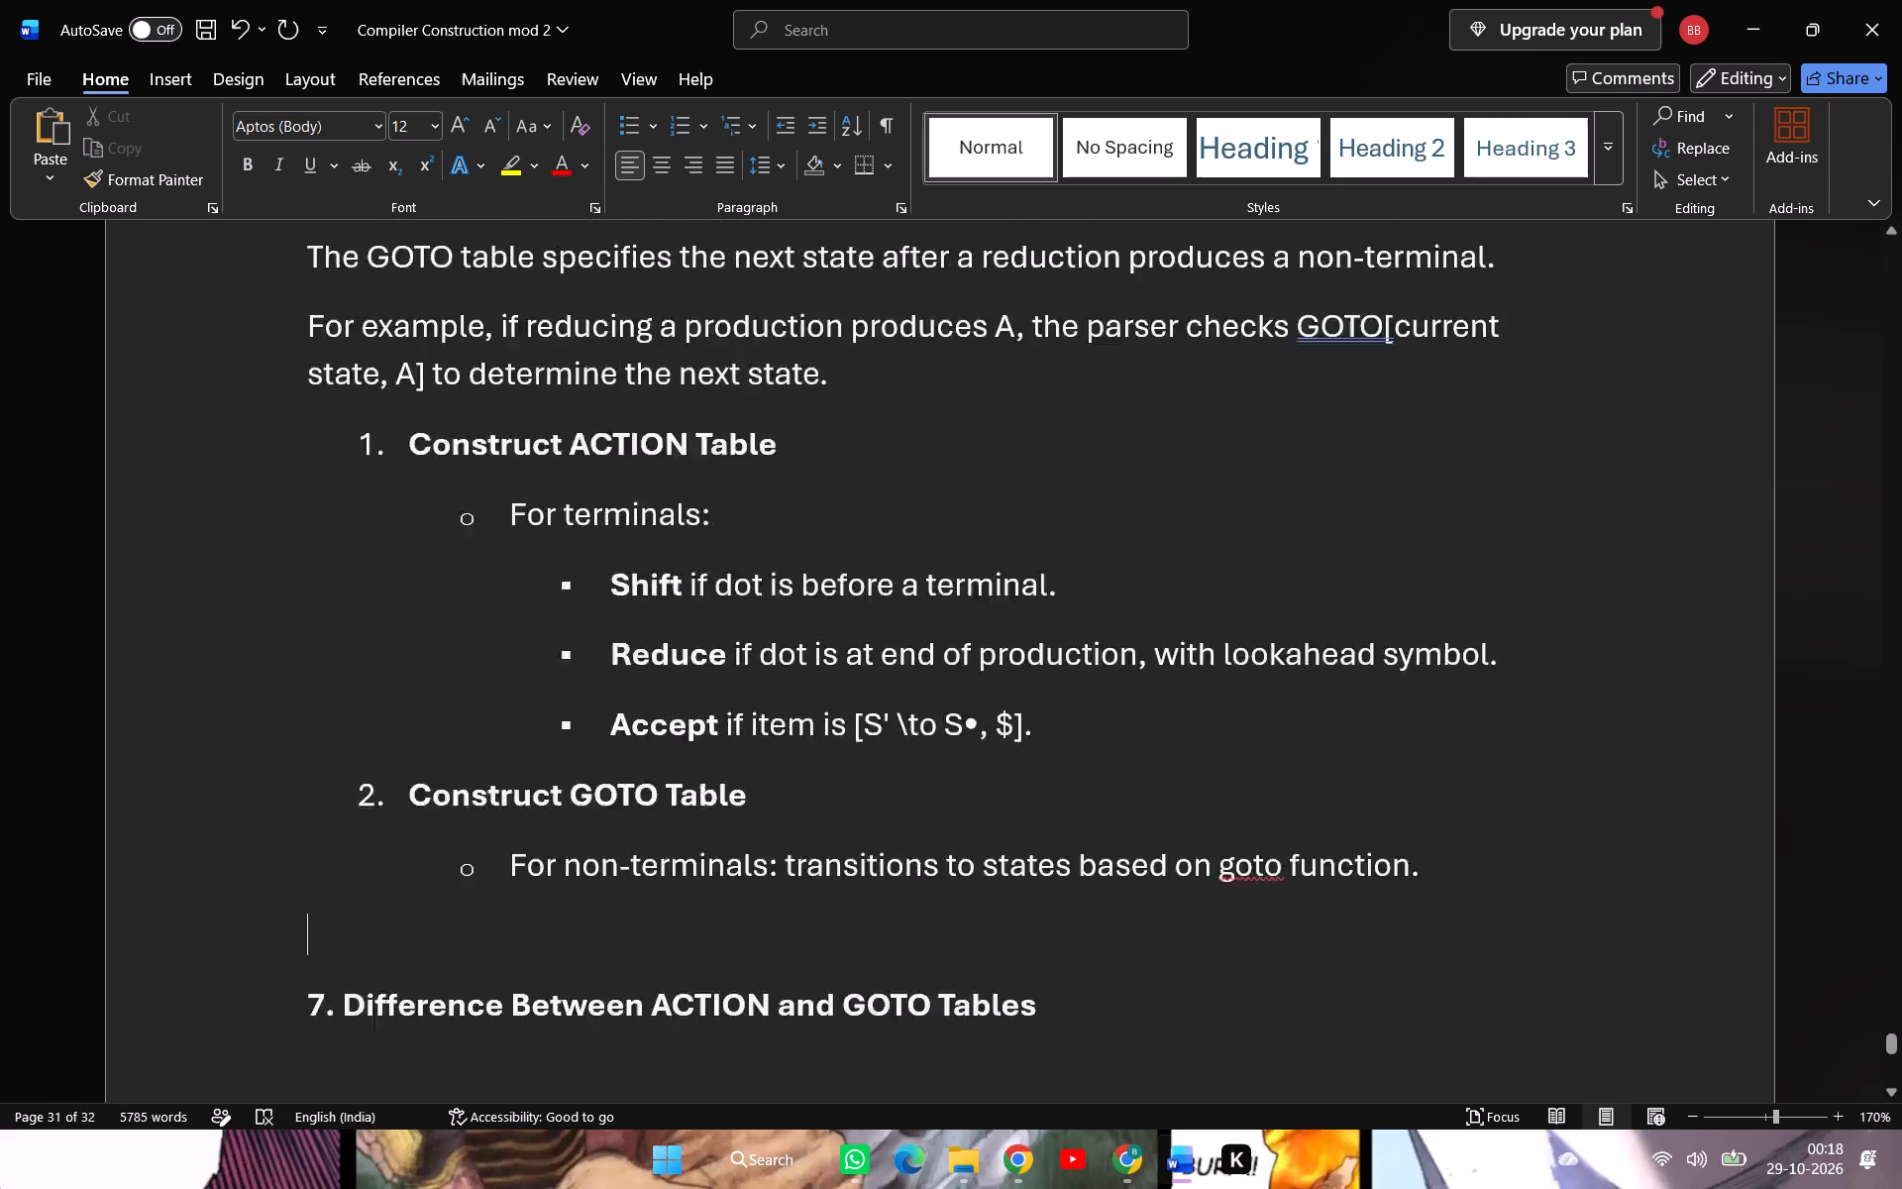
scroll(792, 840, "down", 1)
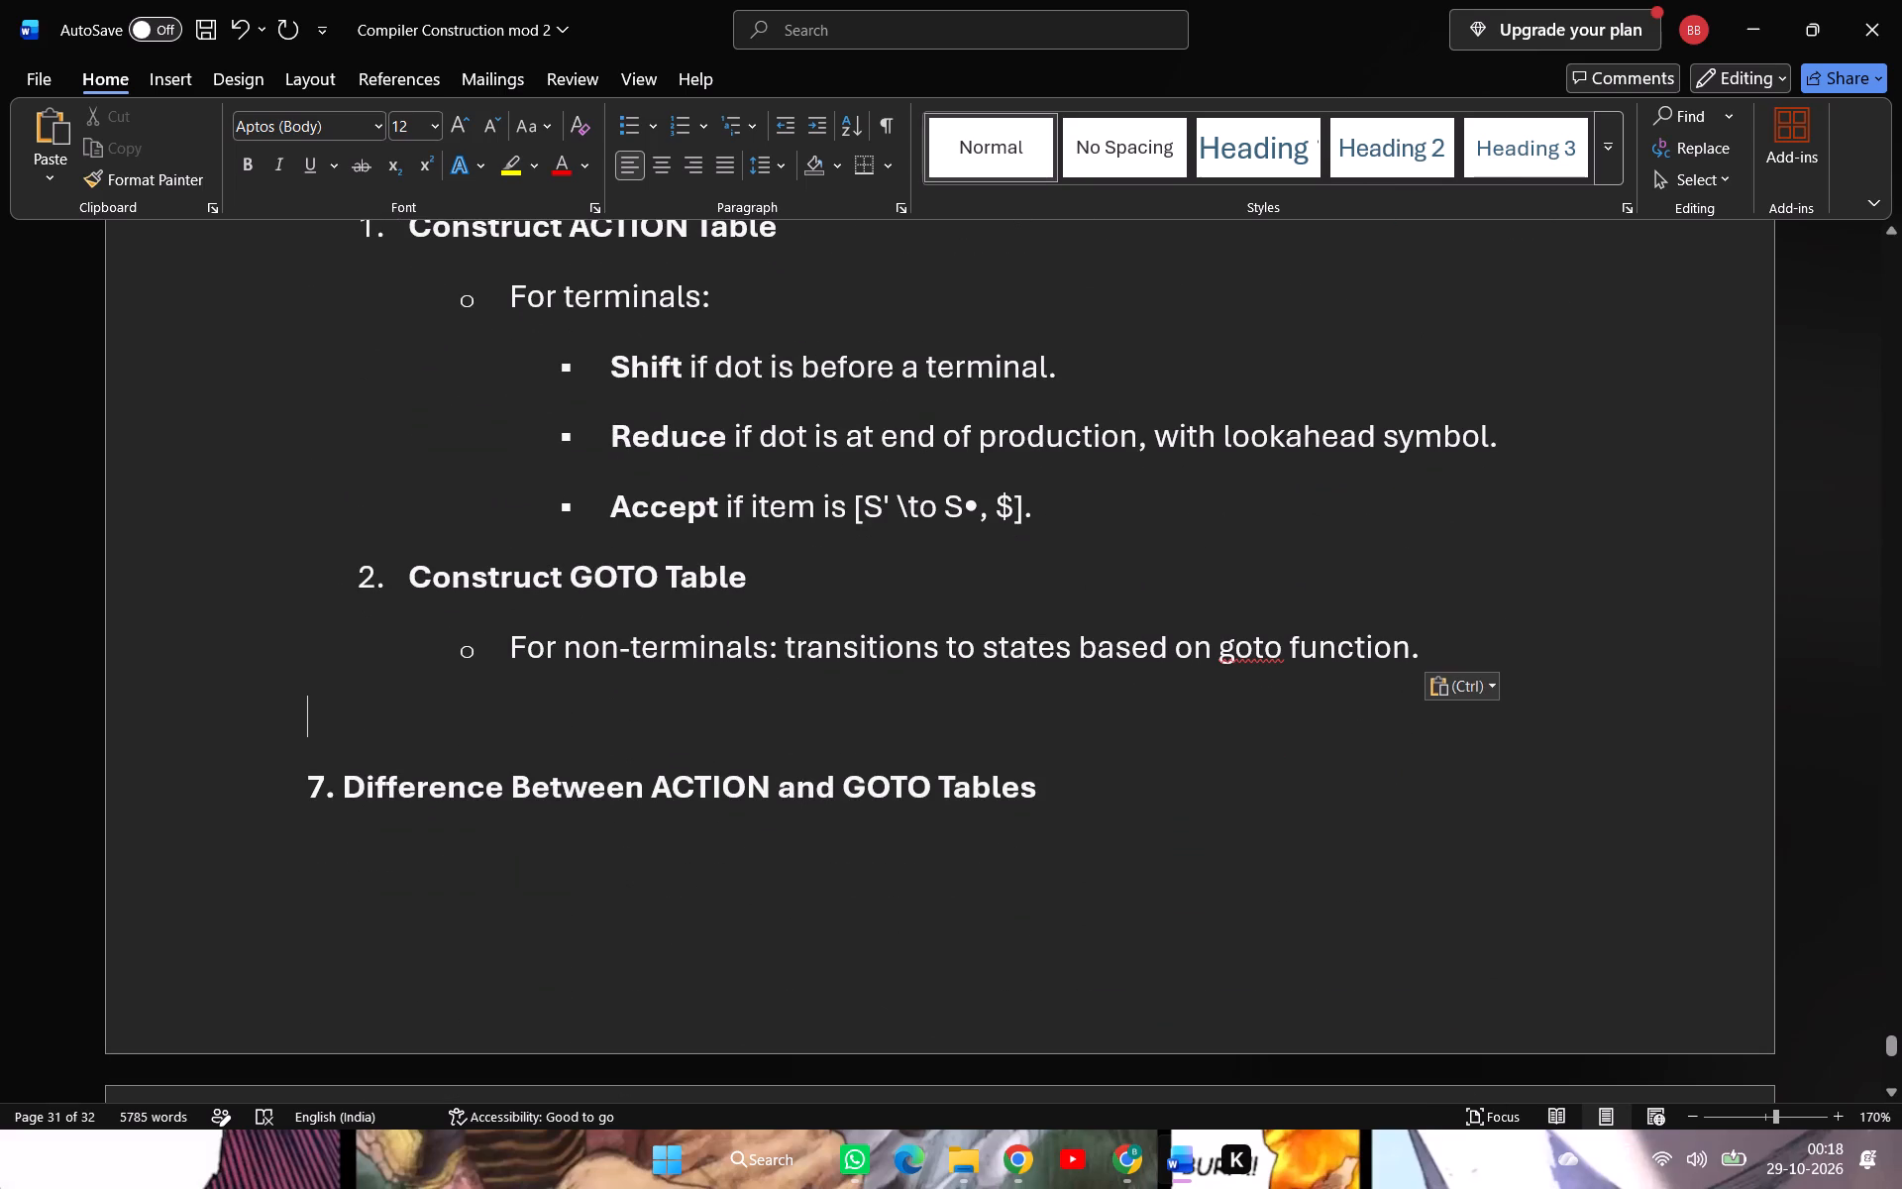
scroll(1434, 650, "up", 1)
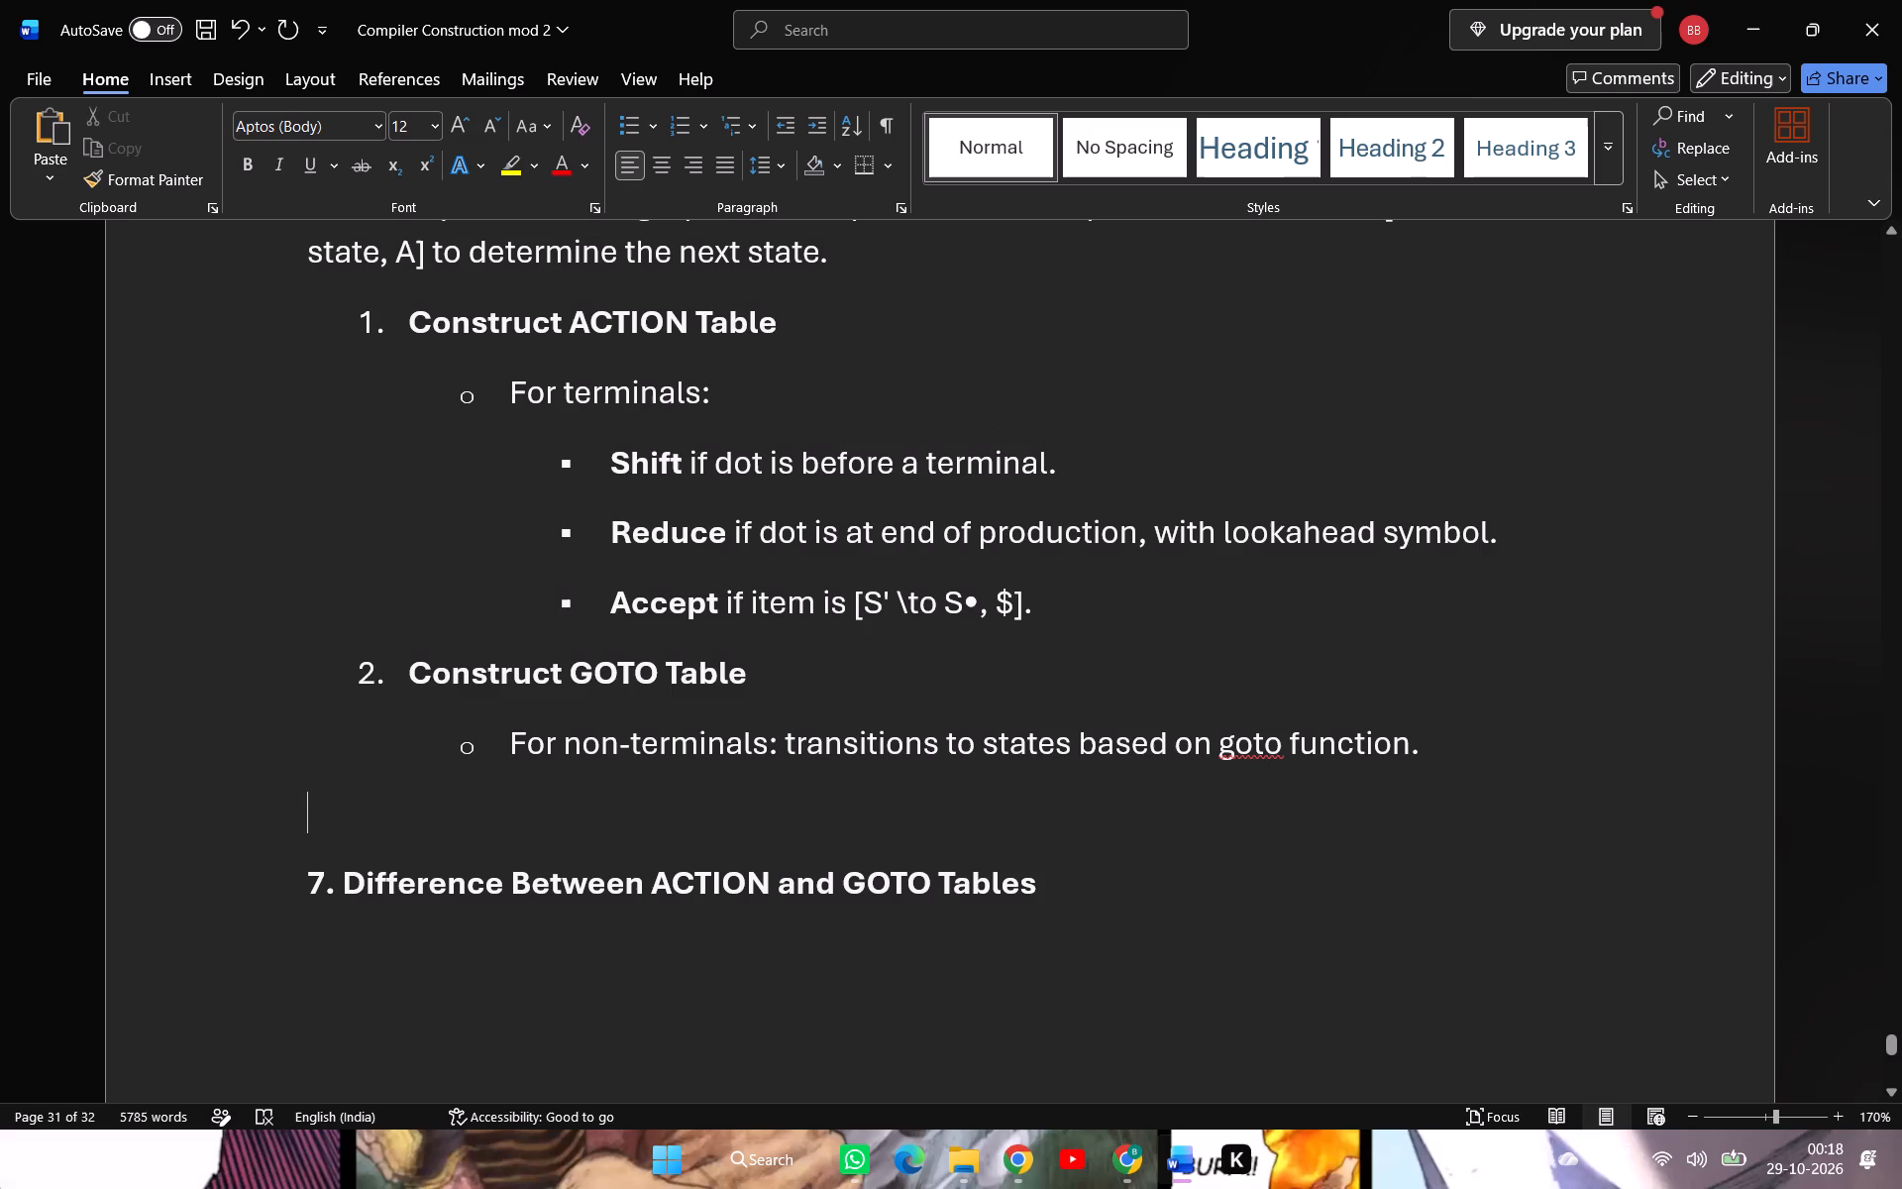
scroll(653, 587, "up", 1)
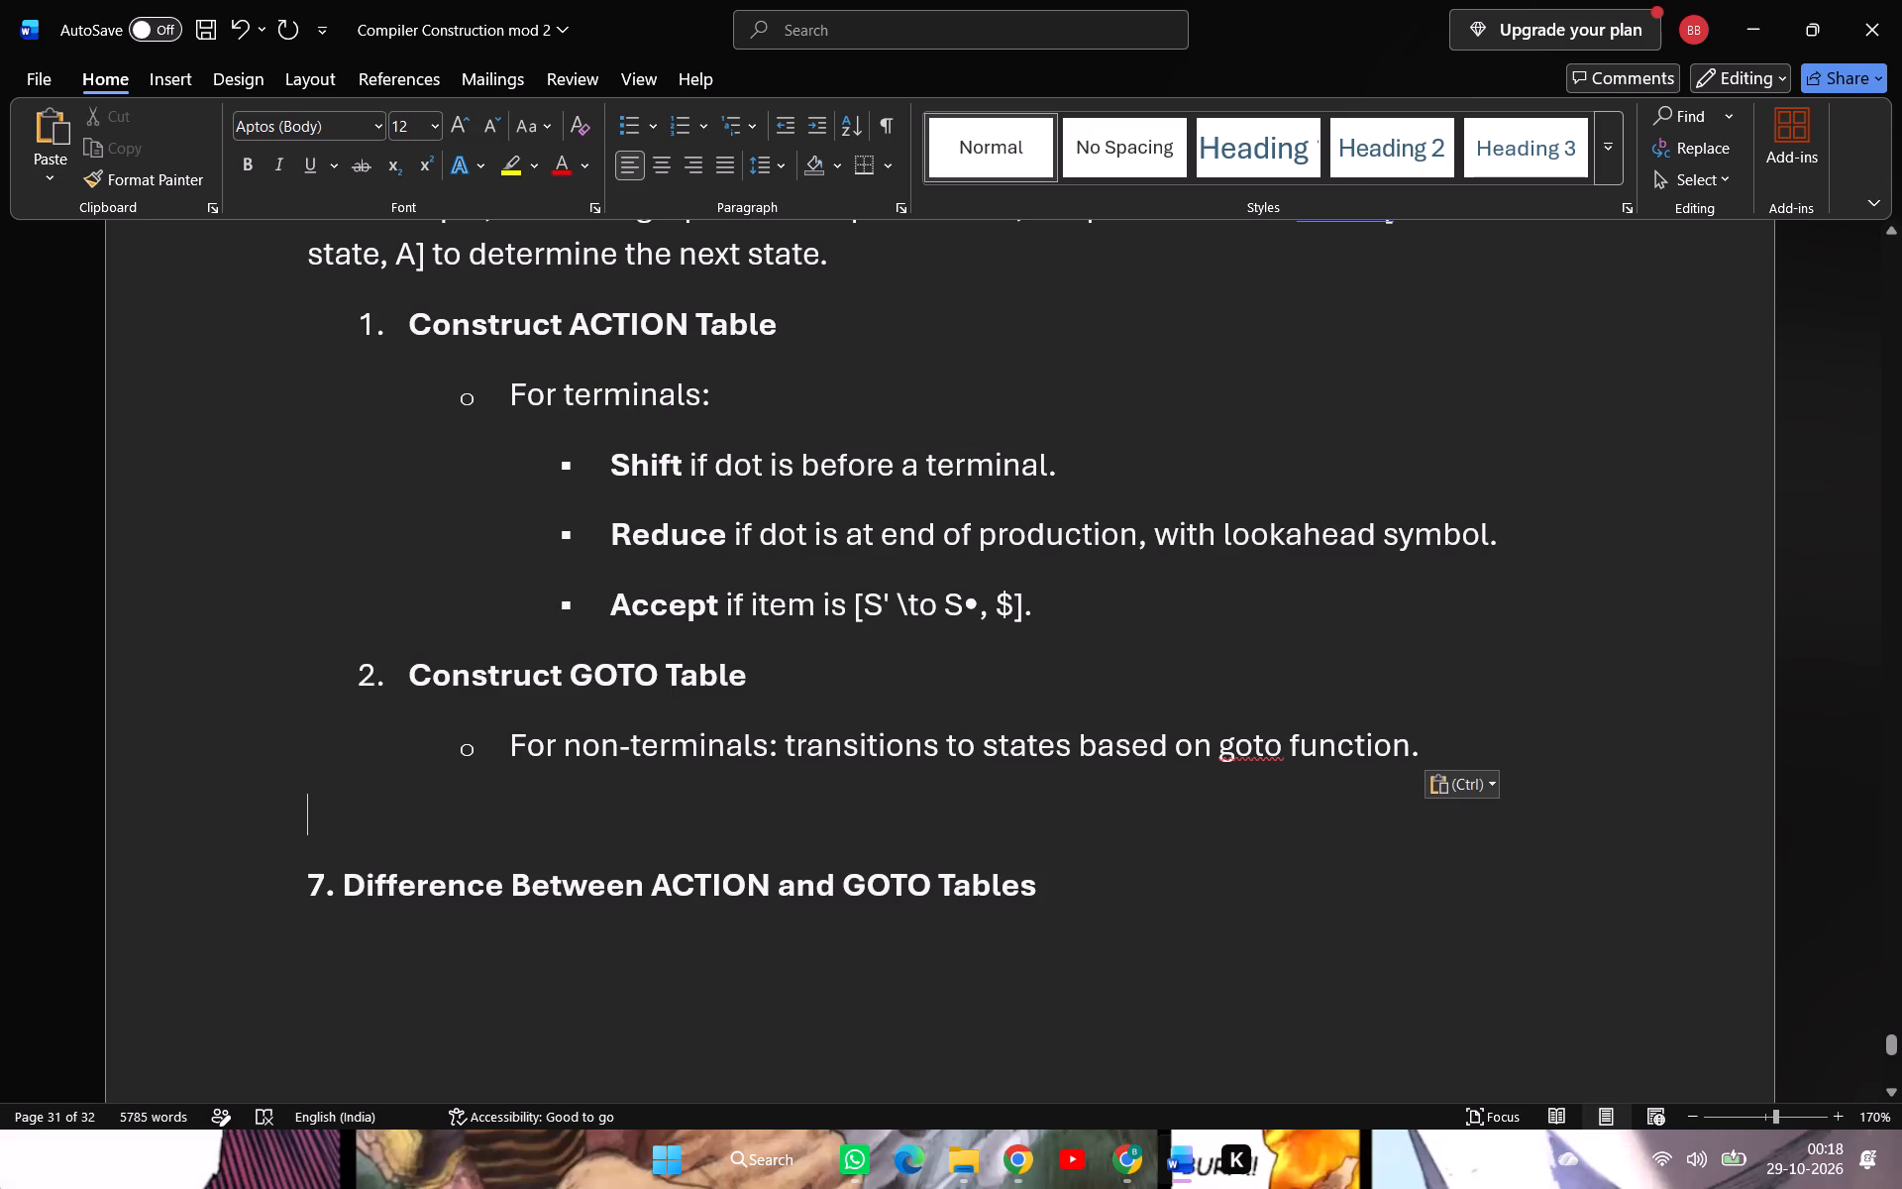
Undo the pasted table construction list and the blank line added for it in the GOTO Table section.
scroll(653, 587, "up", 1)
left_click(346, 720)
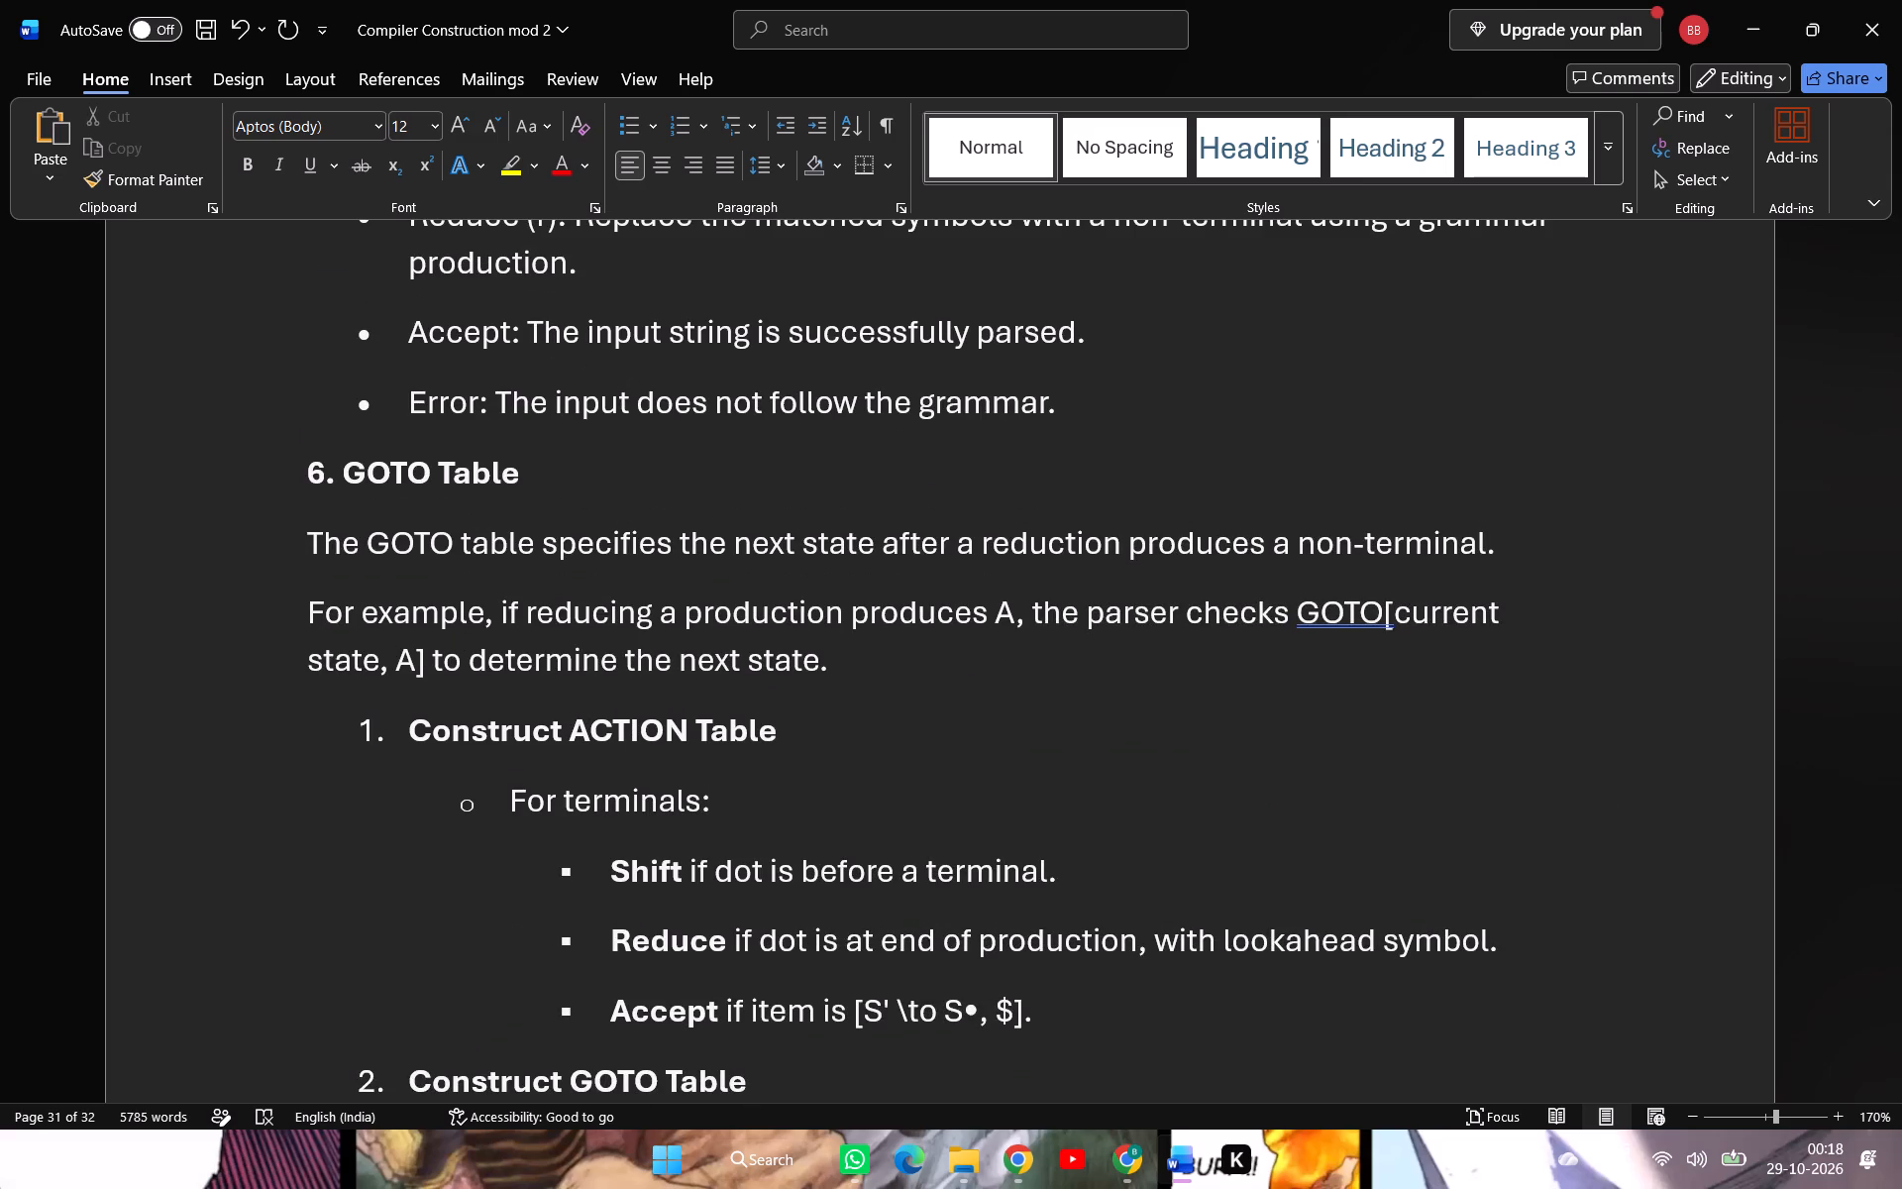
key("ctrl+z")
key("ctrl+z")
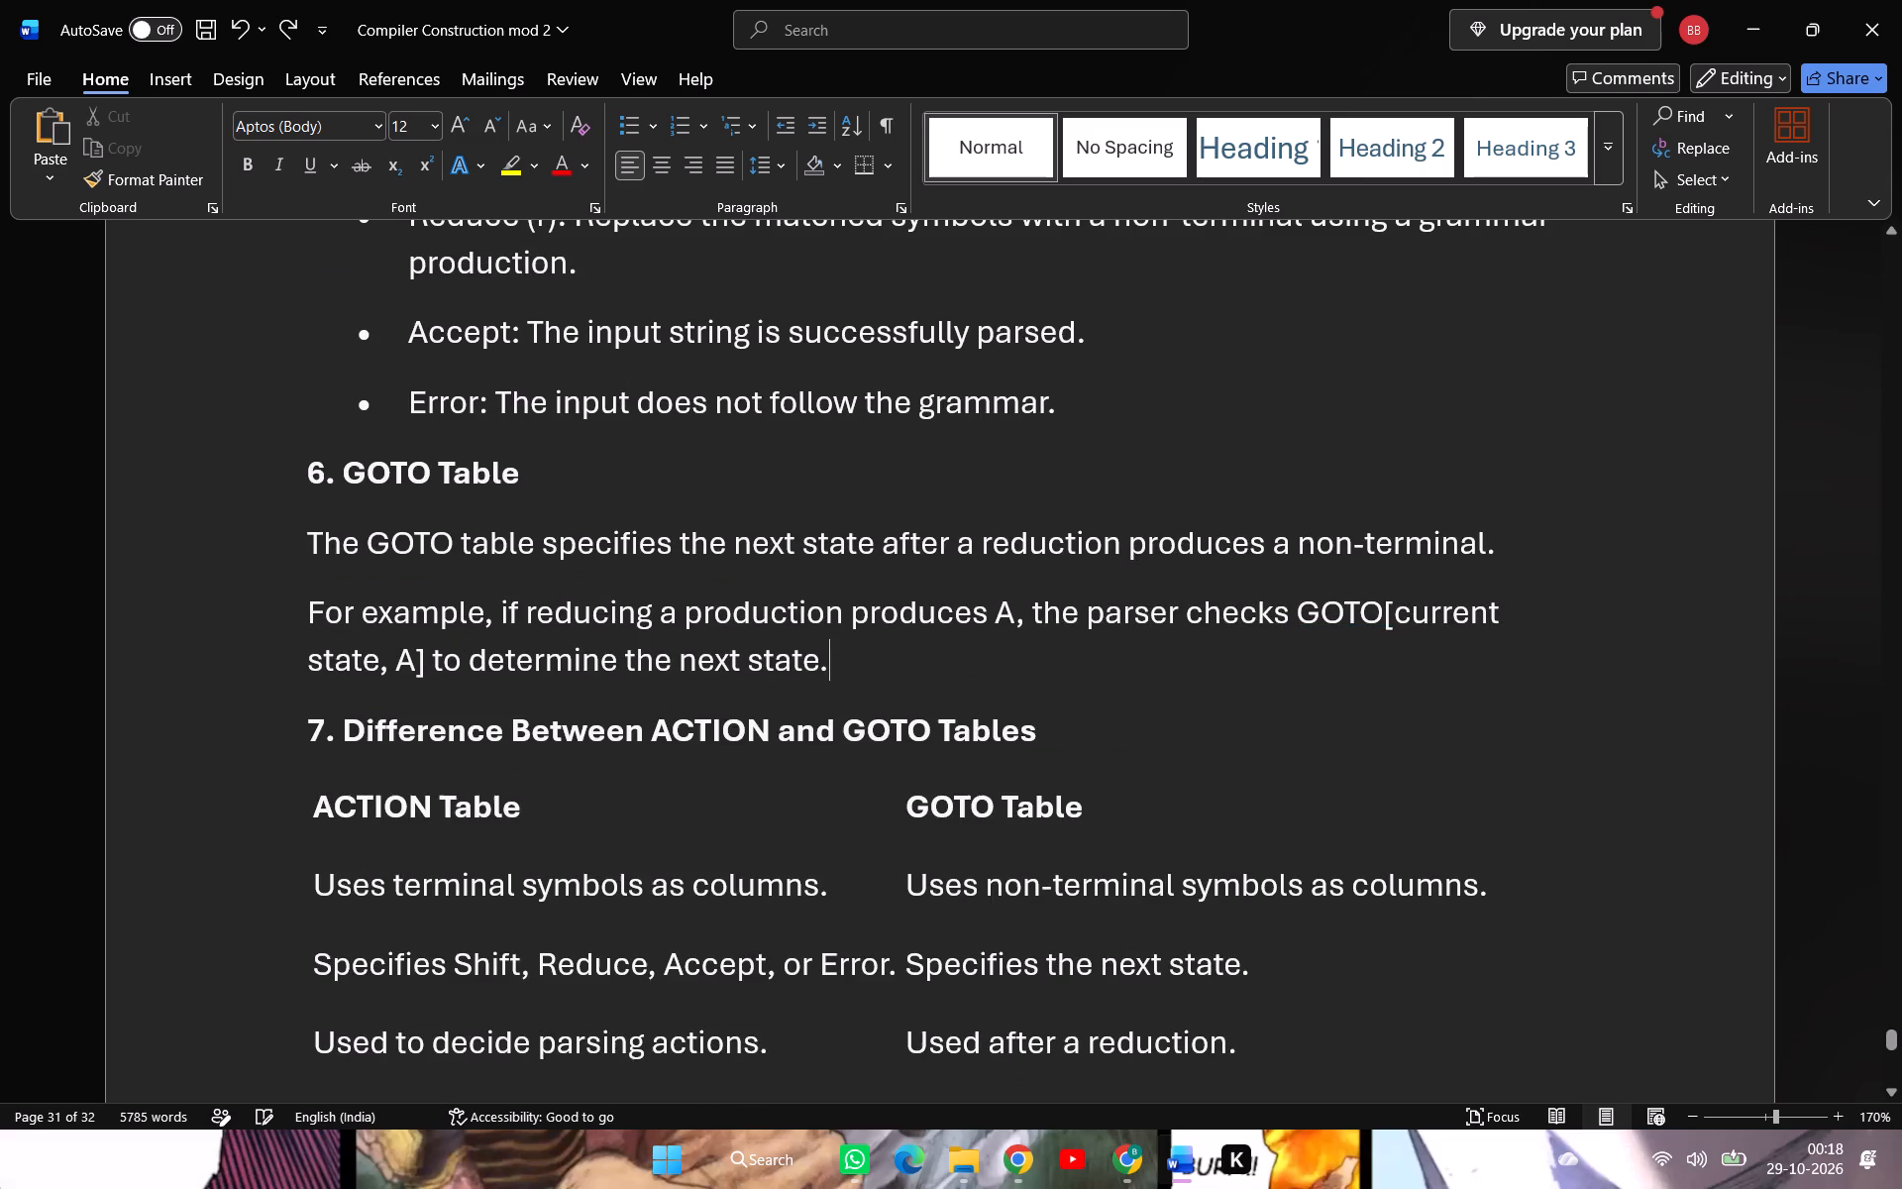
Review question 15's answer from the GOTO Function steps through the Advantages of LR Parsing list.
scroll(346, 720, "down", 1)
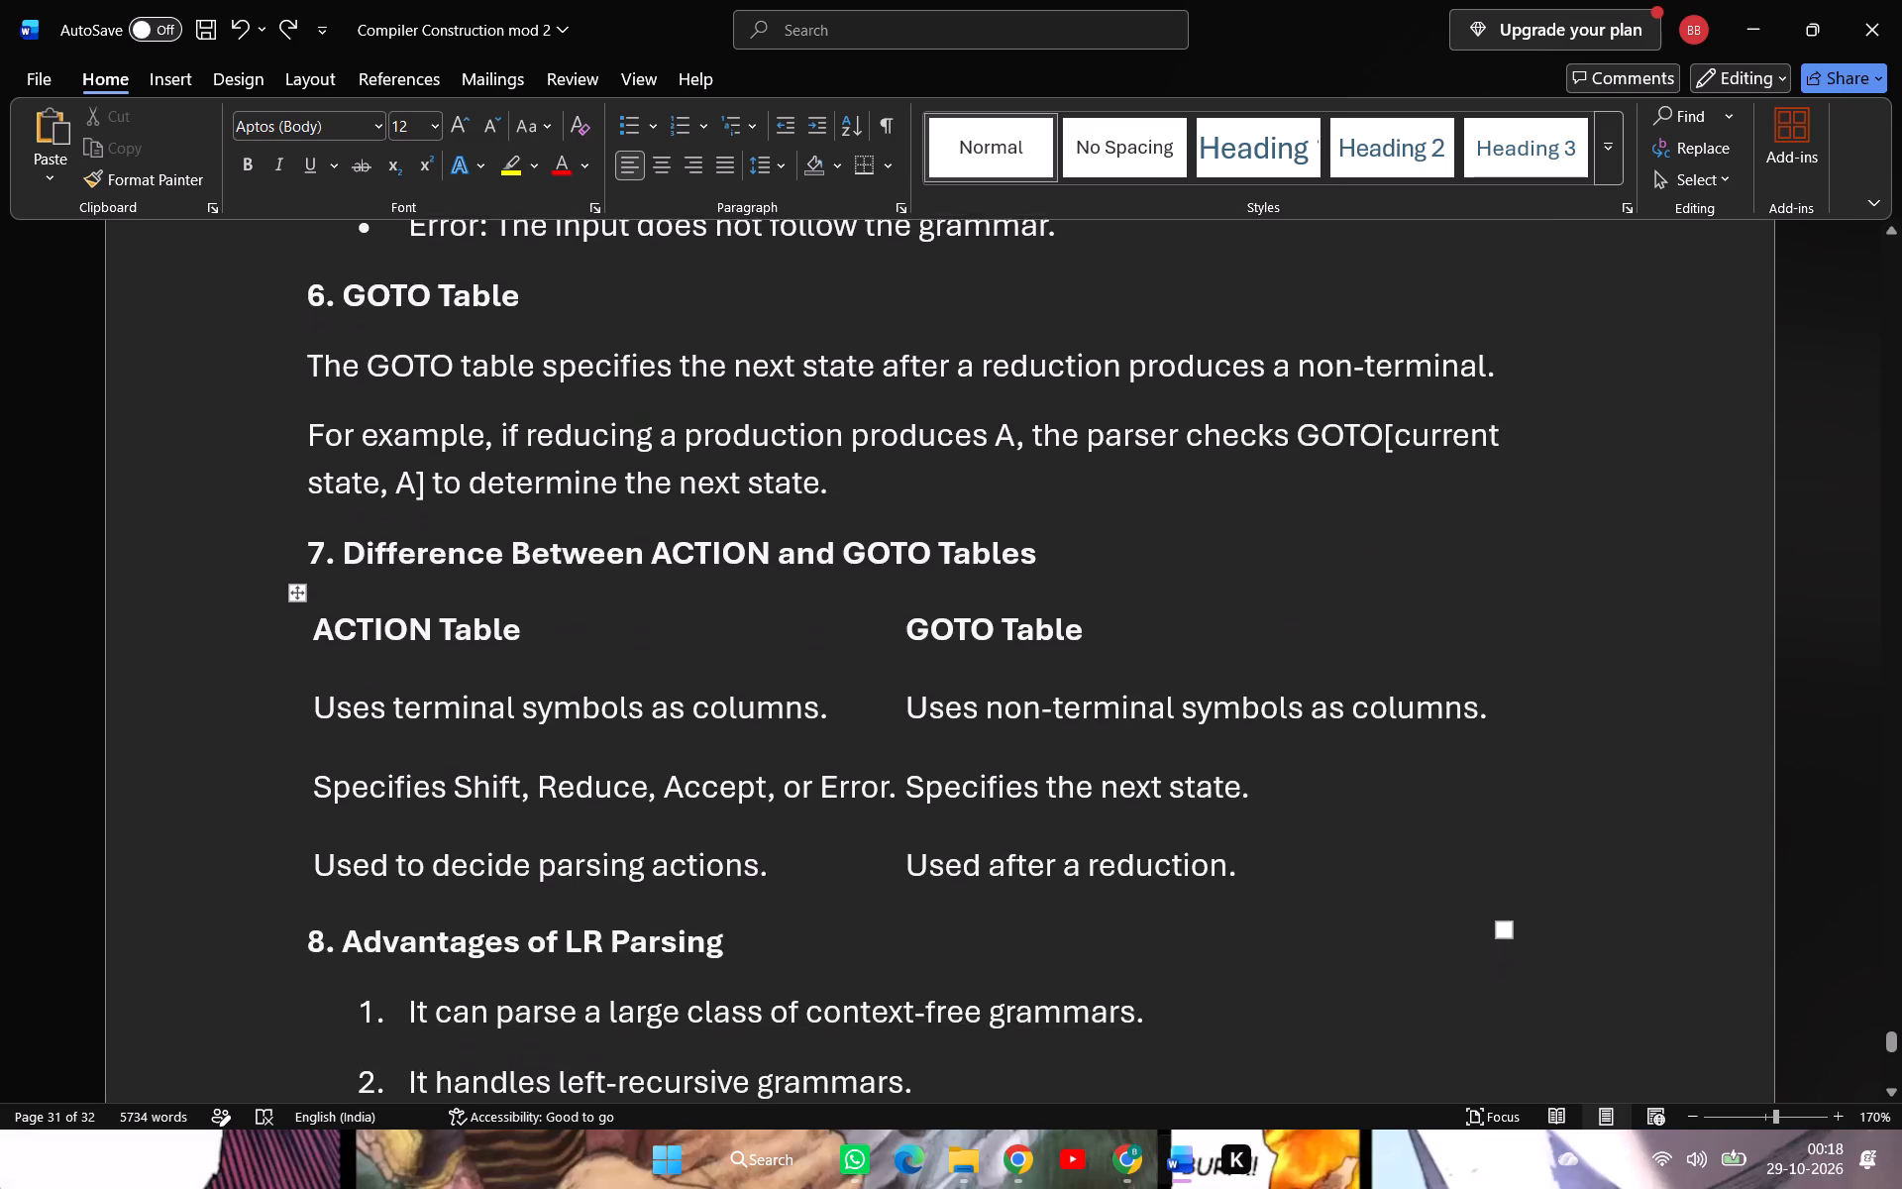
scroll(346, 720, "down", 3)
scroll(346, 720, "up", 1)
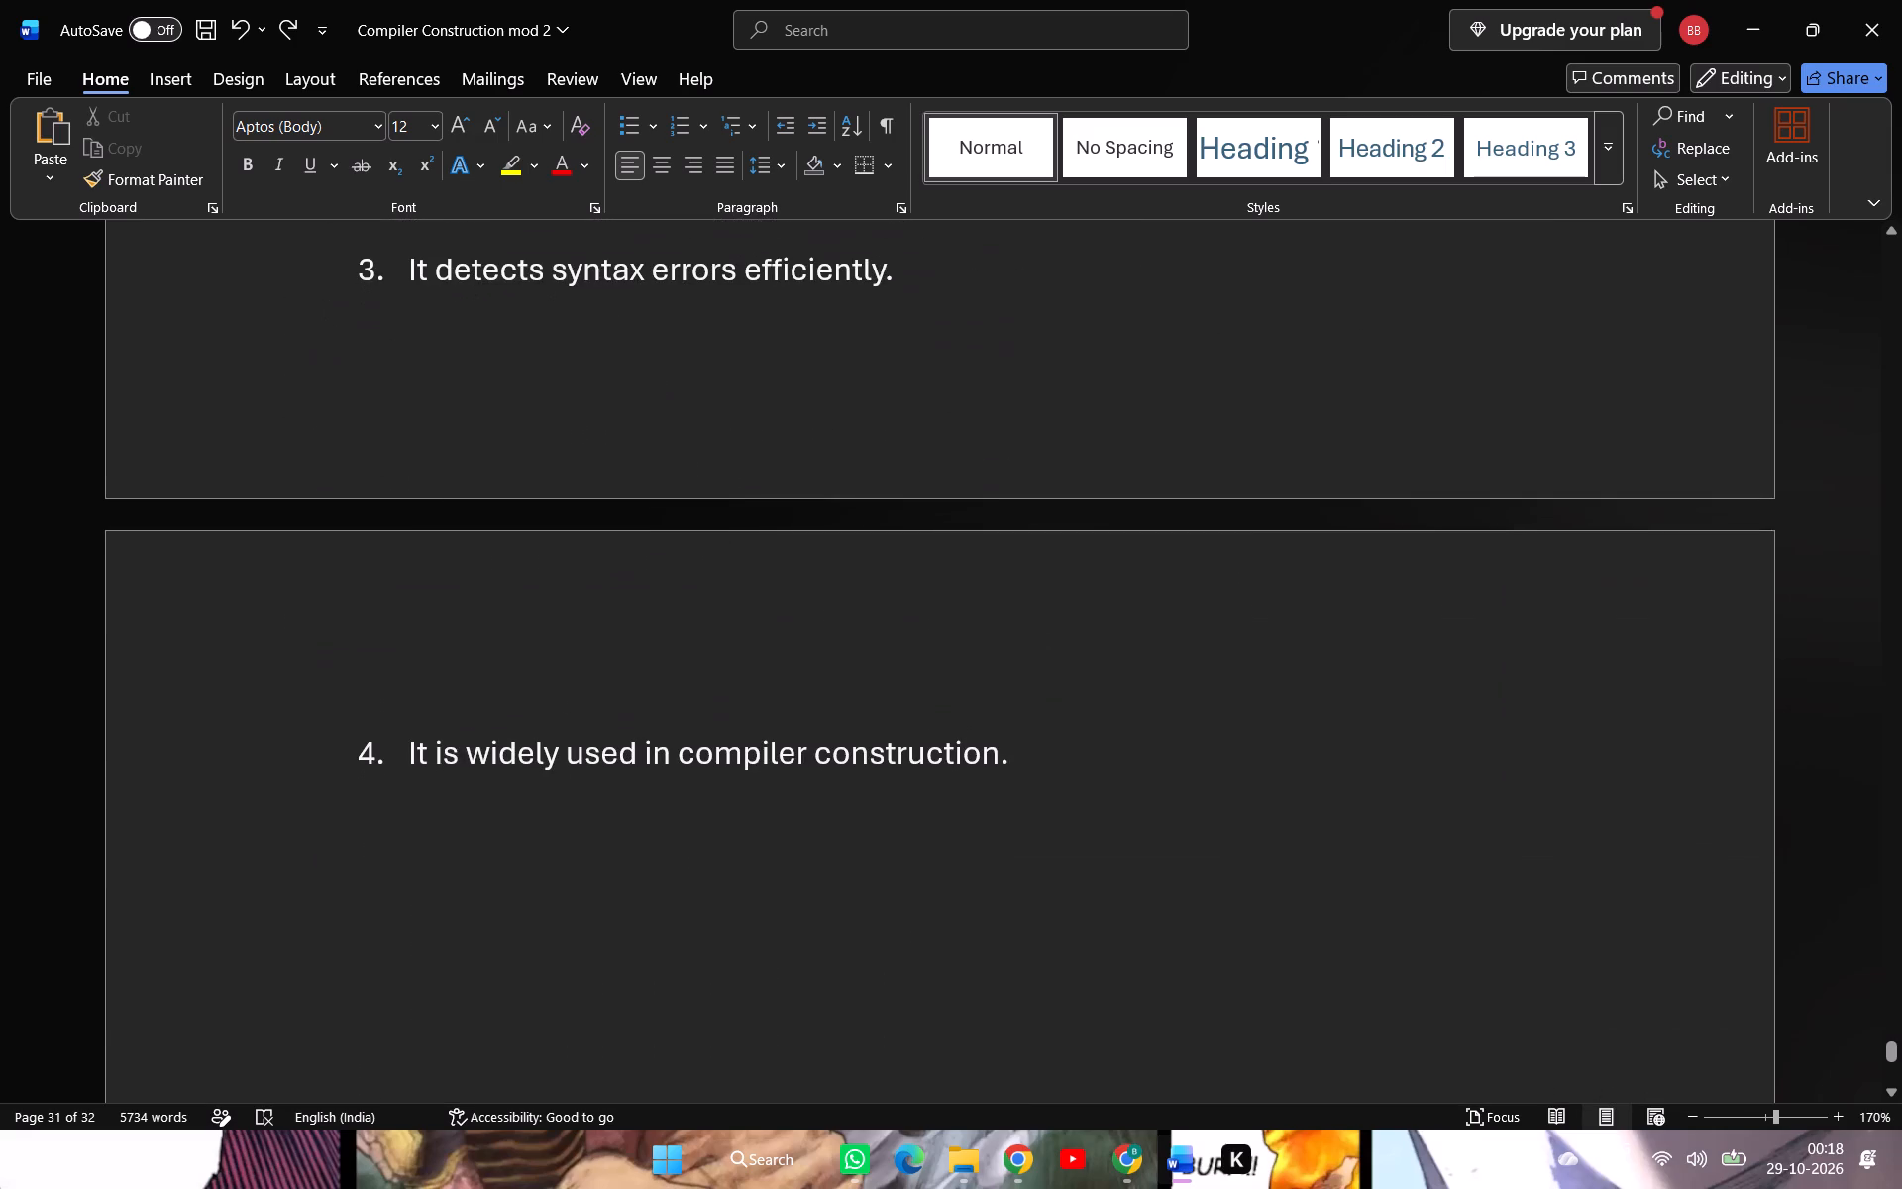
scroll(346, 720, "up", 2)
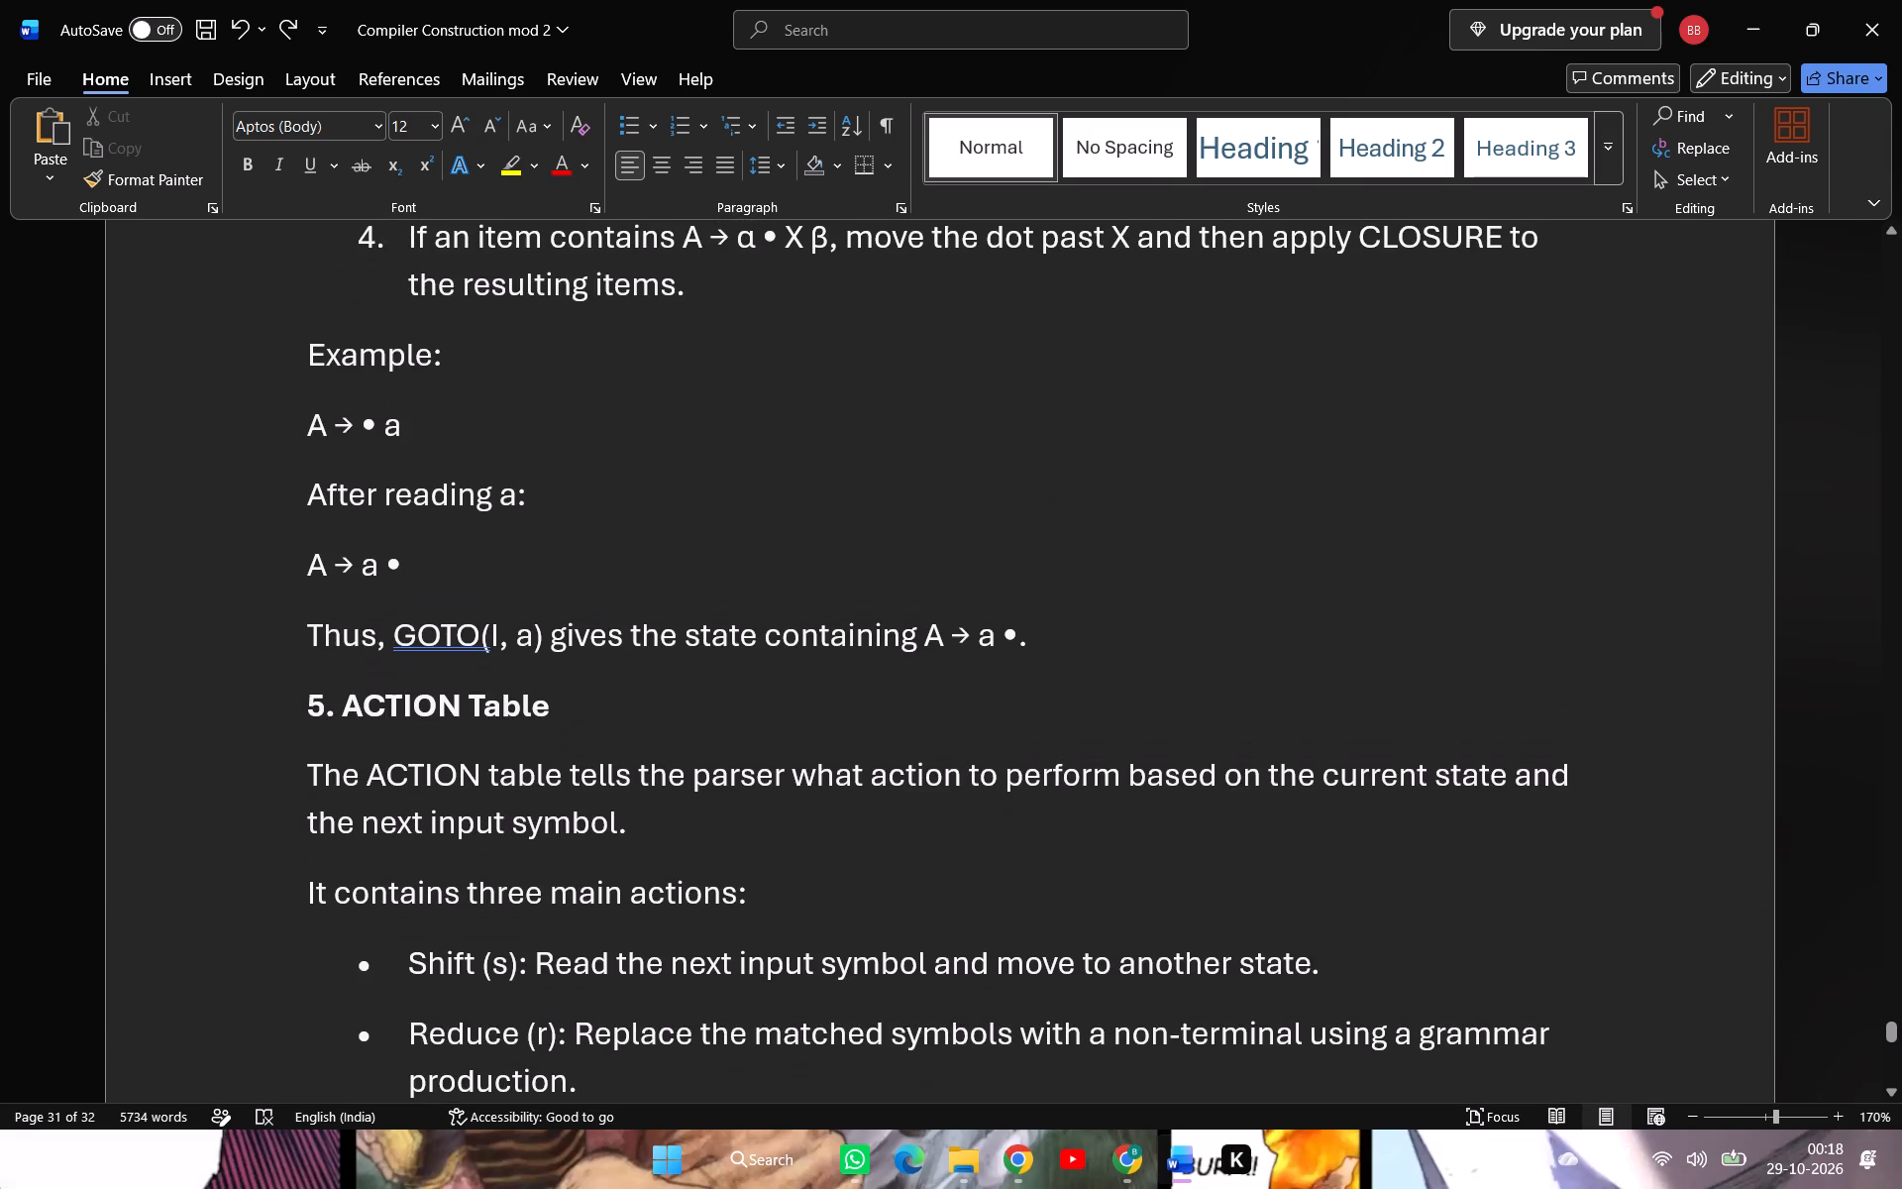
scroll(346, 720, "up", 1)
scroll(346, 720, "down", 2)
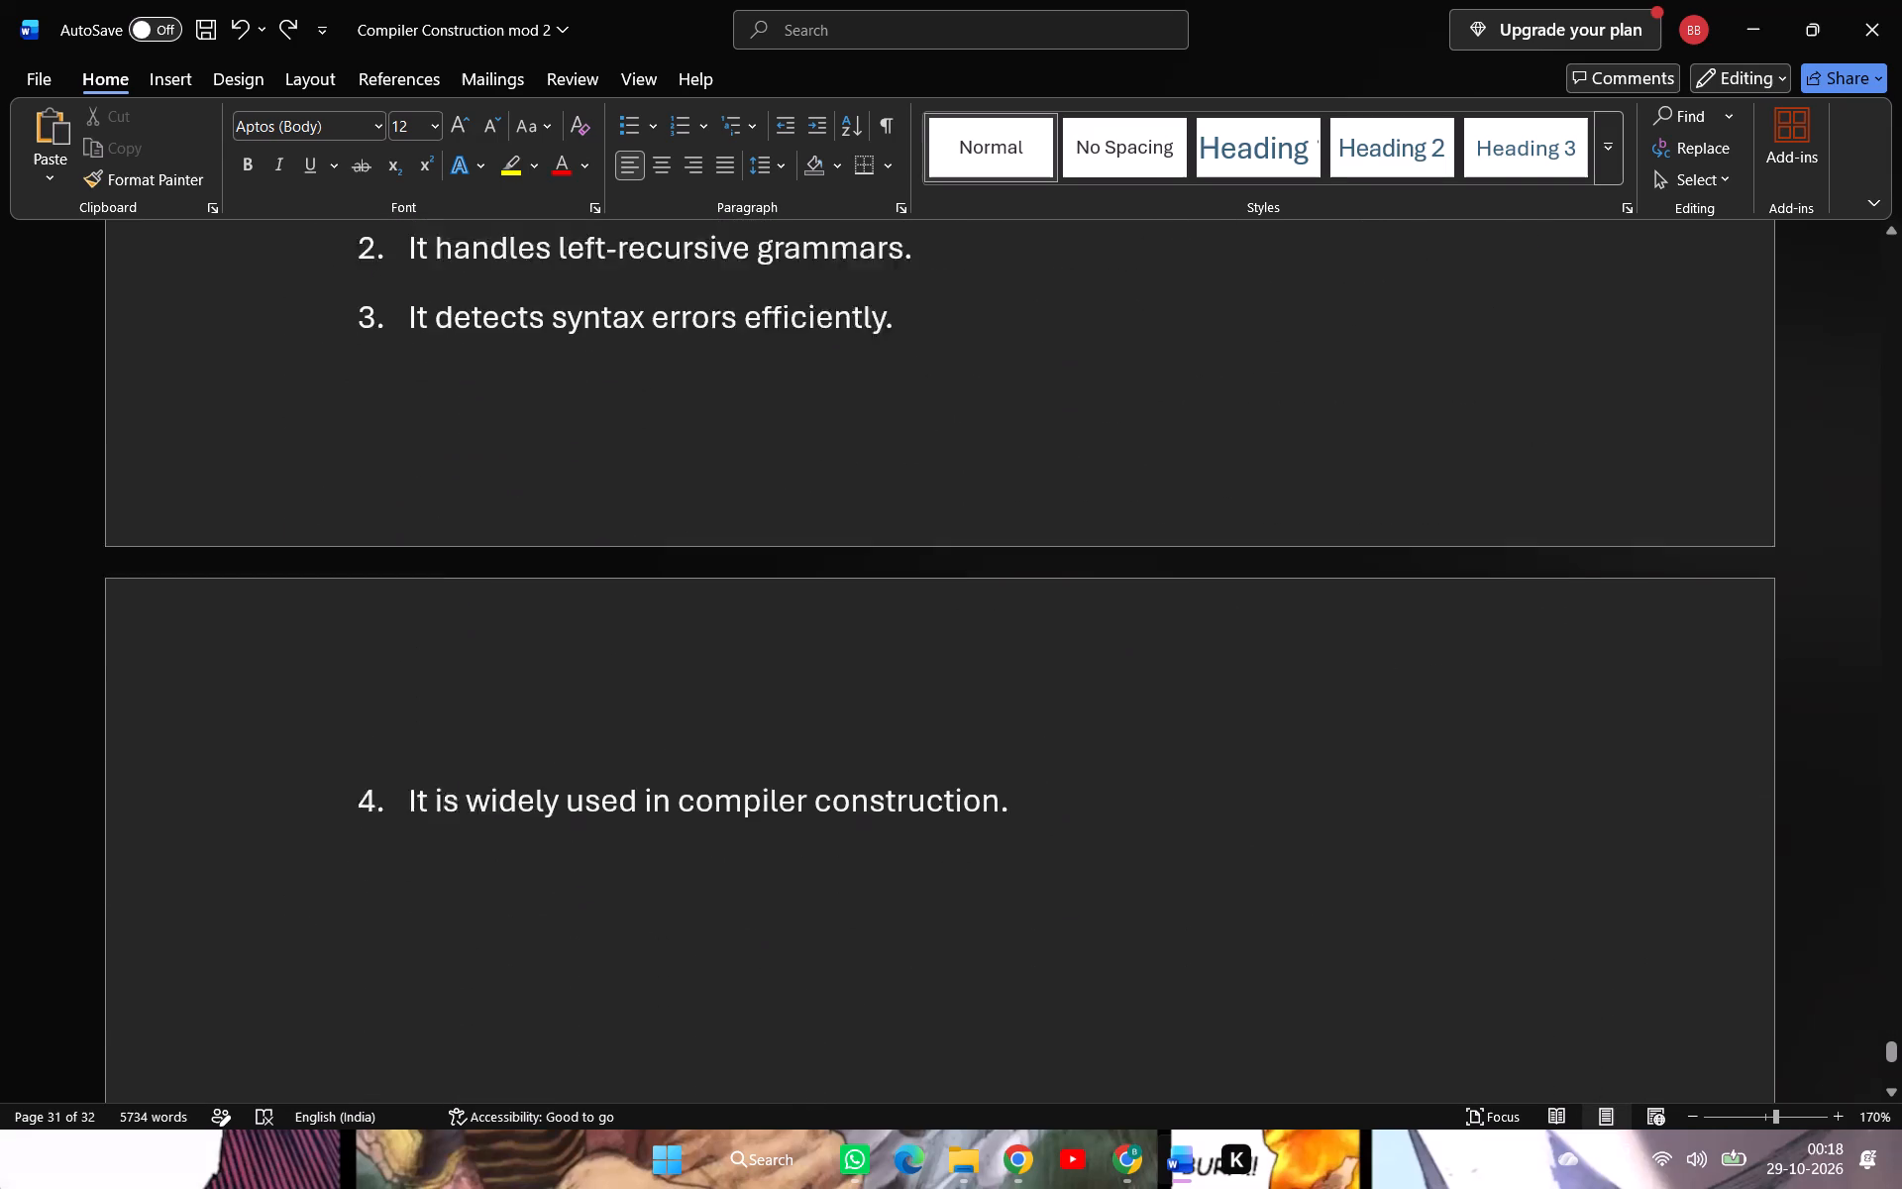
scroll(346, 720, "down", 2)
left_click(352, 754)
Delete the sentence "Both functions are essential for constructing LR parsing tables." from the Conclusion just before question 15.
scroll(352, 754, "up", 2)
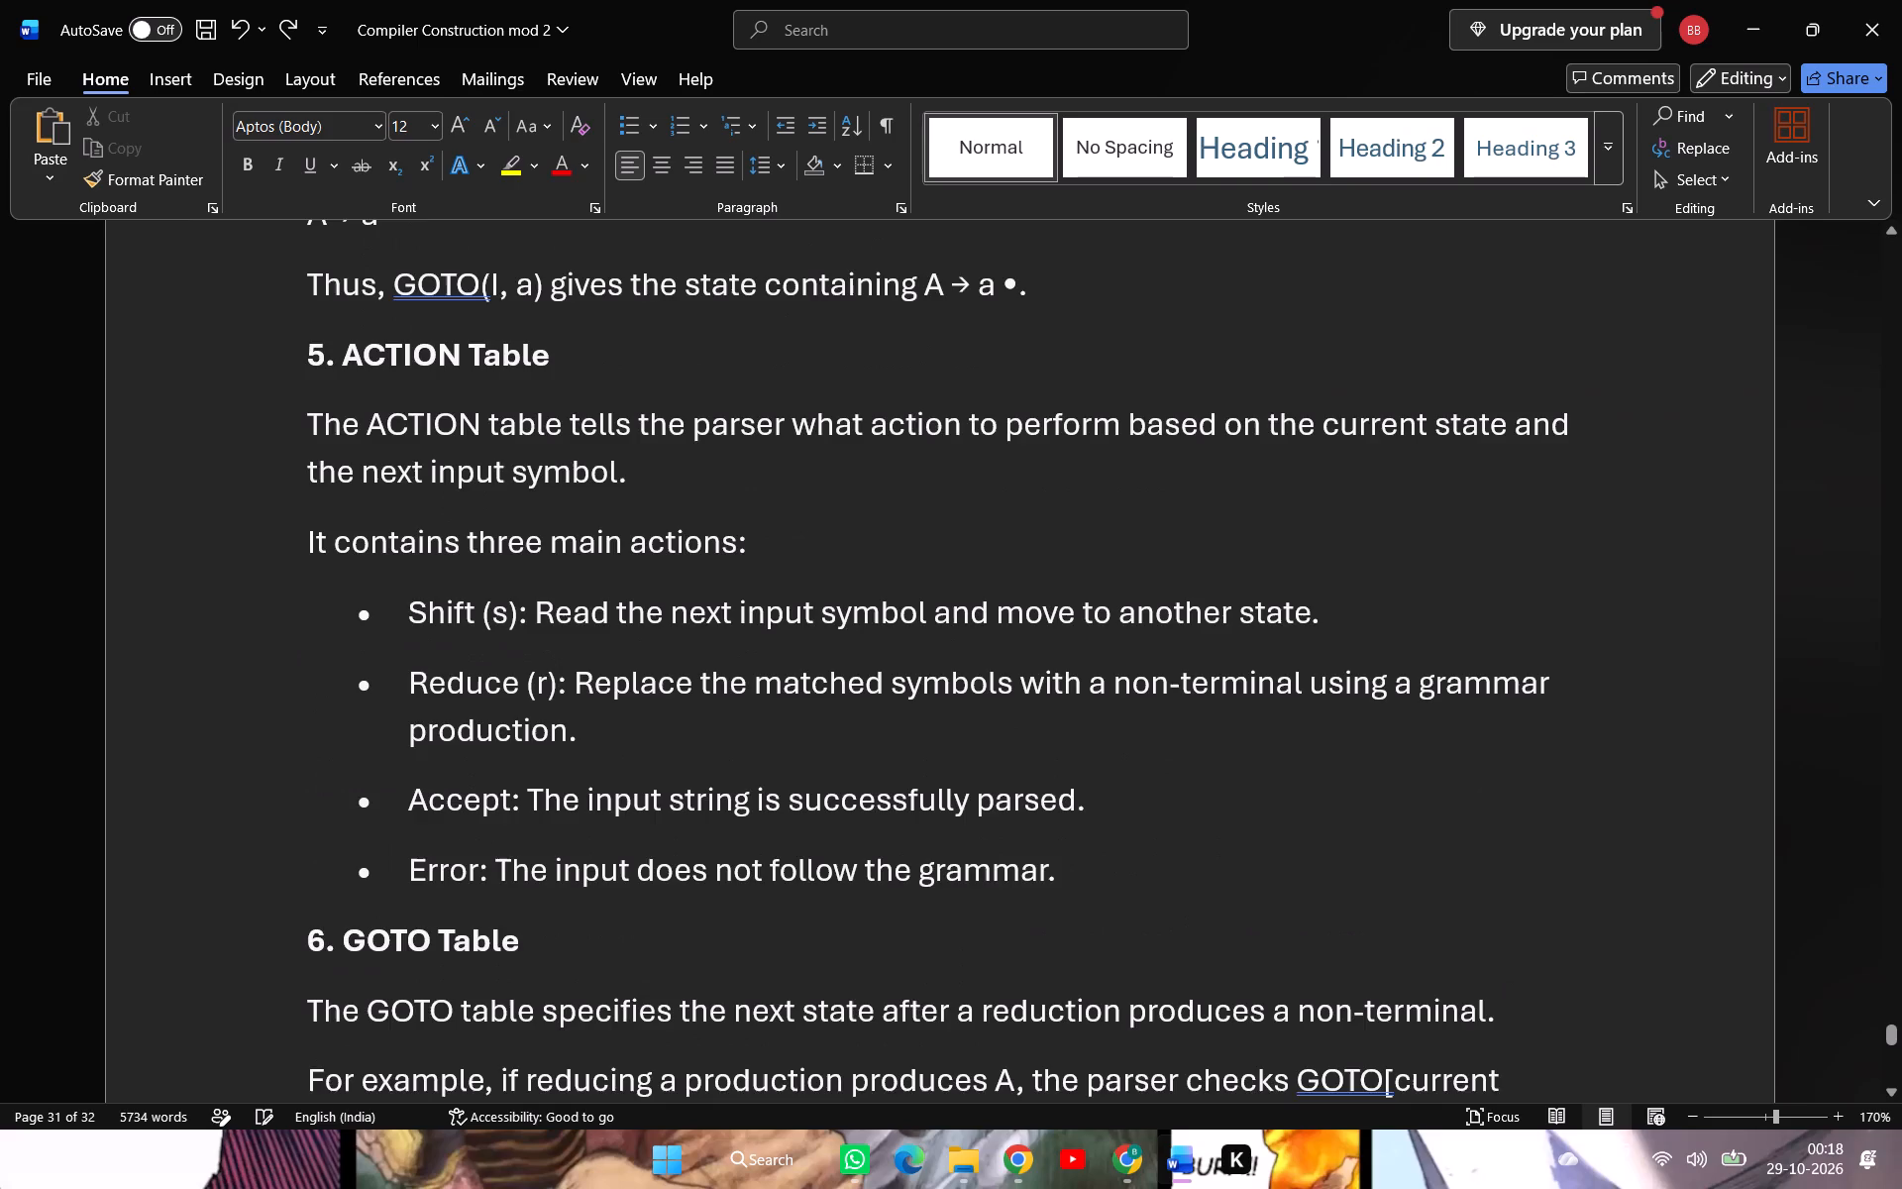
scroll(352, 754, "up", 5)
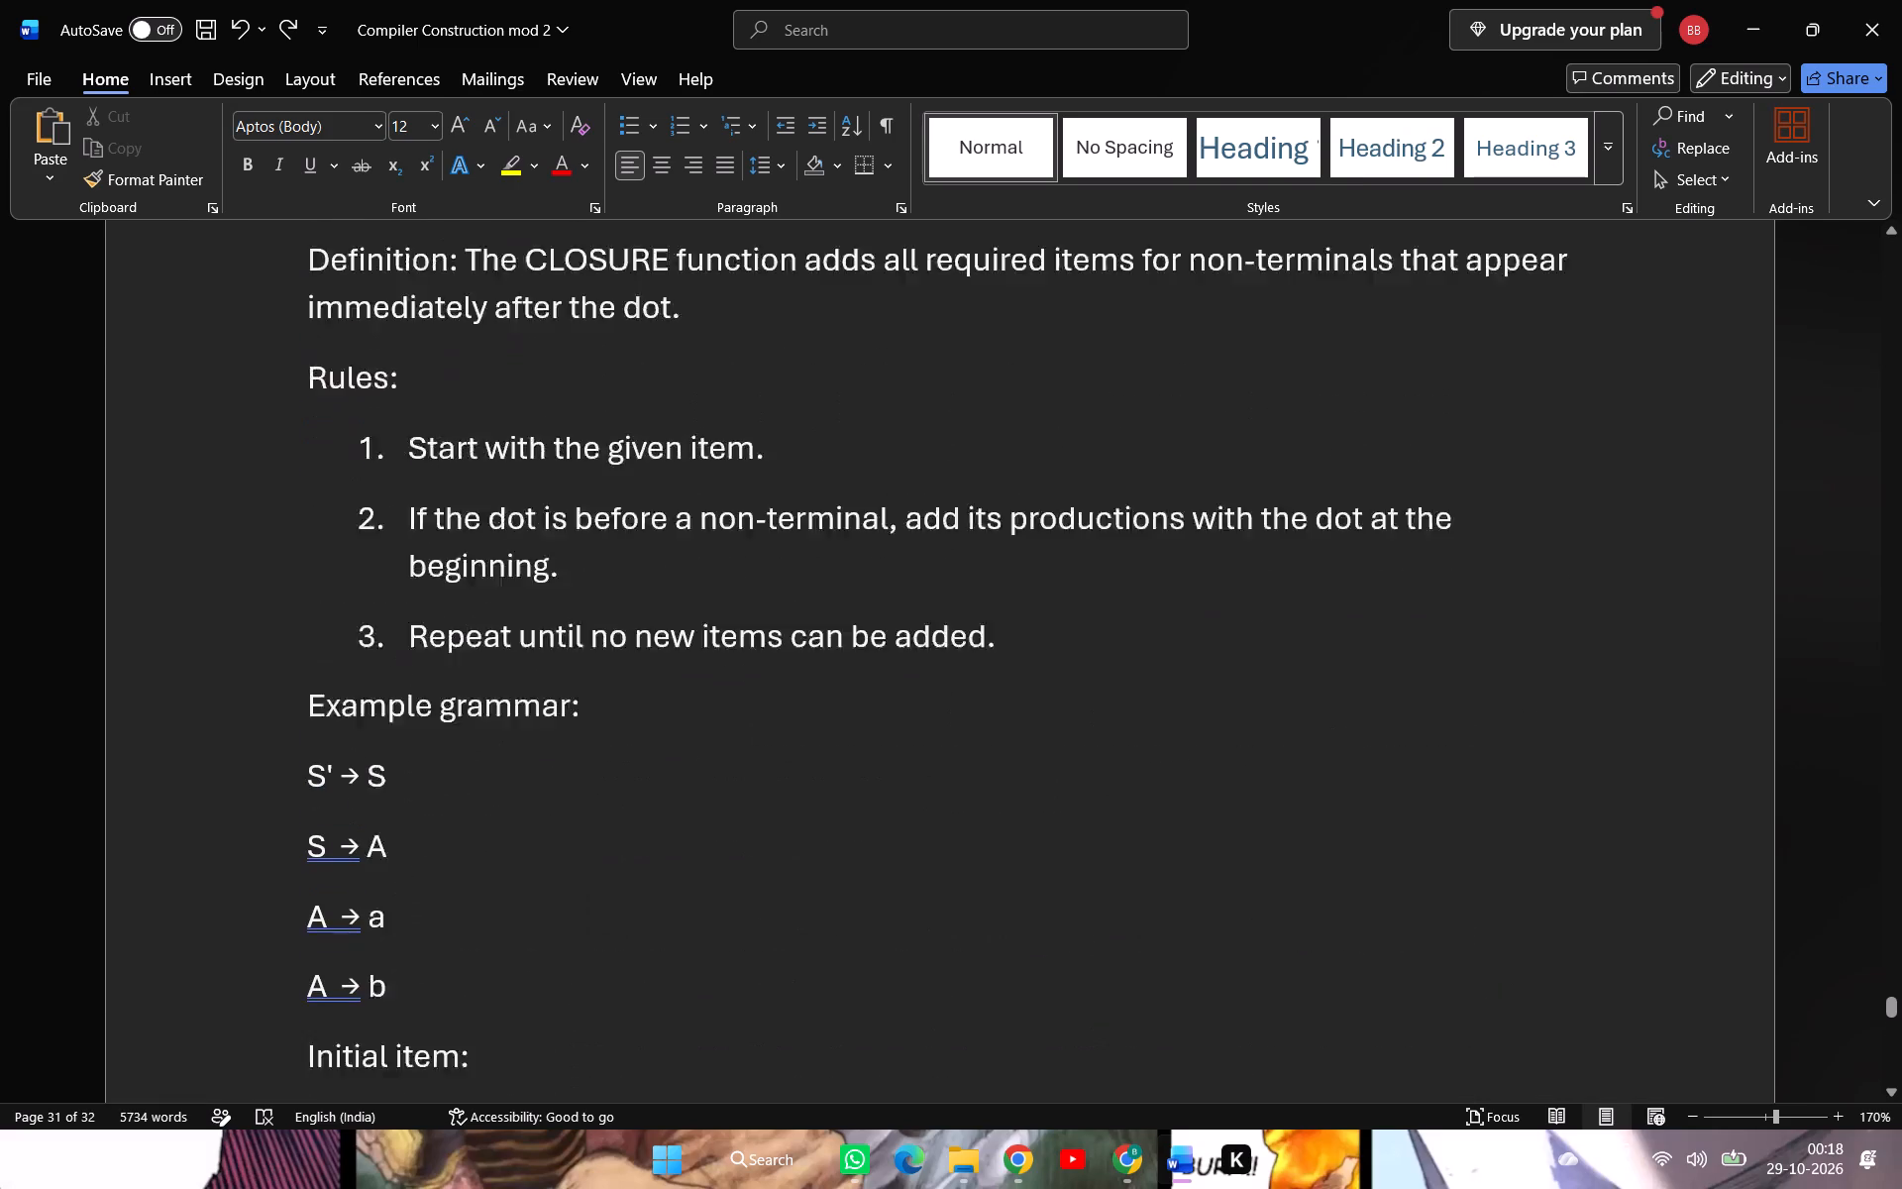
scroll(352, 754, "up", 2)
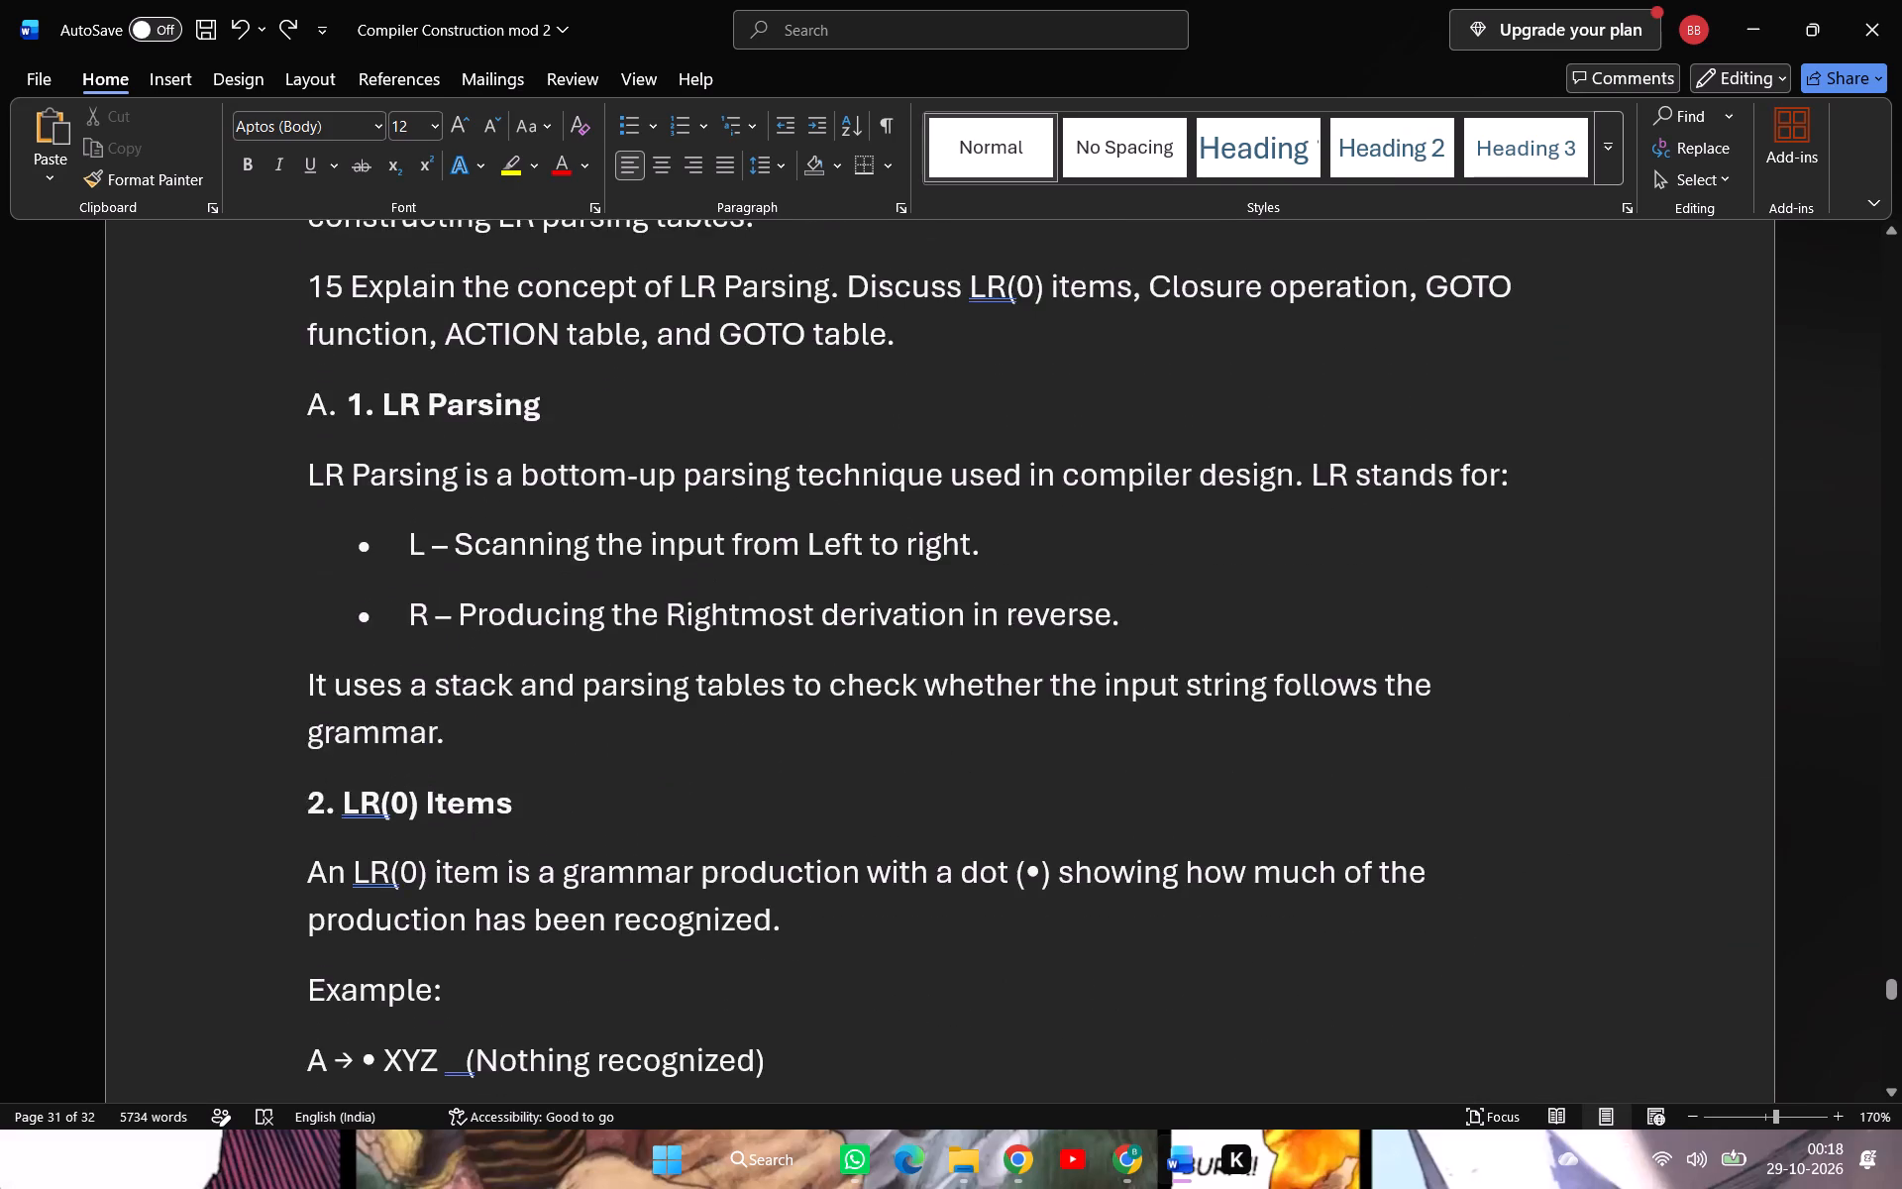
scroll(352, 754, "up", 1)
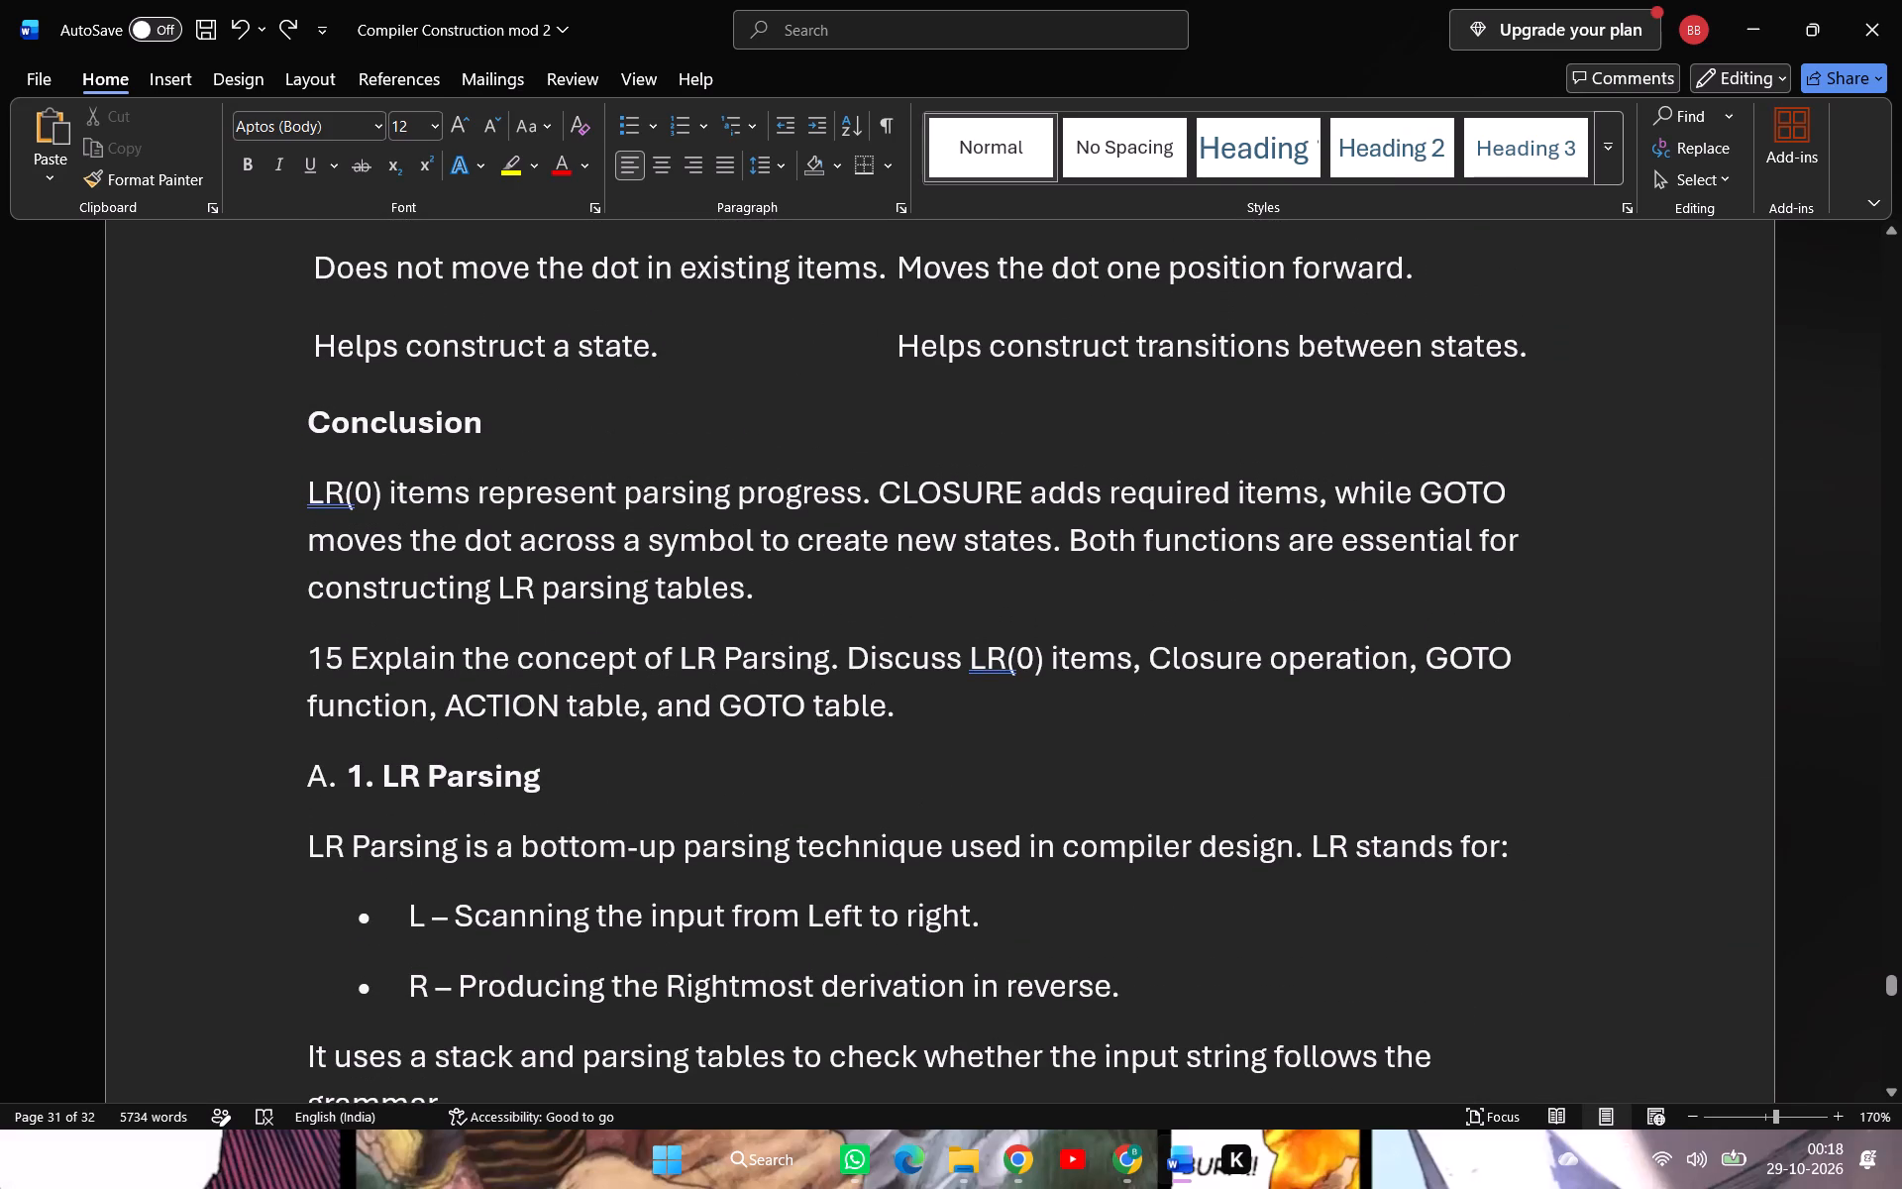
left_click_drag(765, 604, 930, 522)
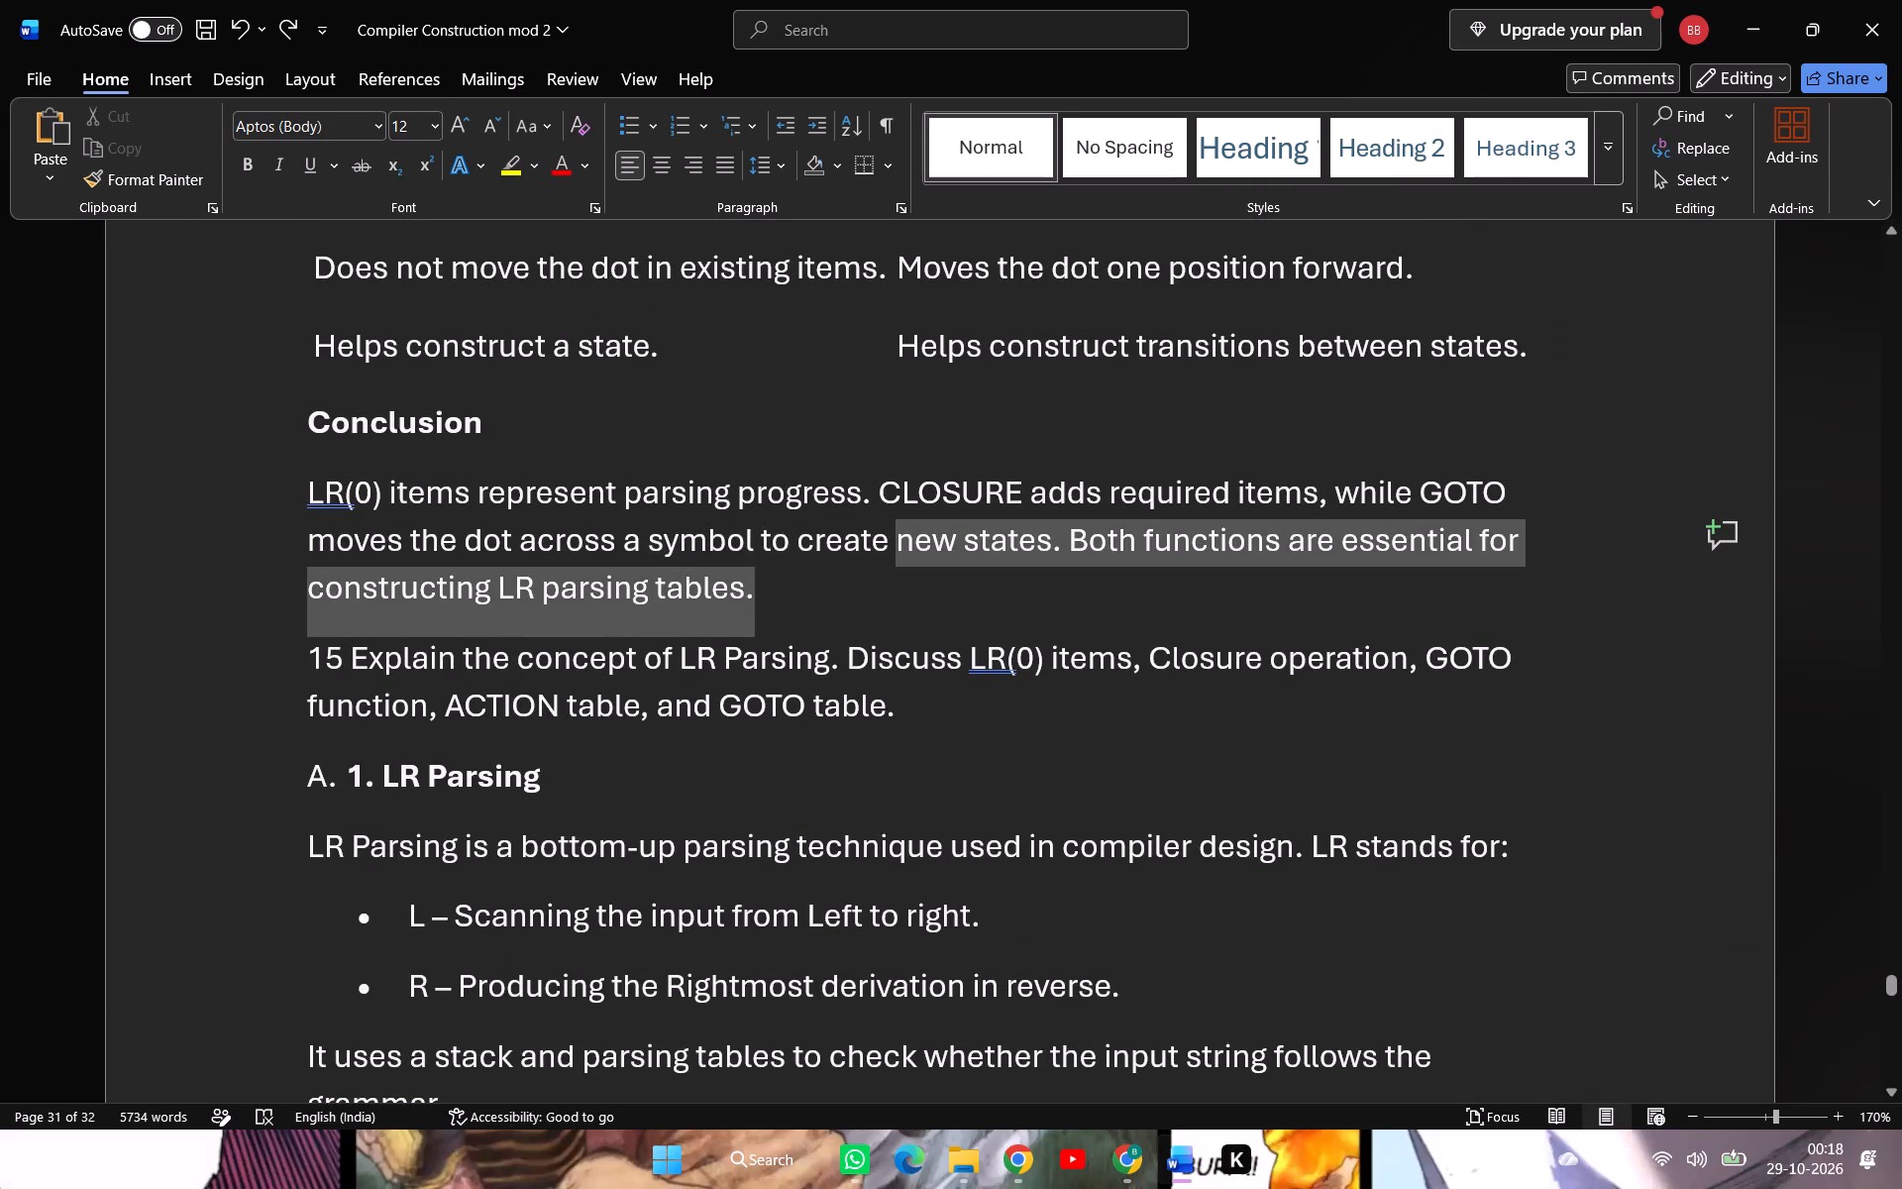
left_click_drag(930, 522, 1061, 558)
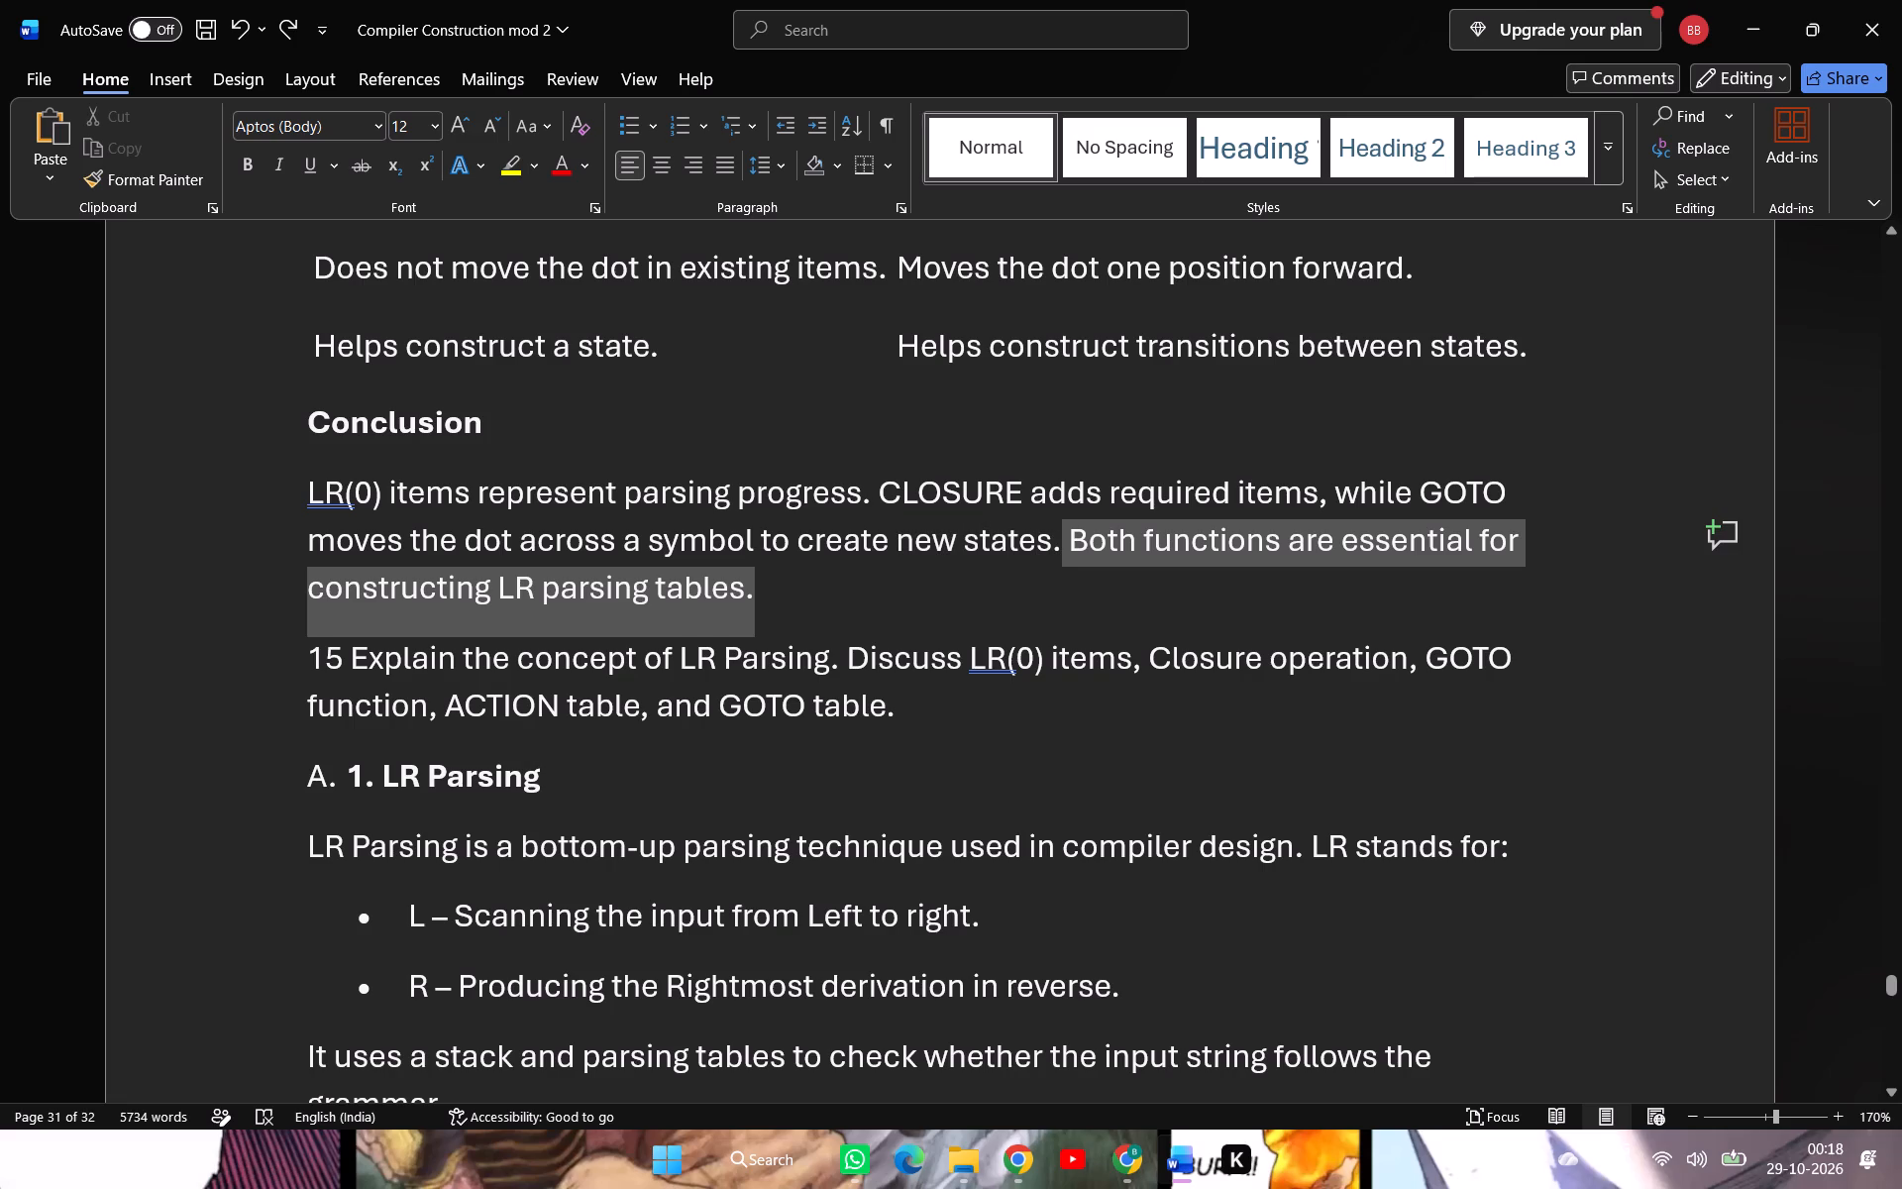
left_click_drag(1061, 558, 1063, 561)
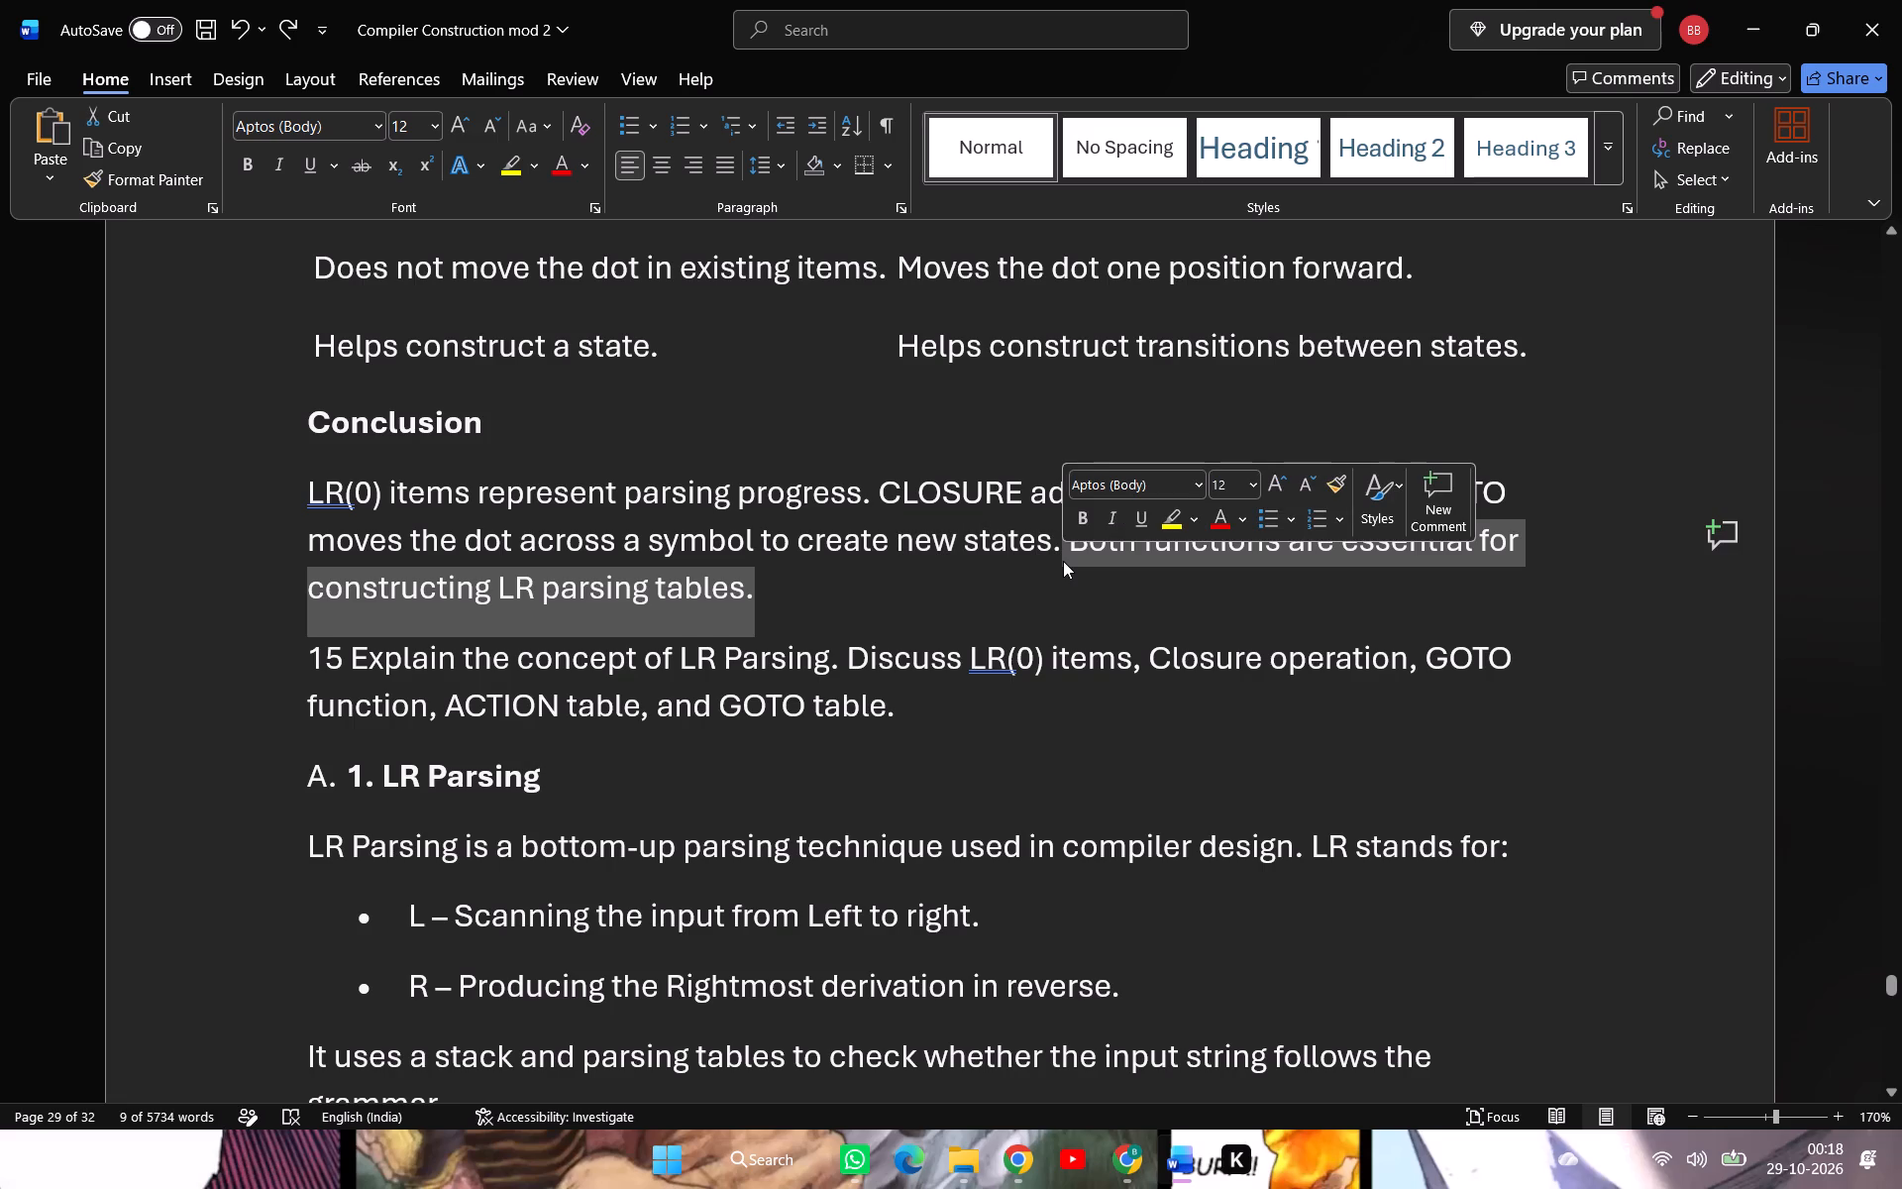
key("BackSpace")
Delete item 4, "It is widely used in compiler construction.", from the Advantages of LR Parsing list, leaving no empty list line.
scroll(1063, 561, "down", 7)
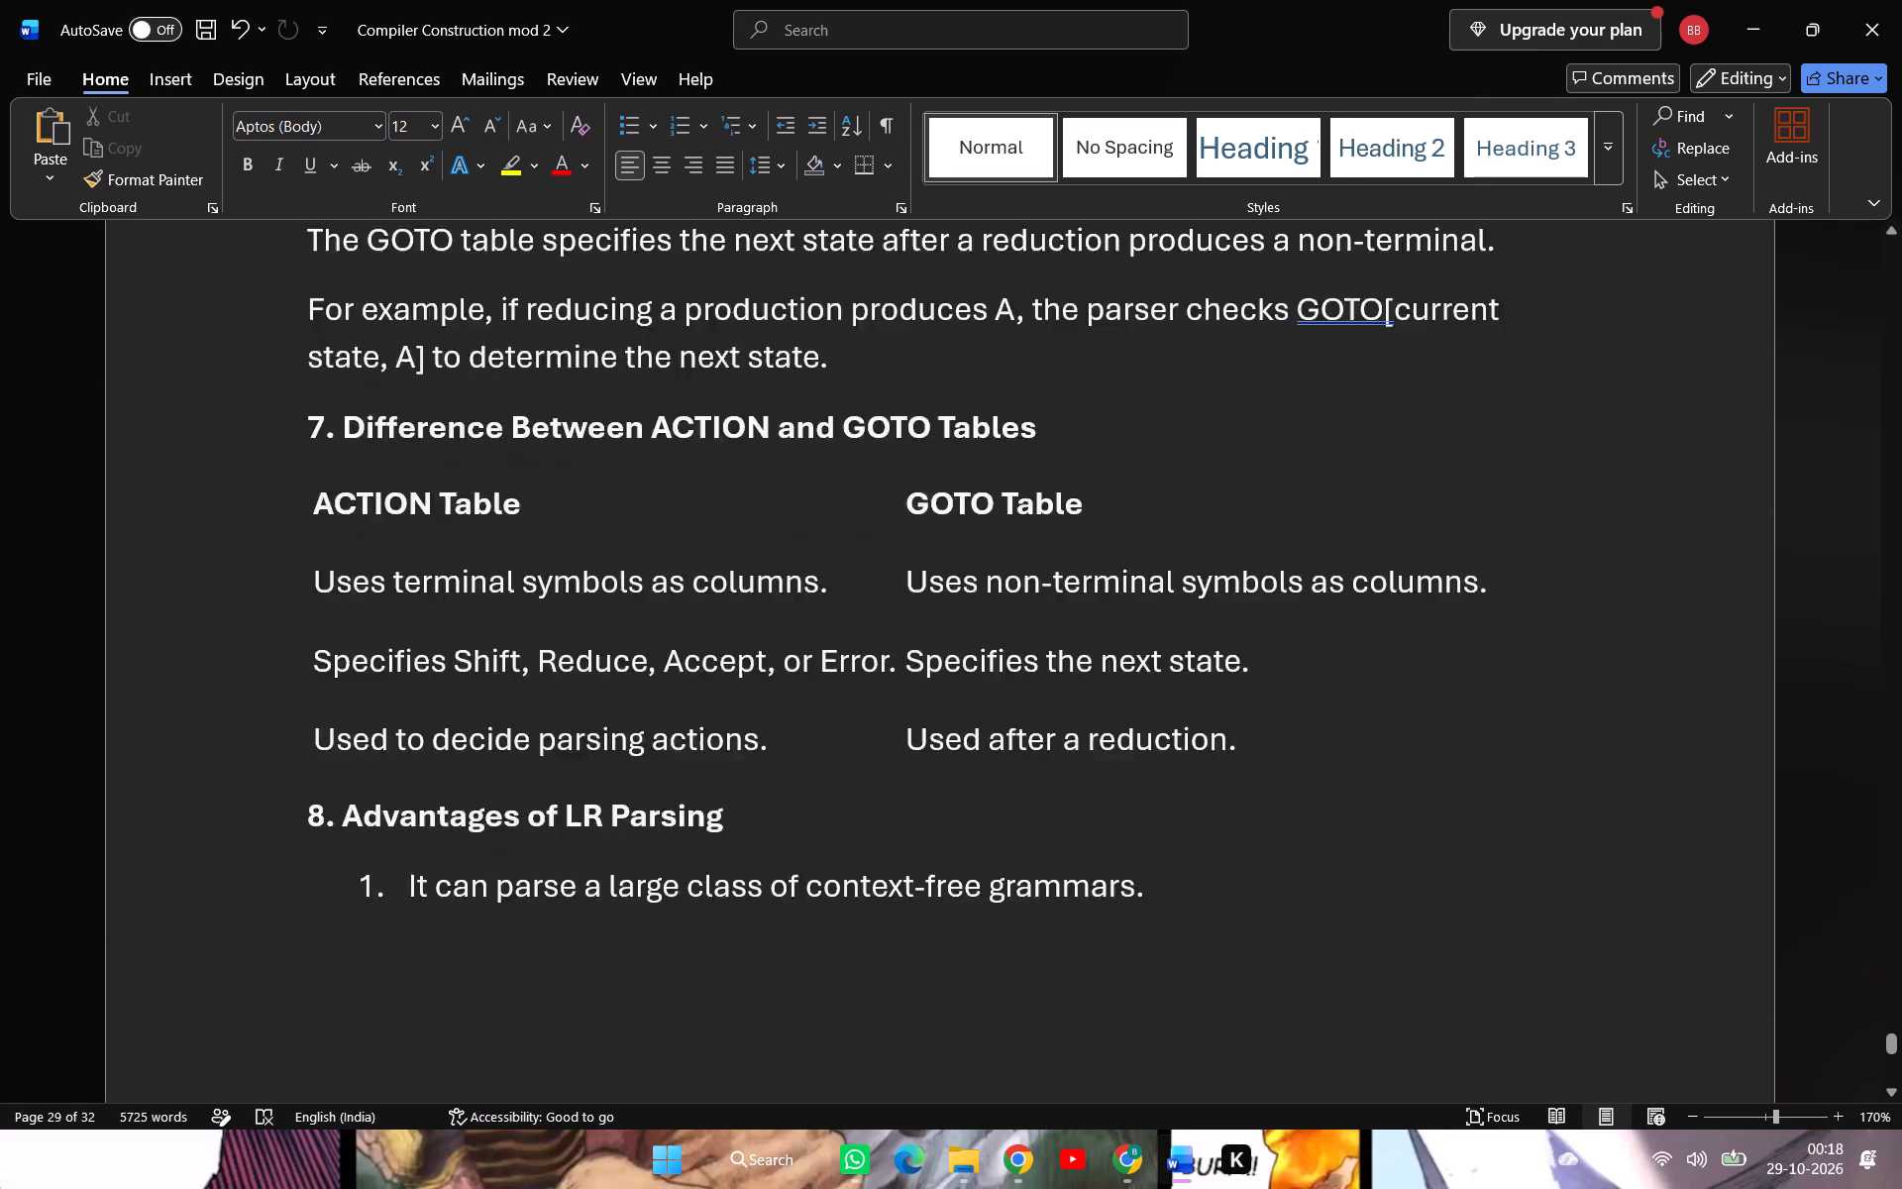
scroll(1063, 561, "down", 2)
scroll(1063, 561, "up", 1)
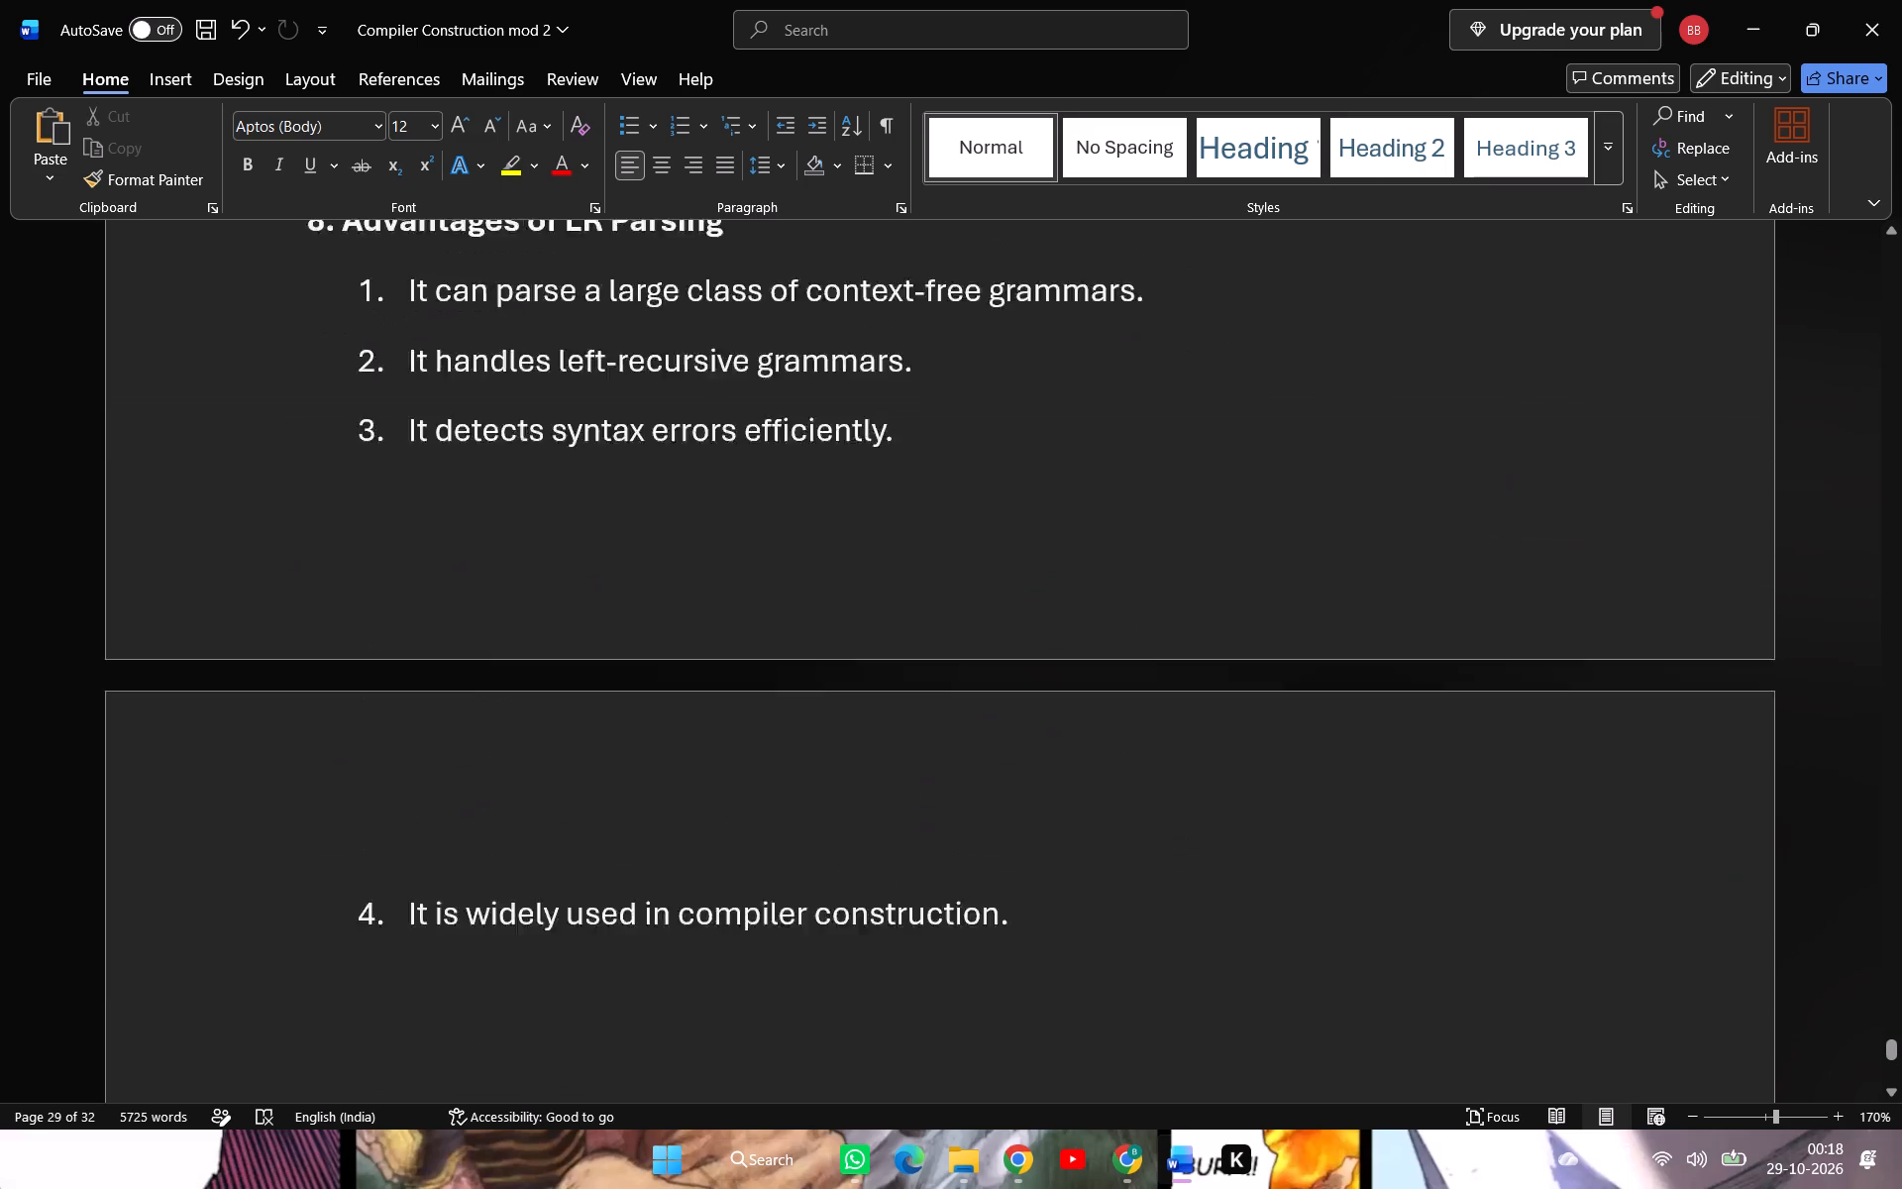
scroll(1063, 561, "up", 1)
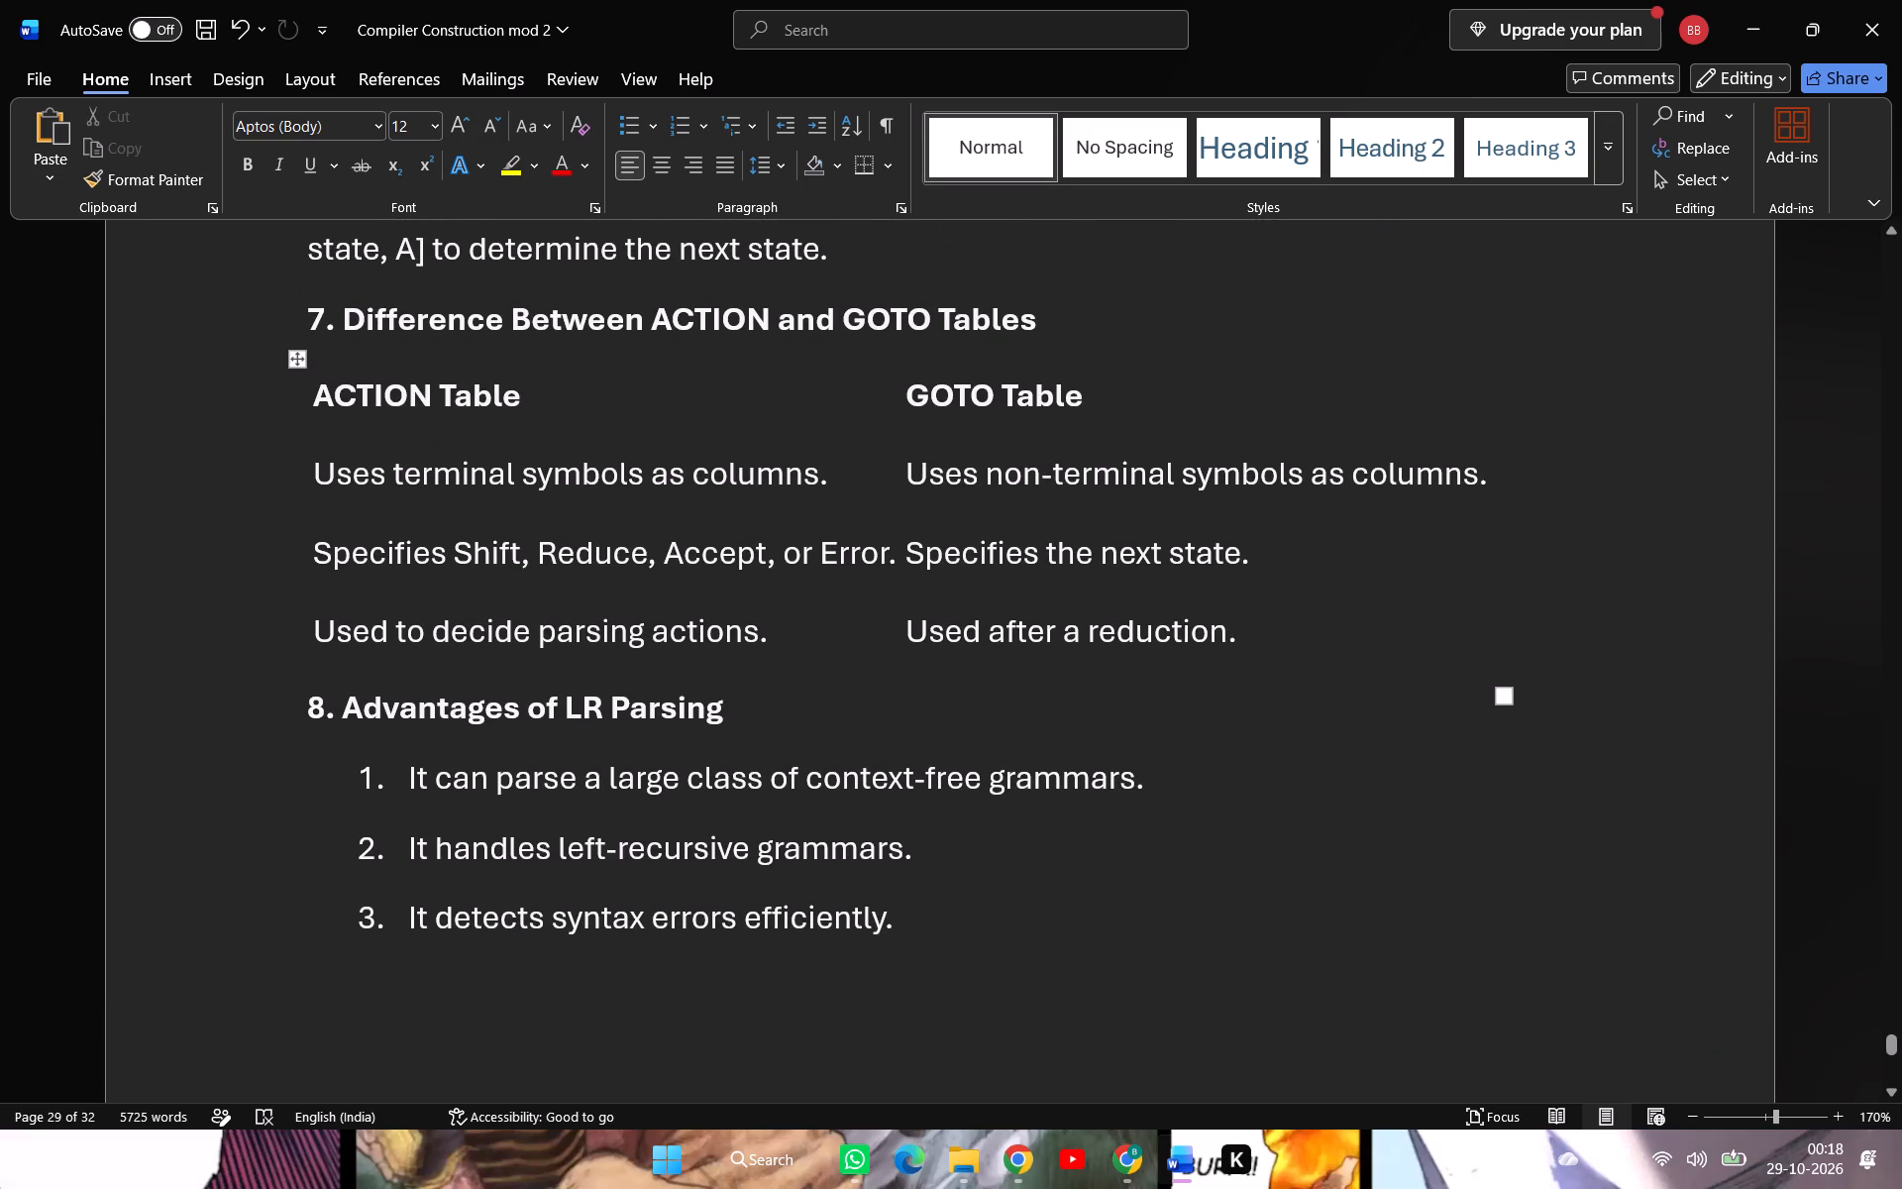
scroll(1063, 561, "down", 1)
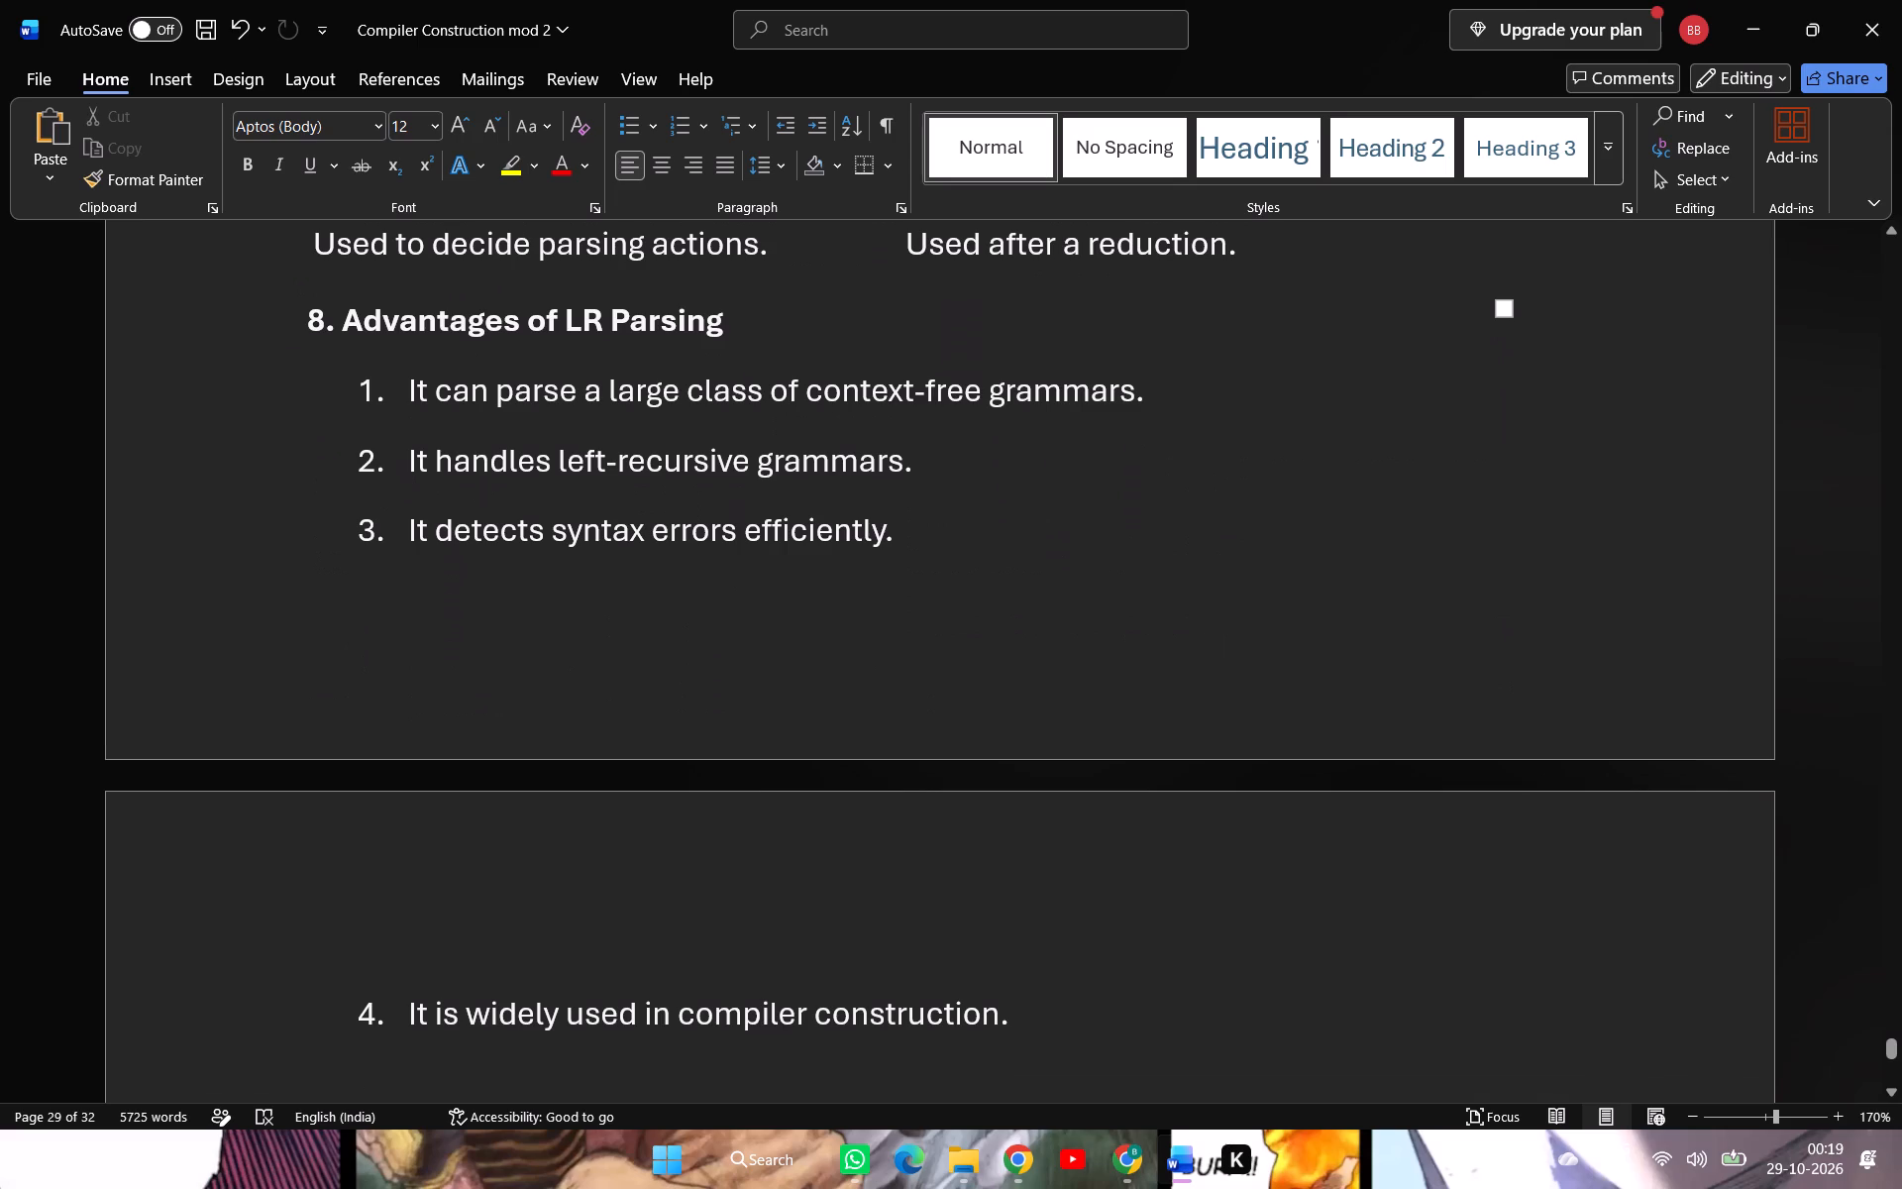
left_click_drag(1065, 1038, 299, 973)
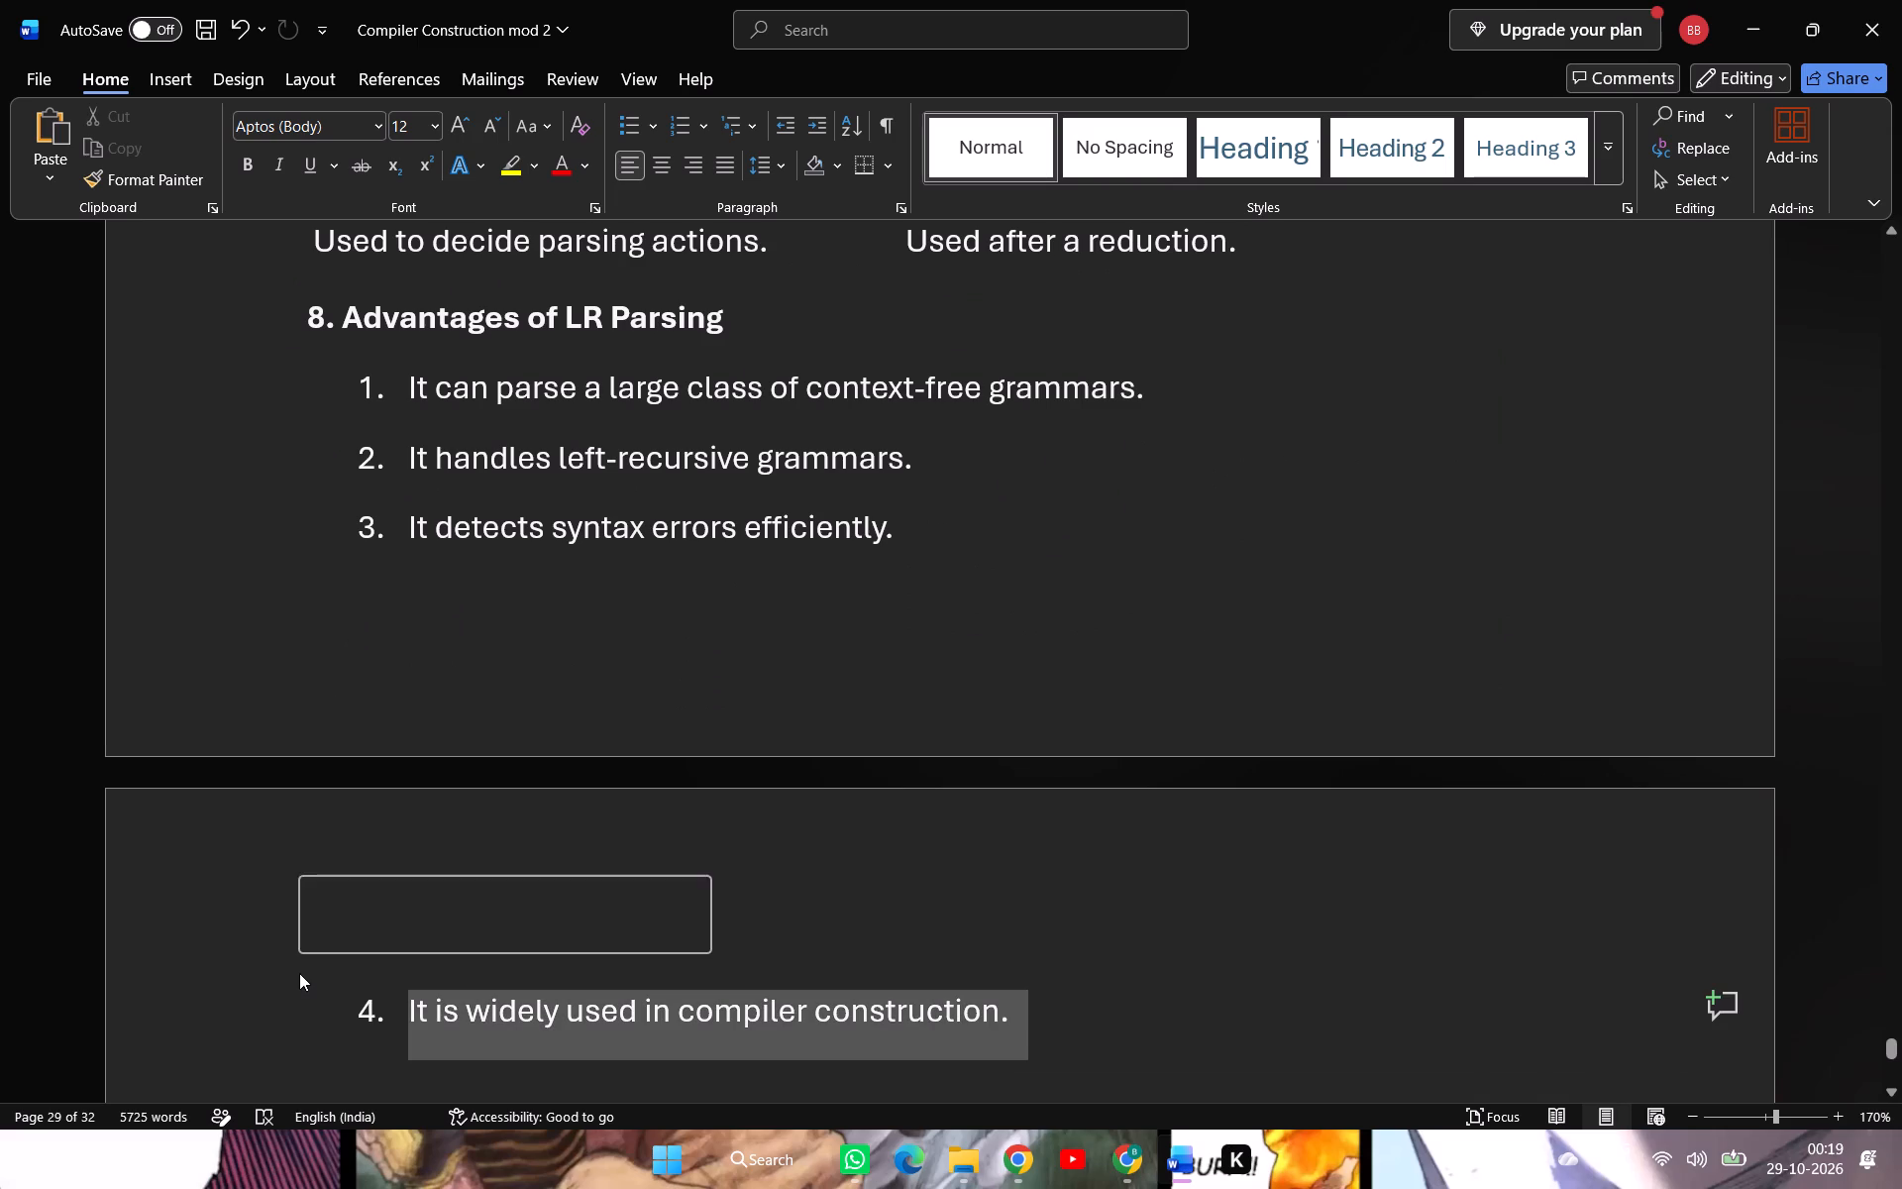
key("BackSpace")
key("BackSpace")
Review the ACTION Table, GOTO Table and difference sections of question 15's answer.
scroll(299, 973, "up", 1)
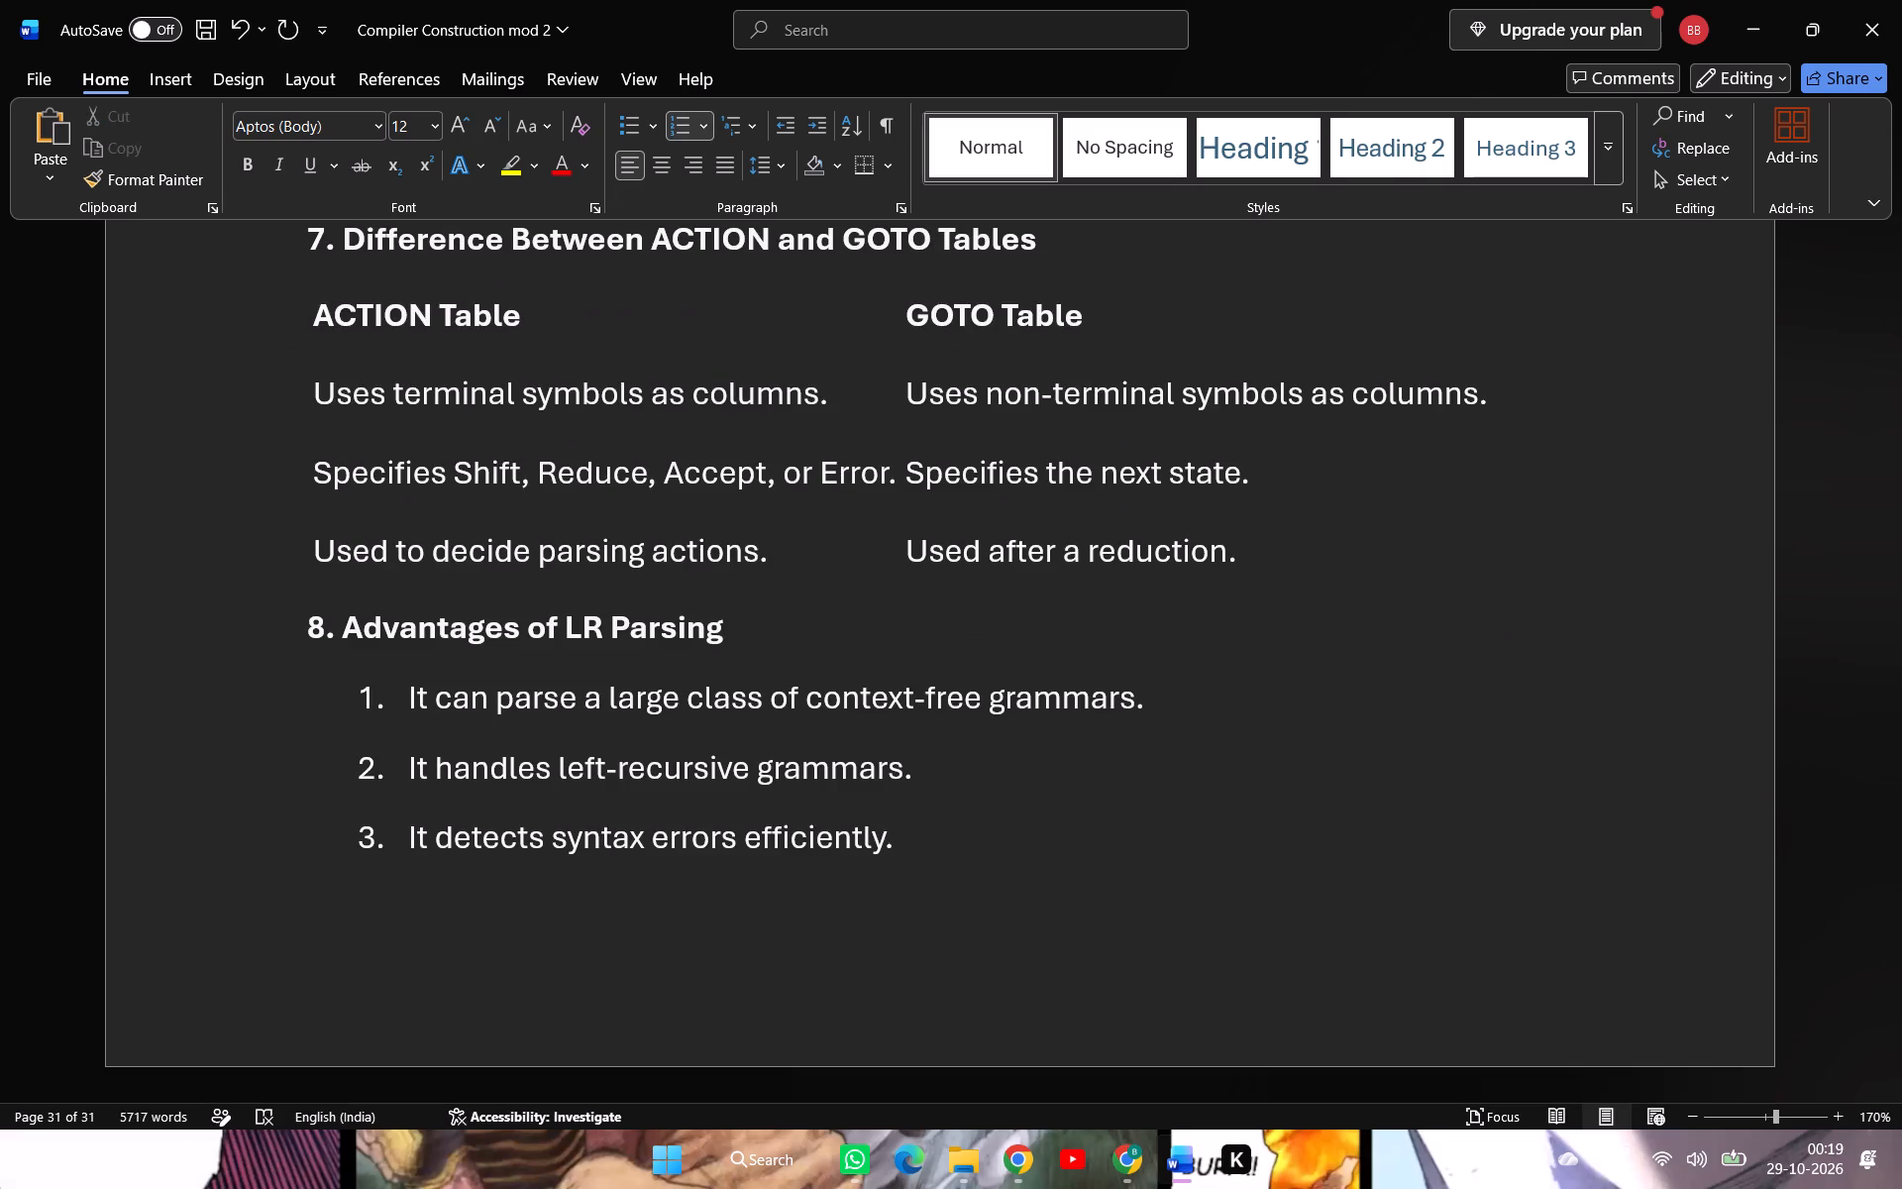
scroll(299, 973, "up", 1)
scroll(299, 973, "left", 1)
scroll(299, 973, "down", 1)
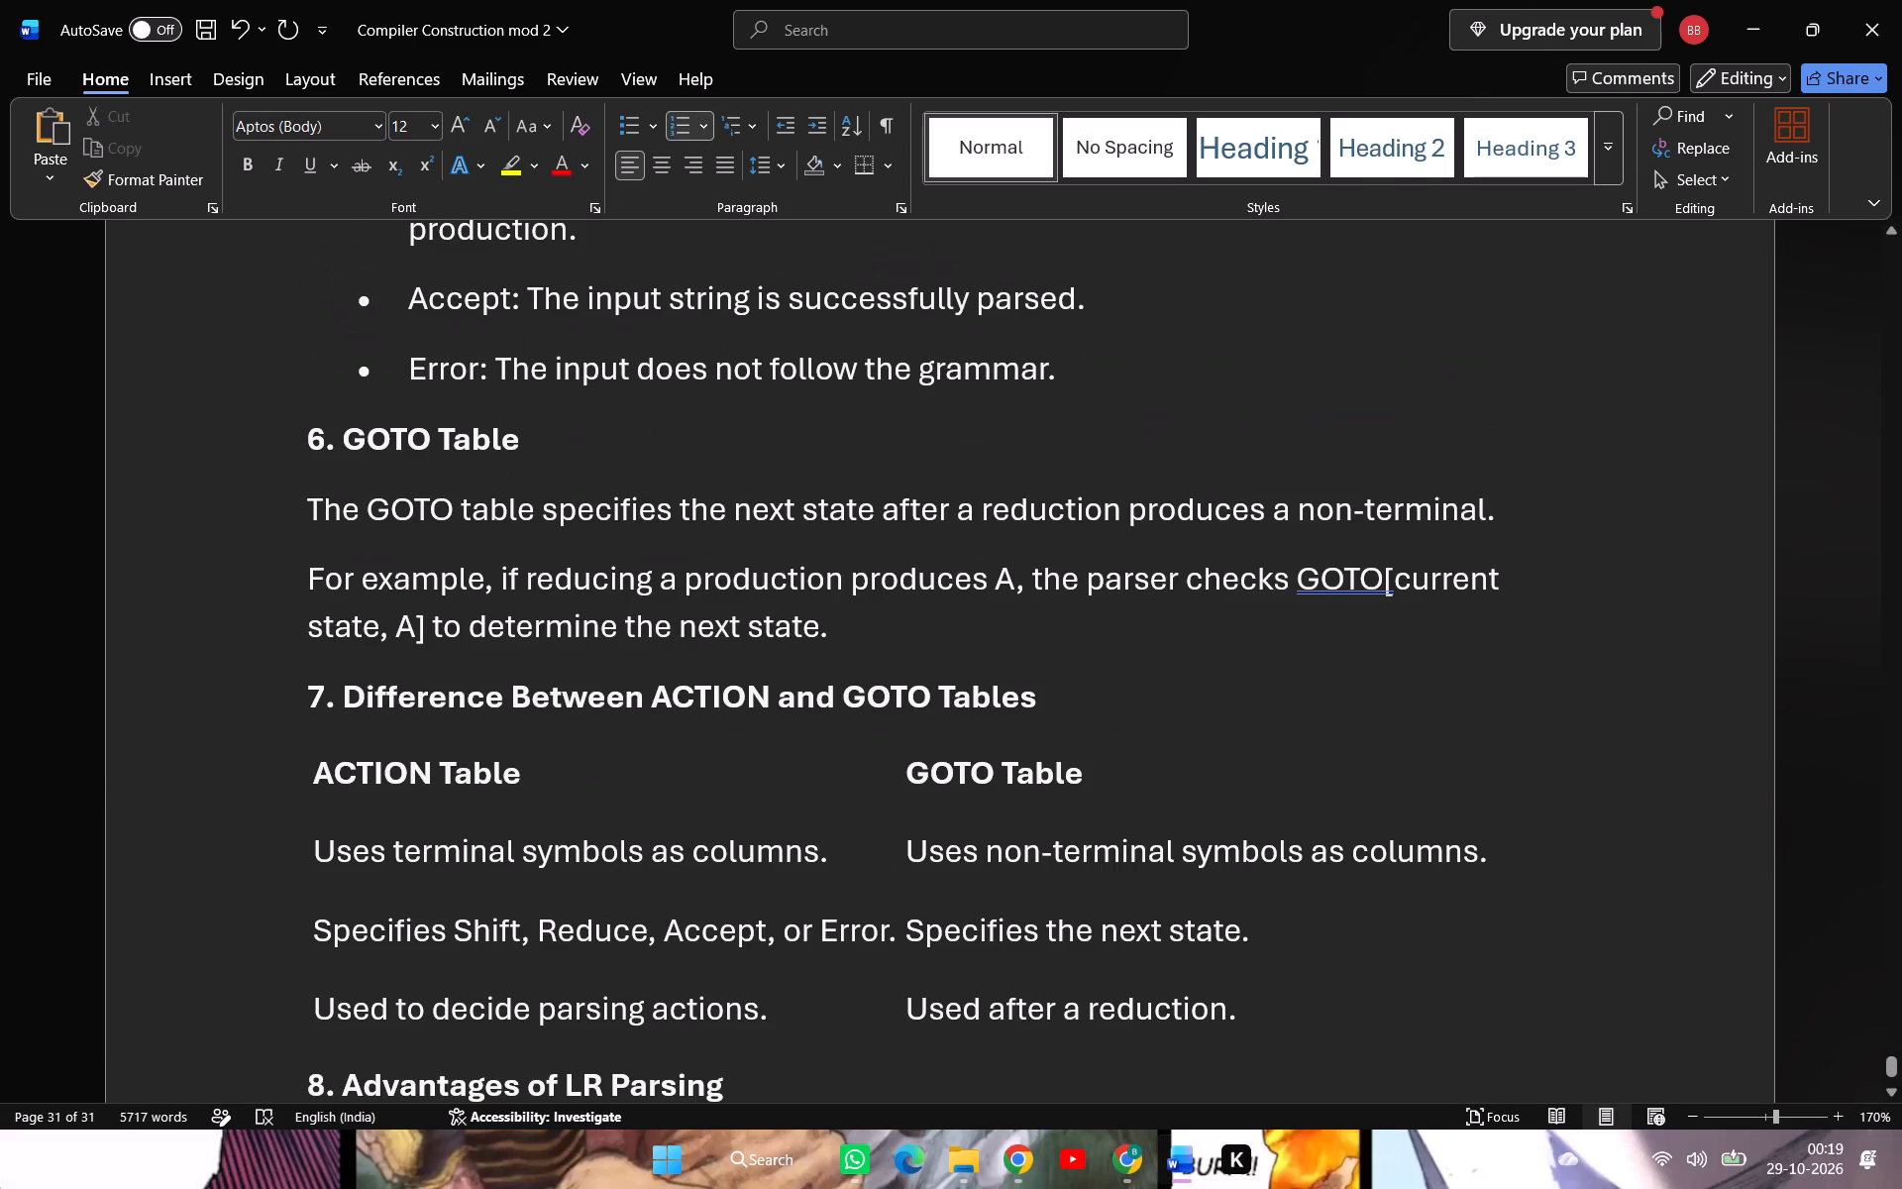
scroll(299, 973, "down", 1)
scroll(296, 957, "up", 1)
scroll(503, 701, "up", 1)
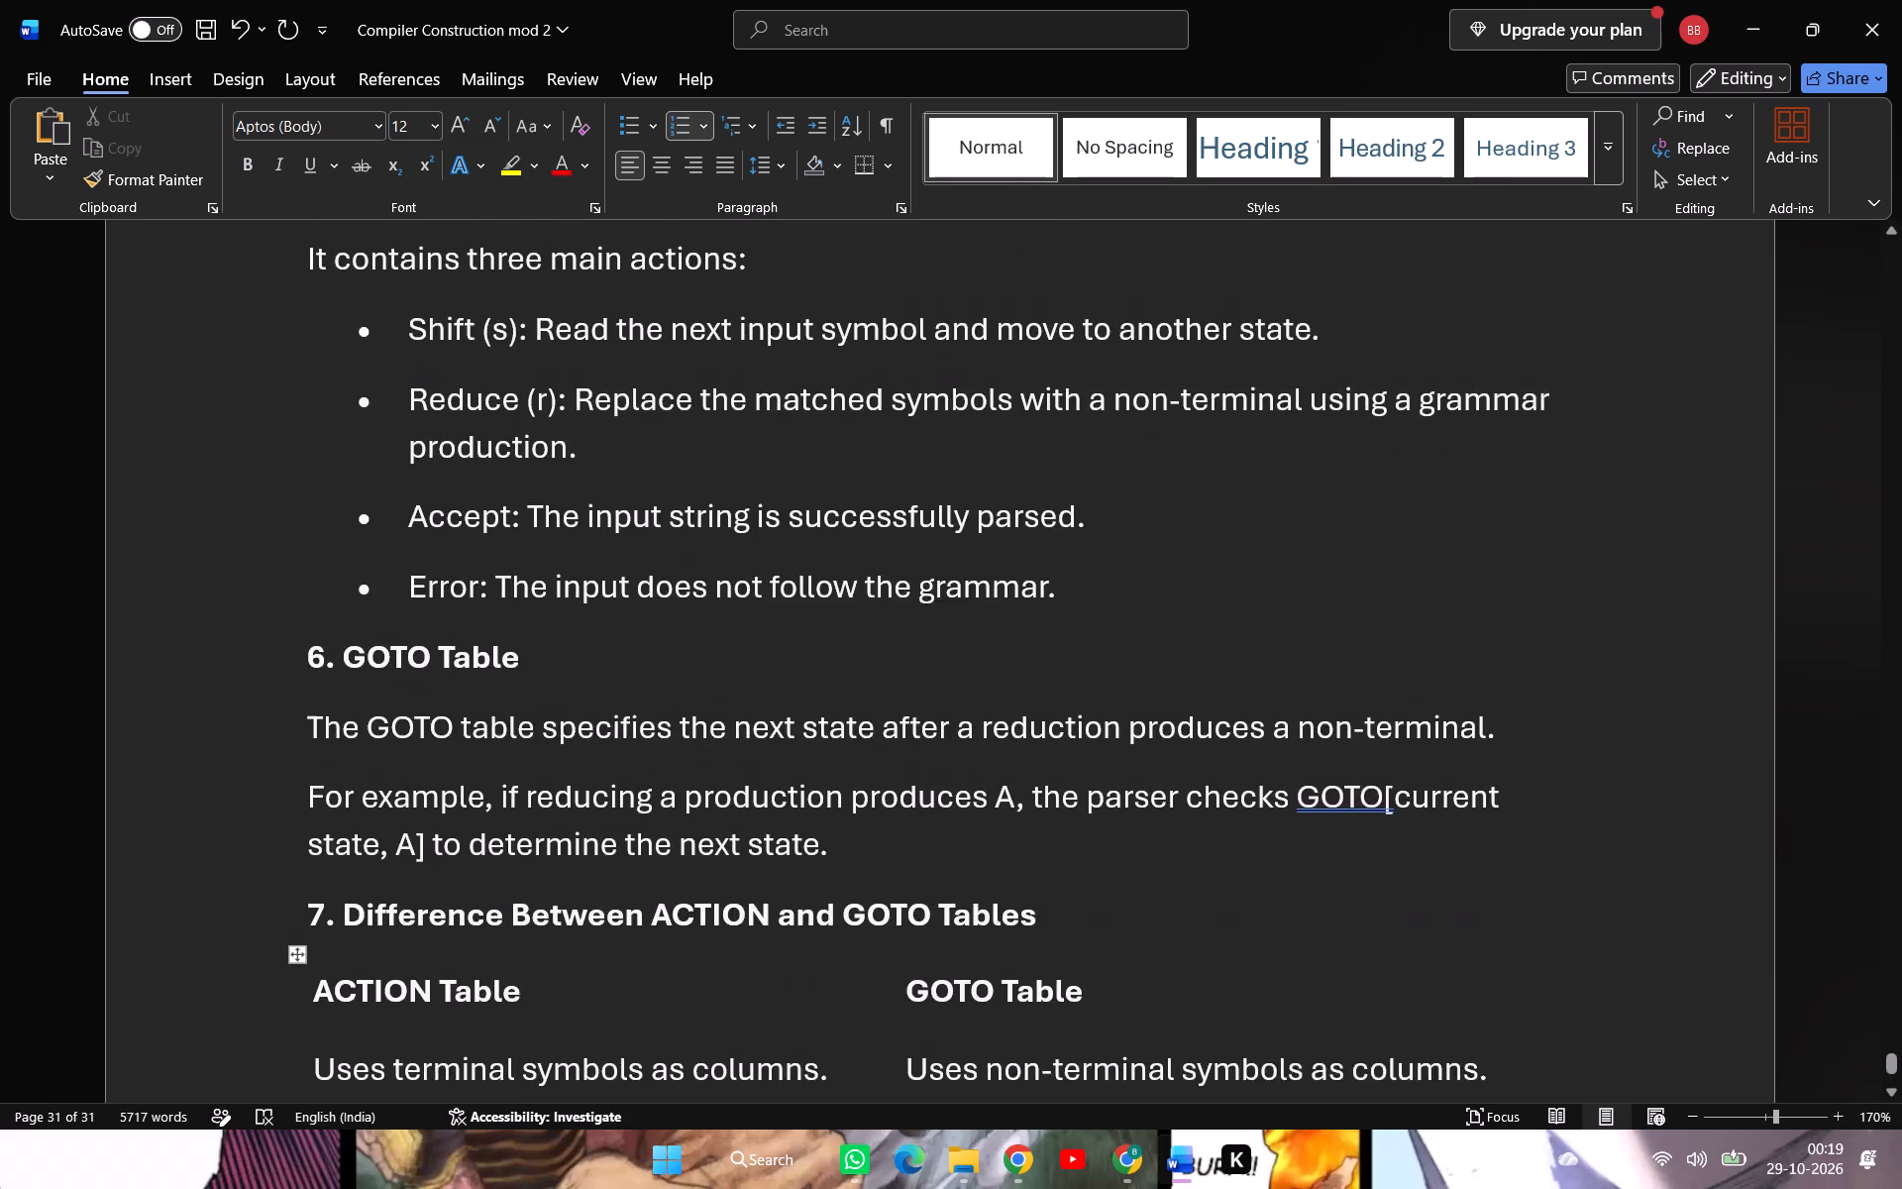
scroll(503, 701, "up", 1)
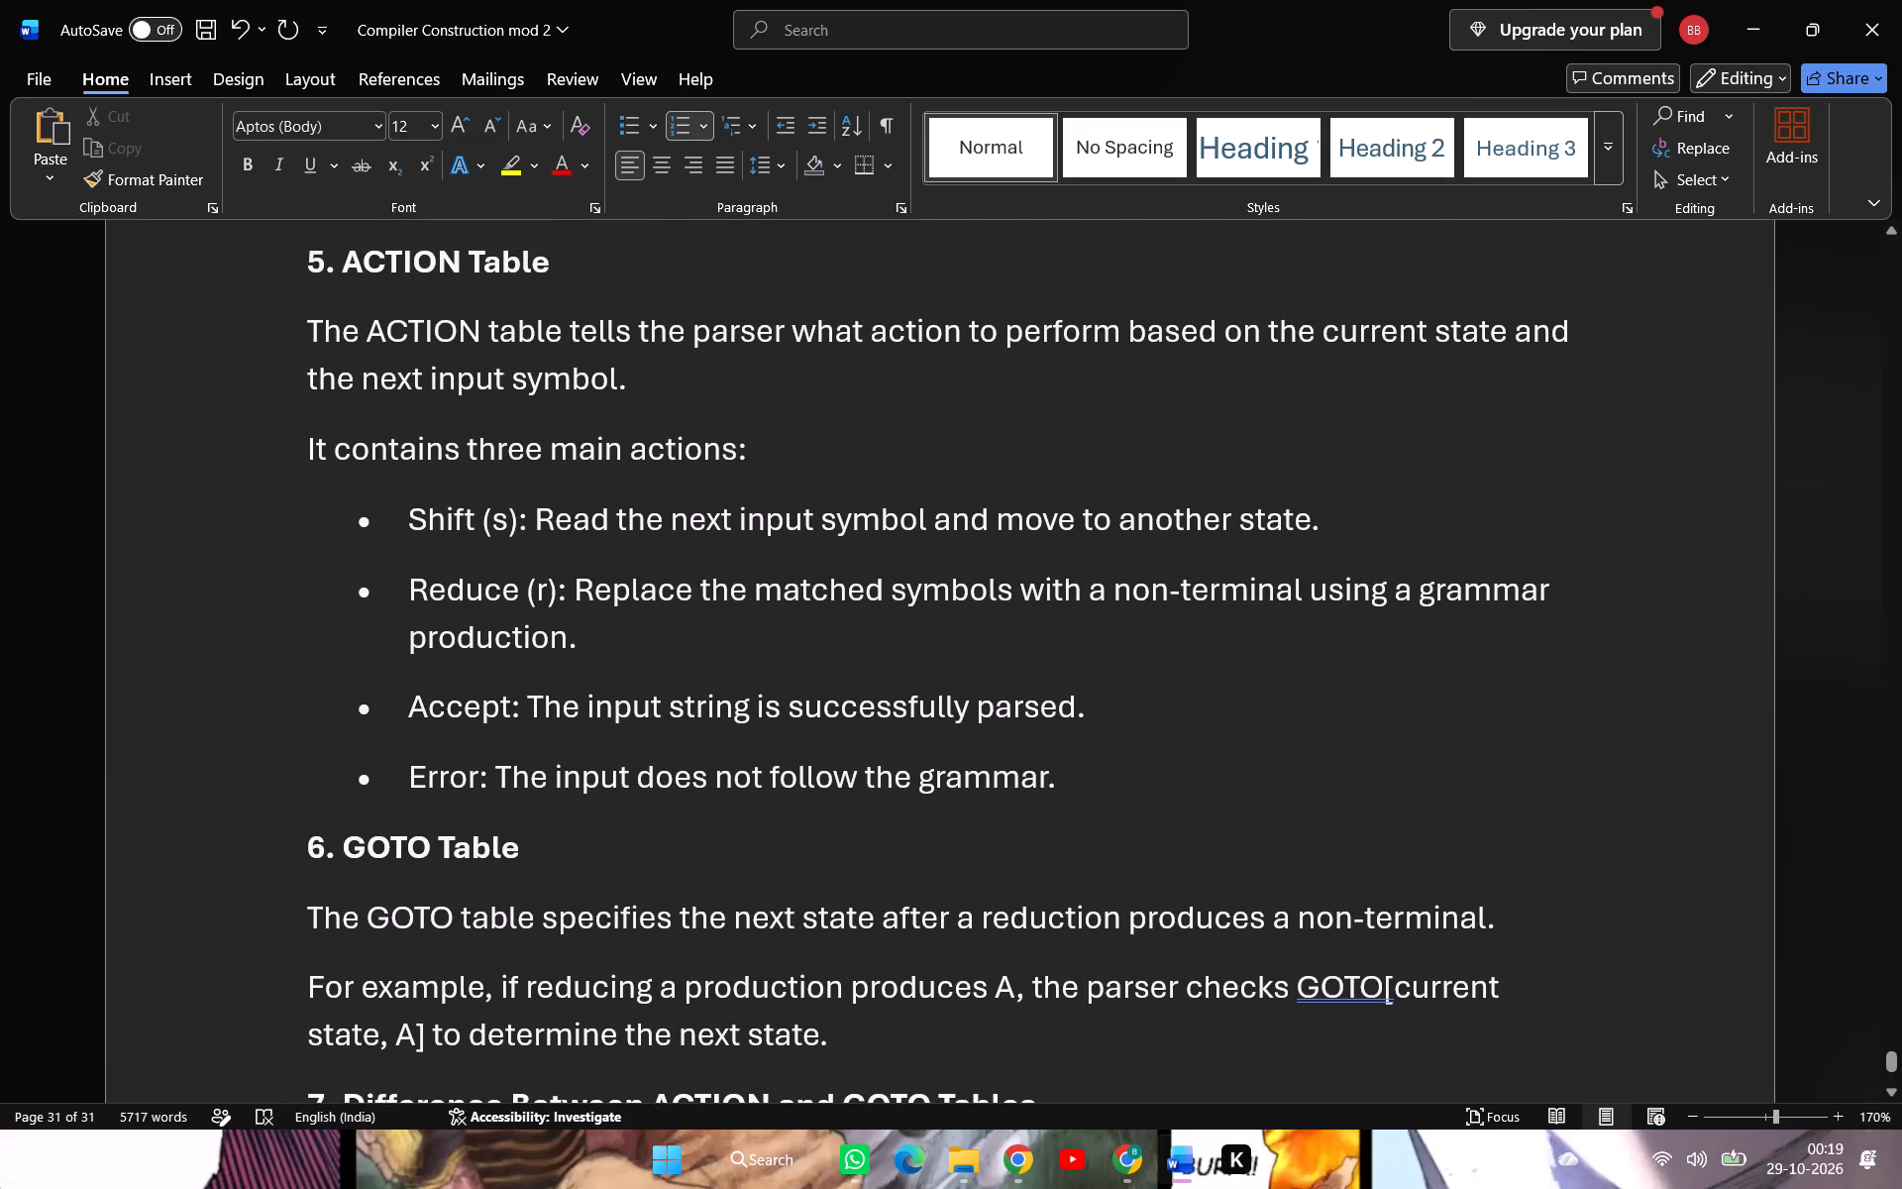
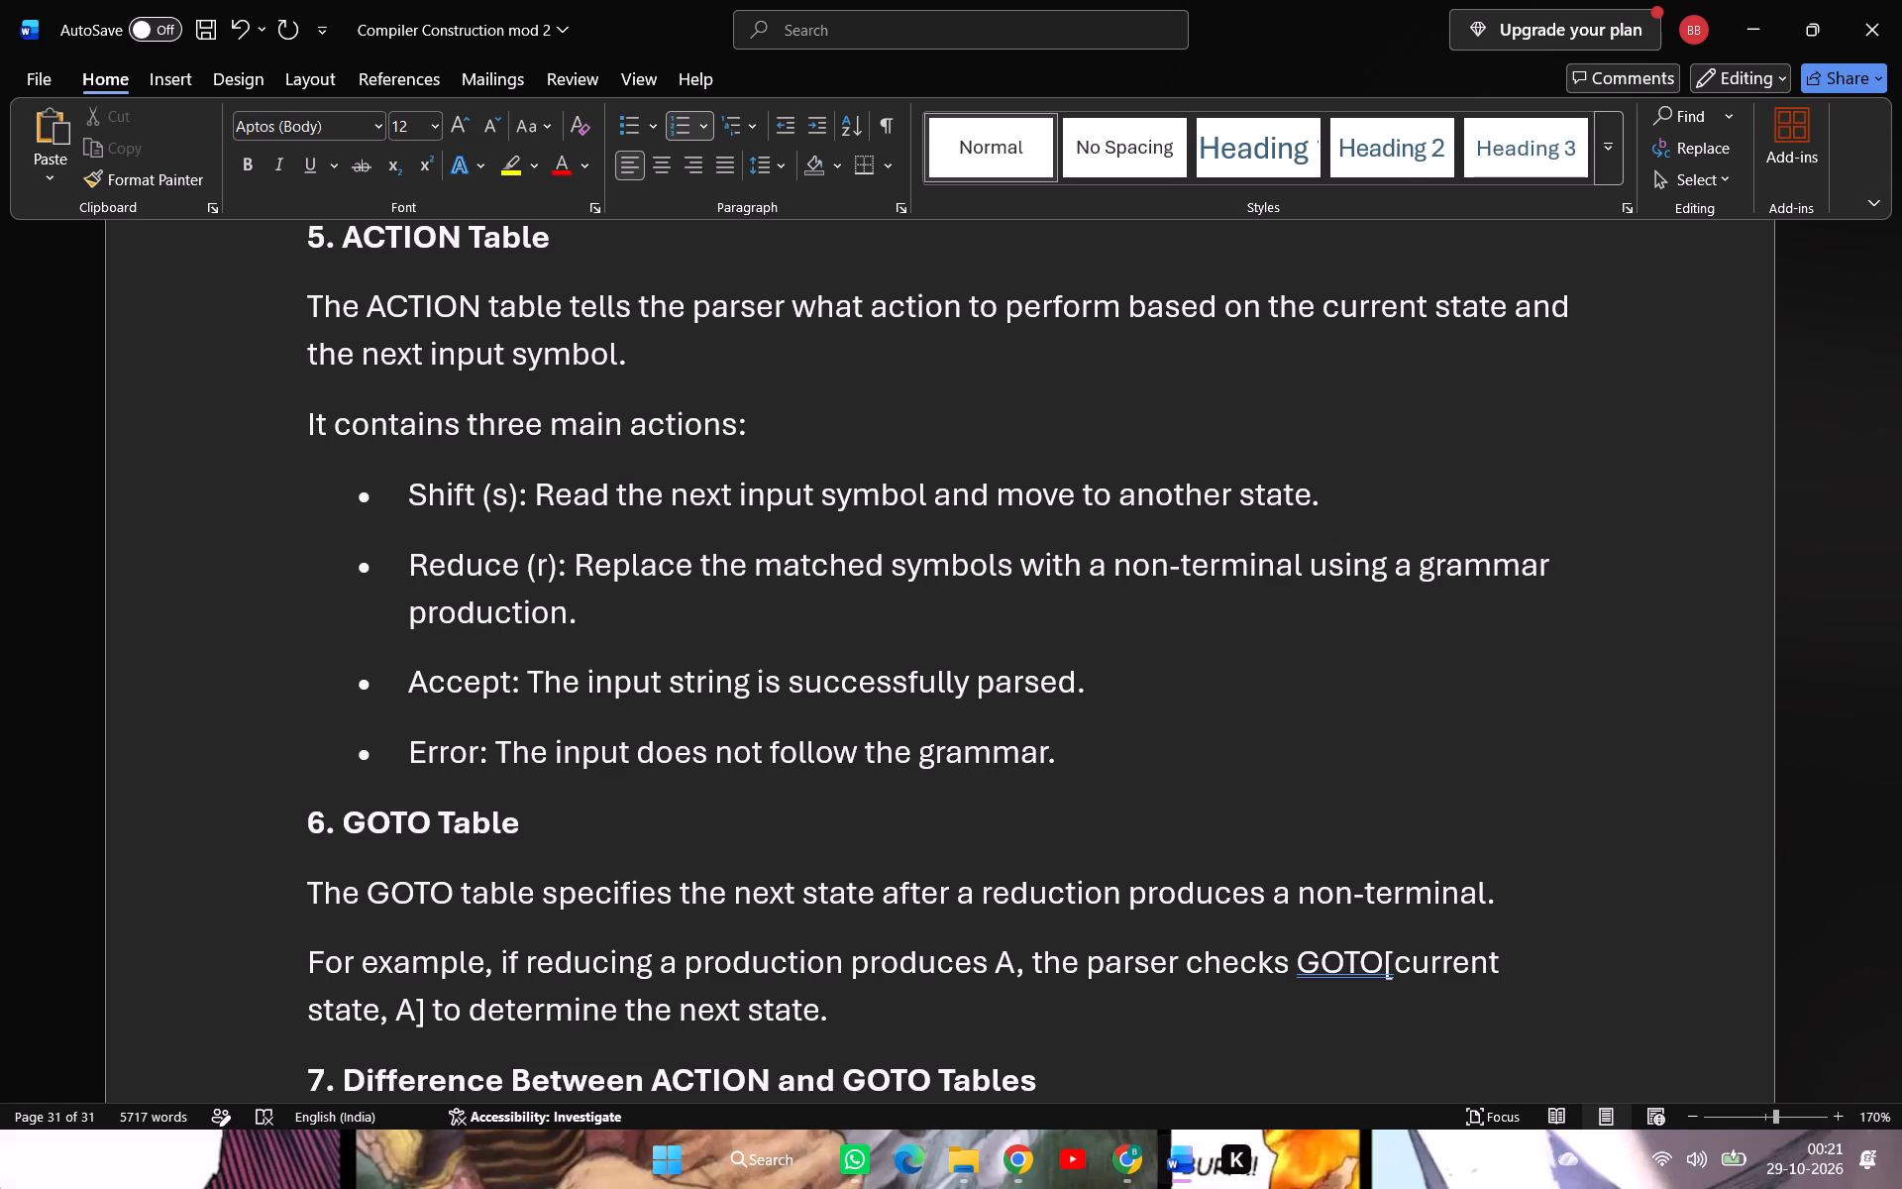
Continue reviewing question 15's answer from the ACTION Table actions through the GOTO Table section to the ACTION and GOTO comparison.
scroll(503, 701, "down", 1)
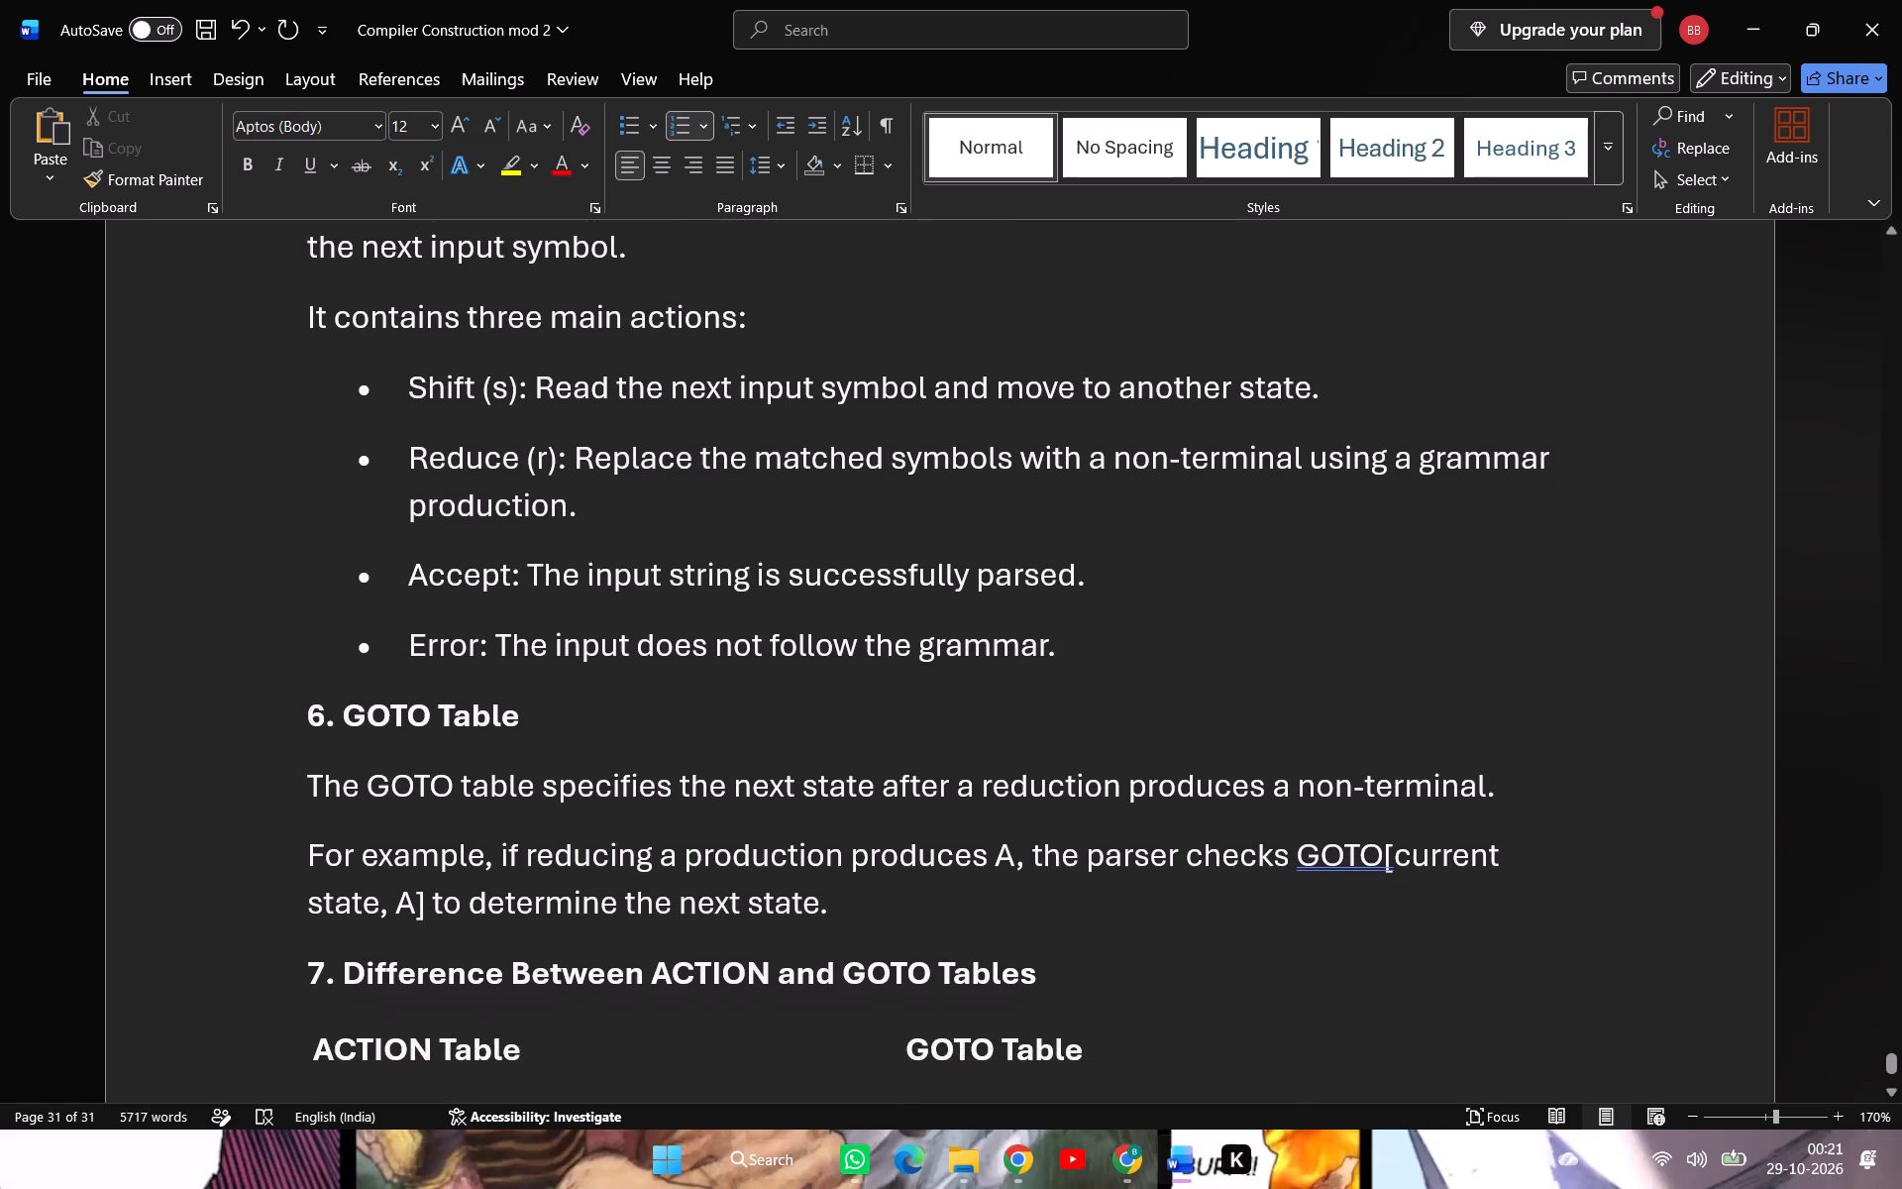
scroll(503, 701, "down", 1)
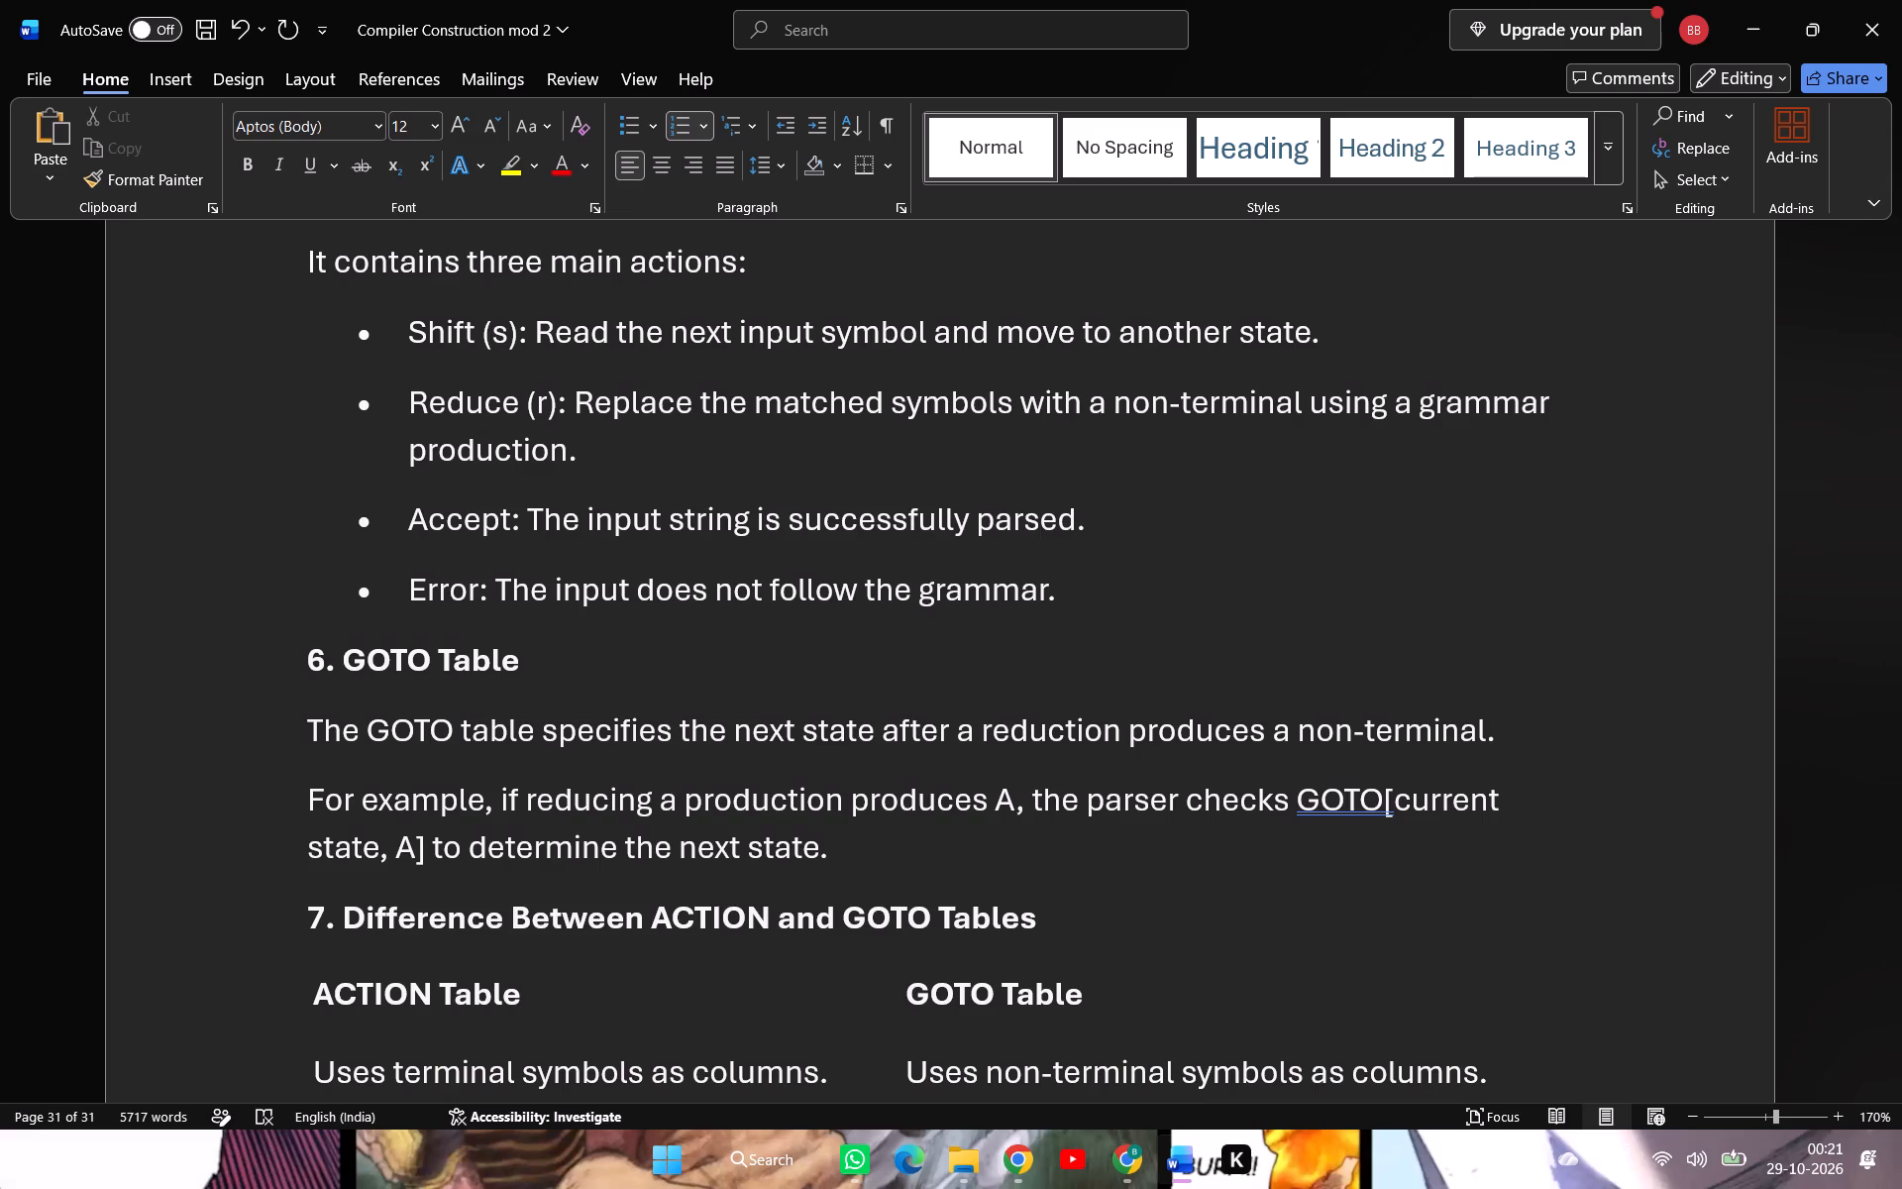
scroll(503, 701, "down", 1)
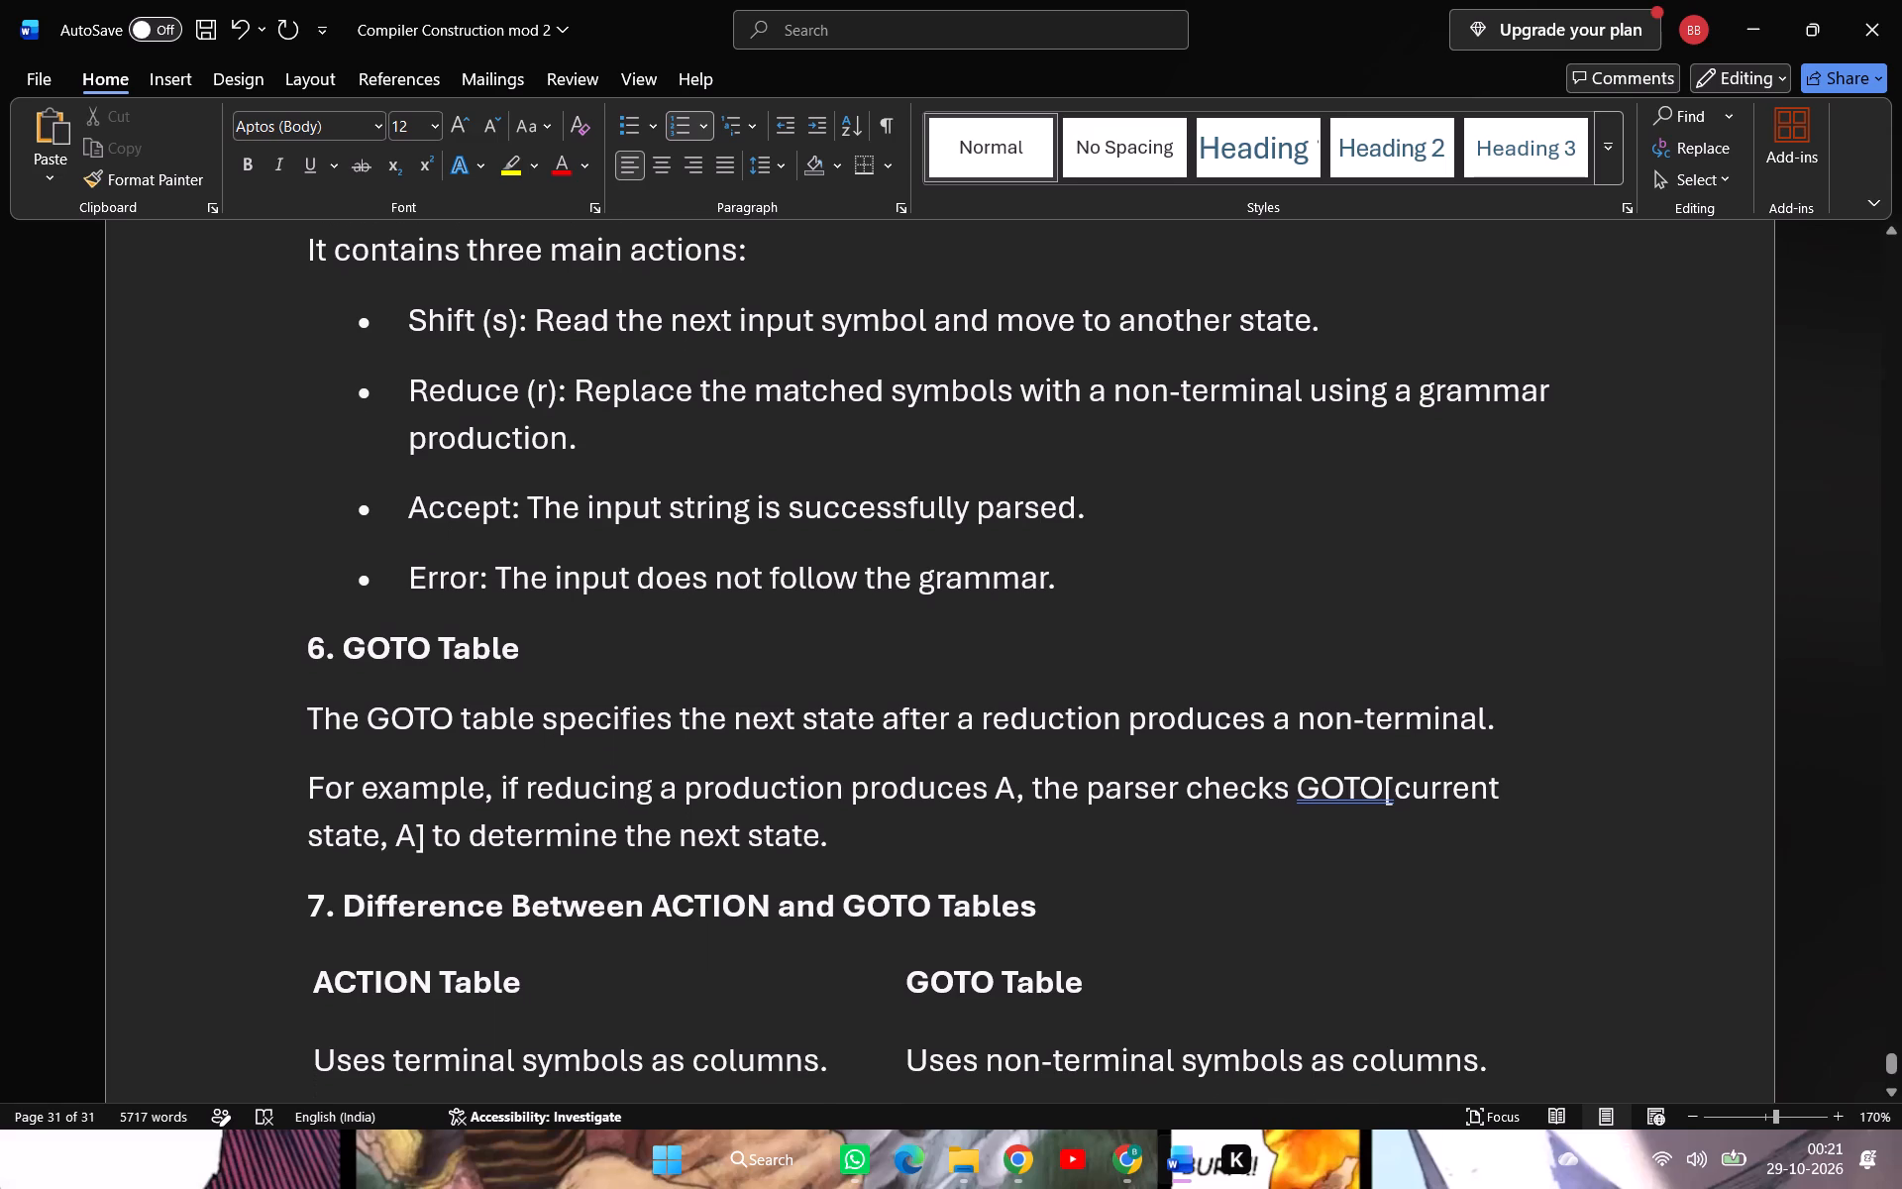
scroll(503, 701, "down", 1)
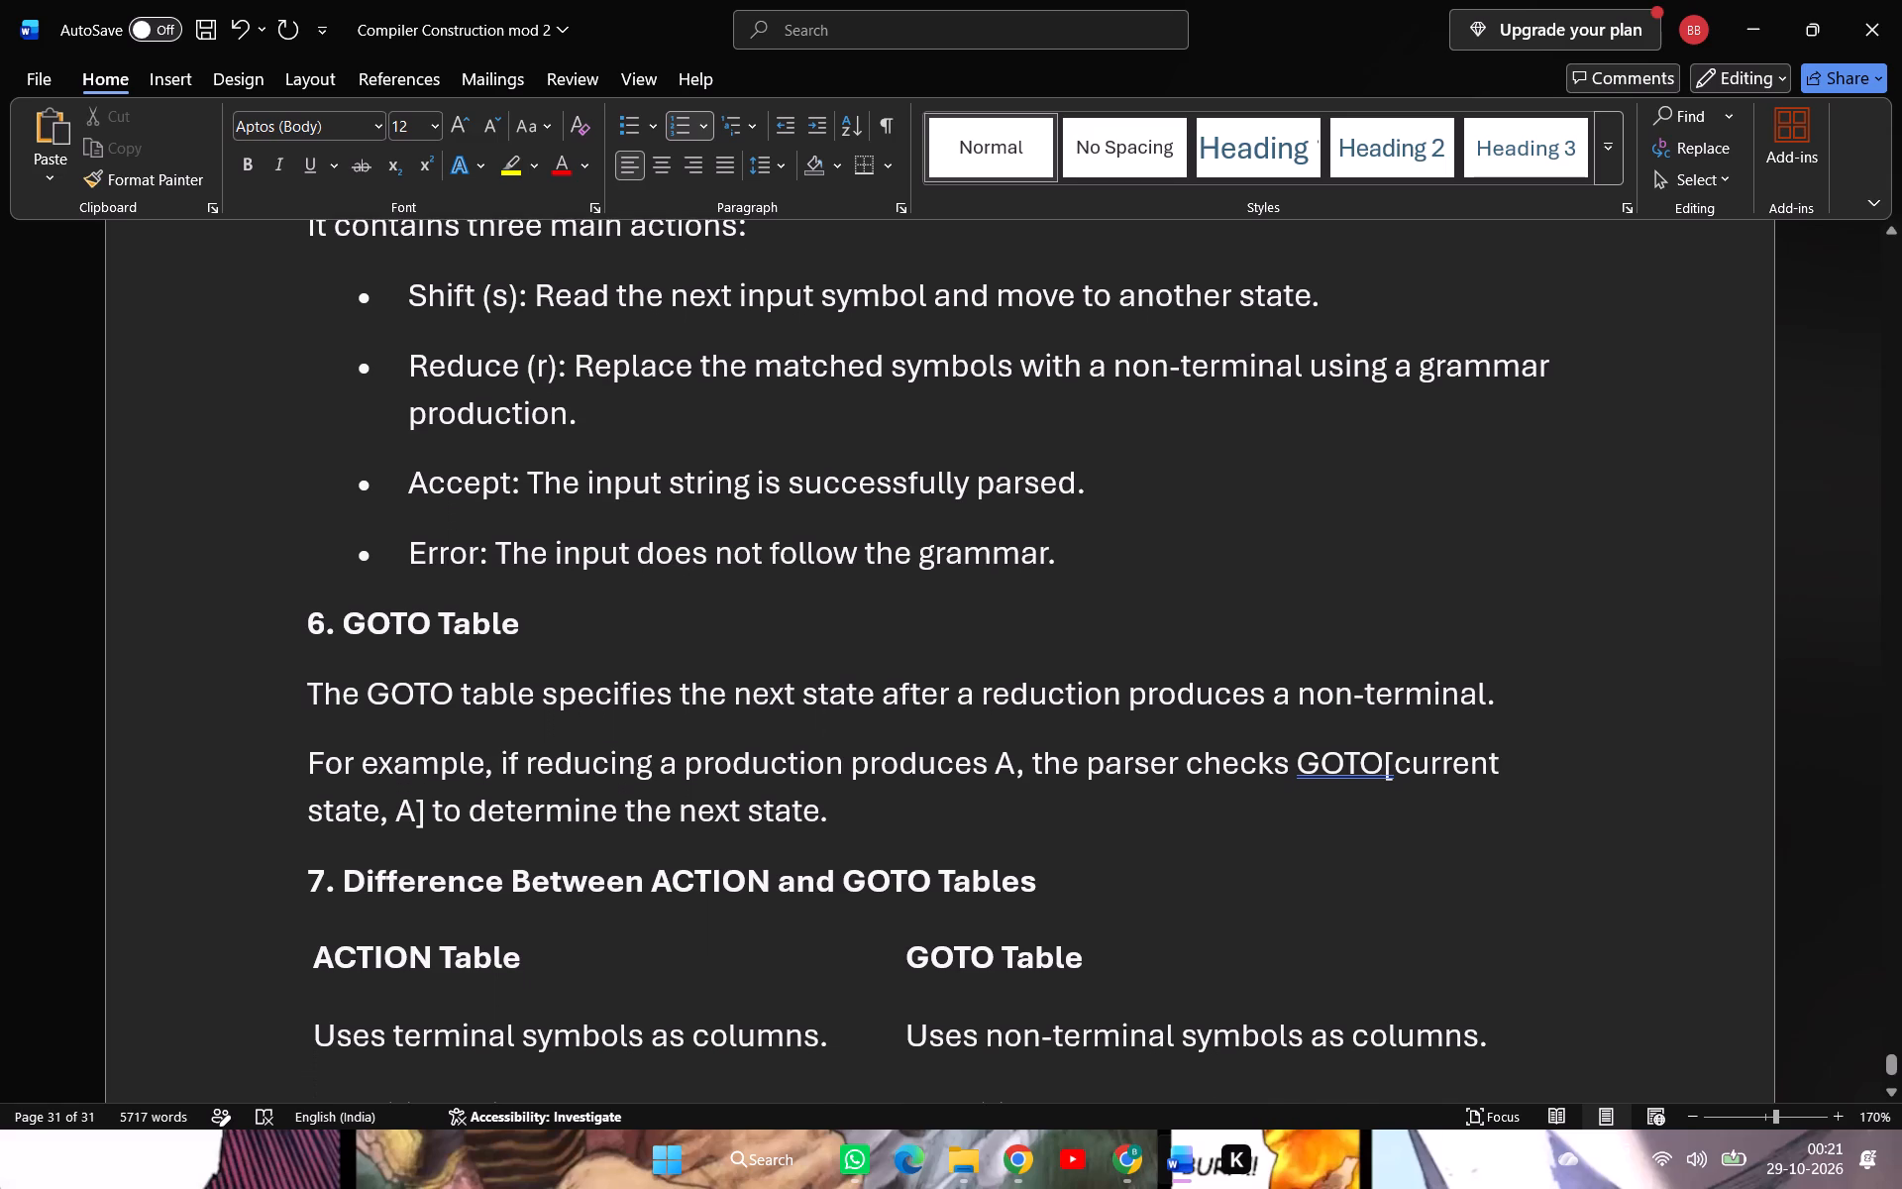
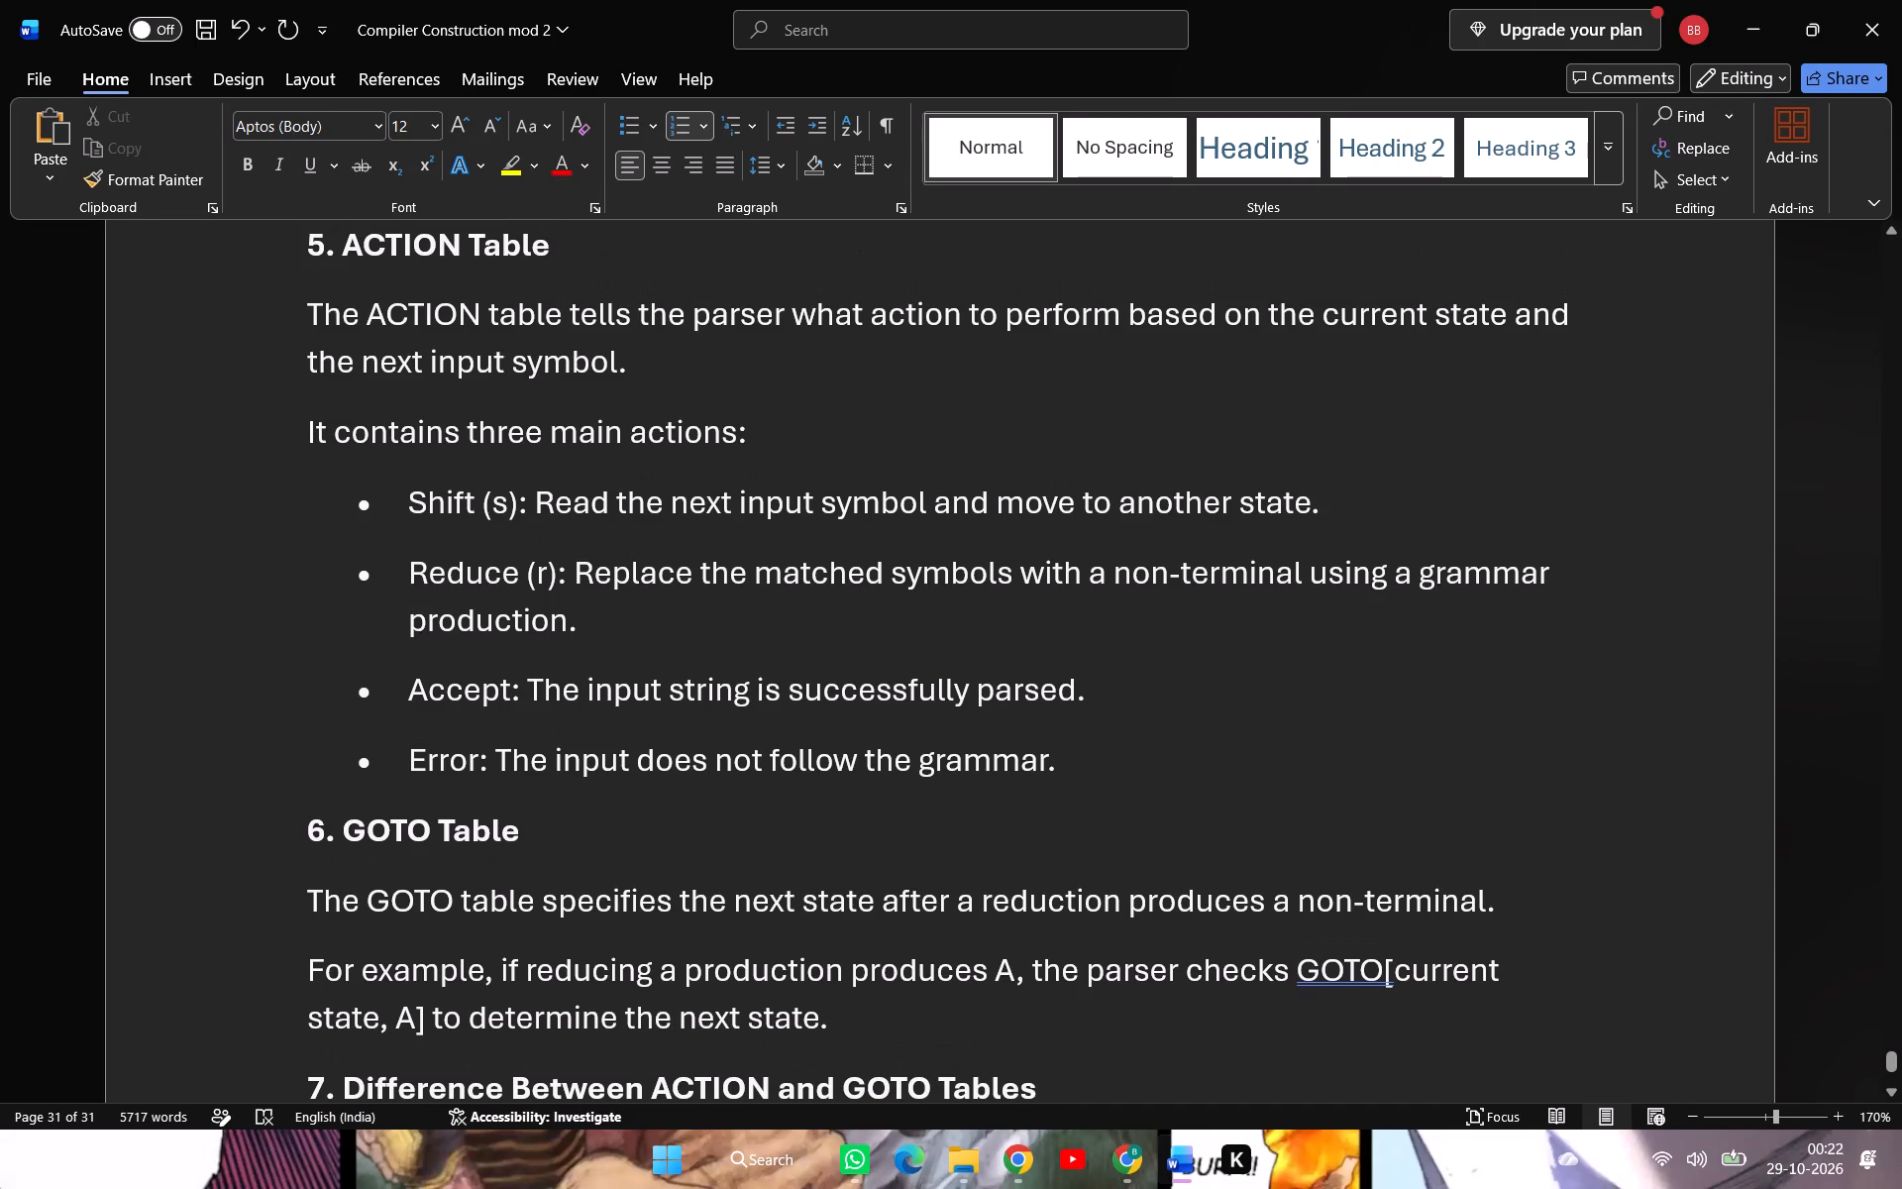
Read question 15's ACTION Table actions, GOTO Table section and the start of the ACTION and GOTO comparison table.
scroll(503, 689, "right", 1)
scroll(503, 689, "down", 1)
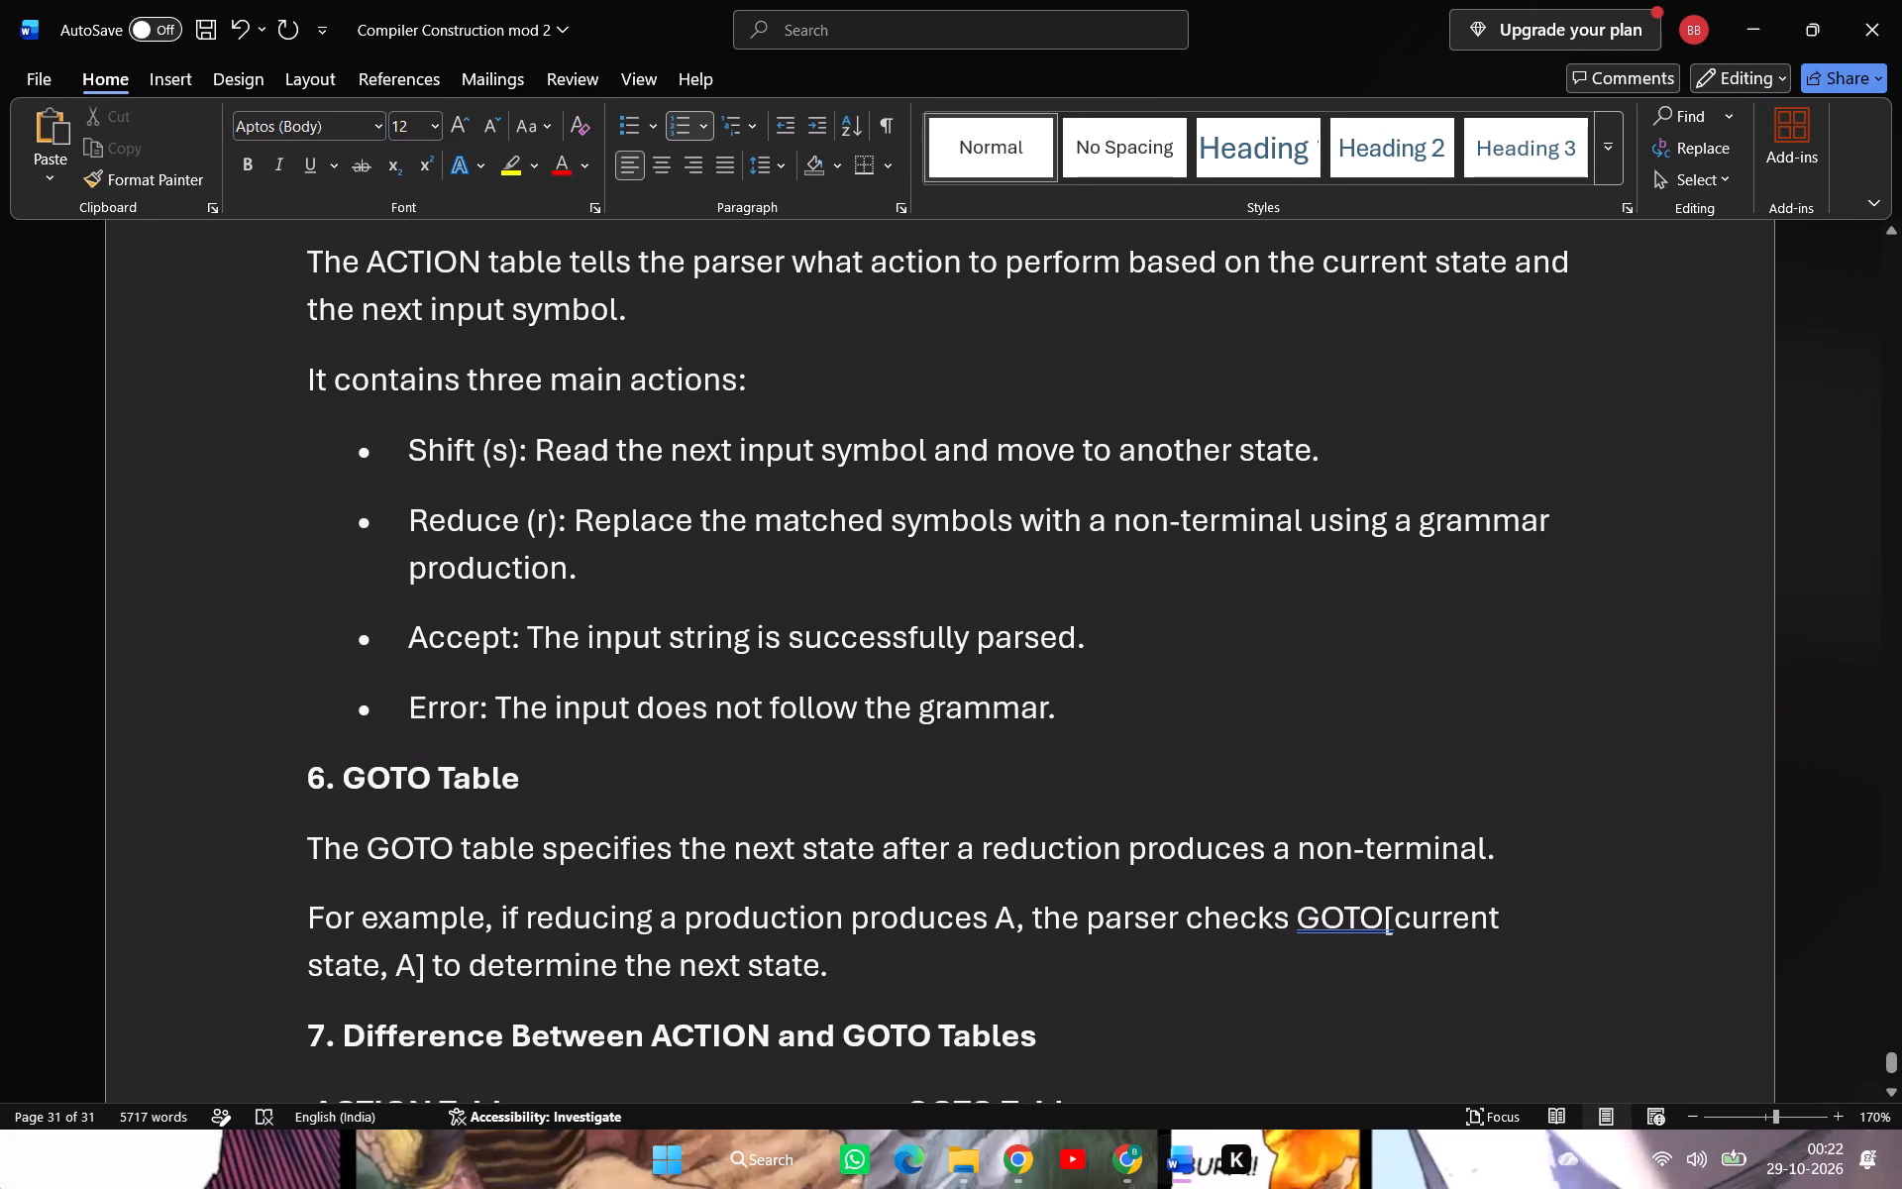
scroll(503, 689, "down", 1)
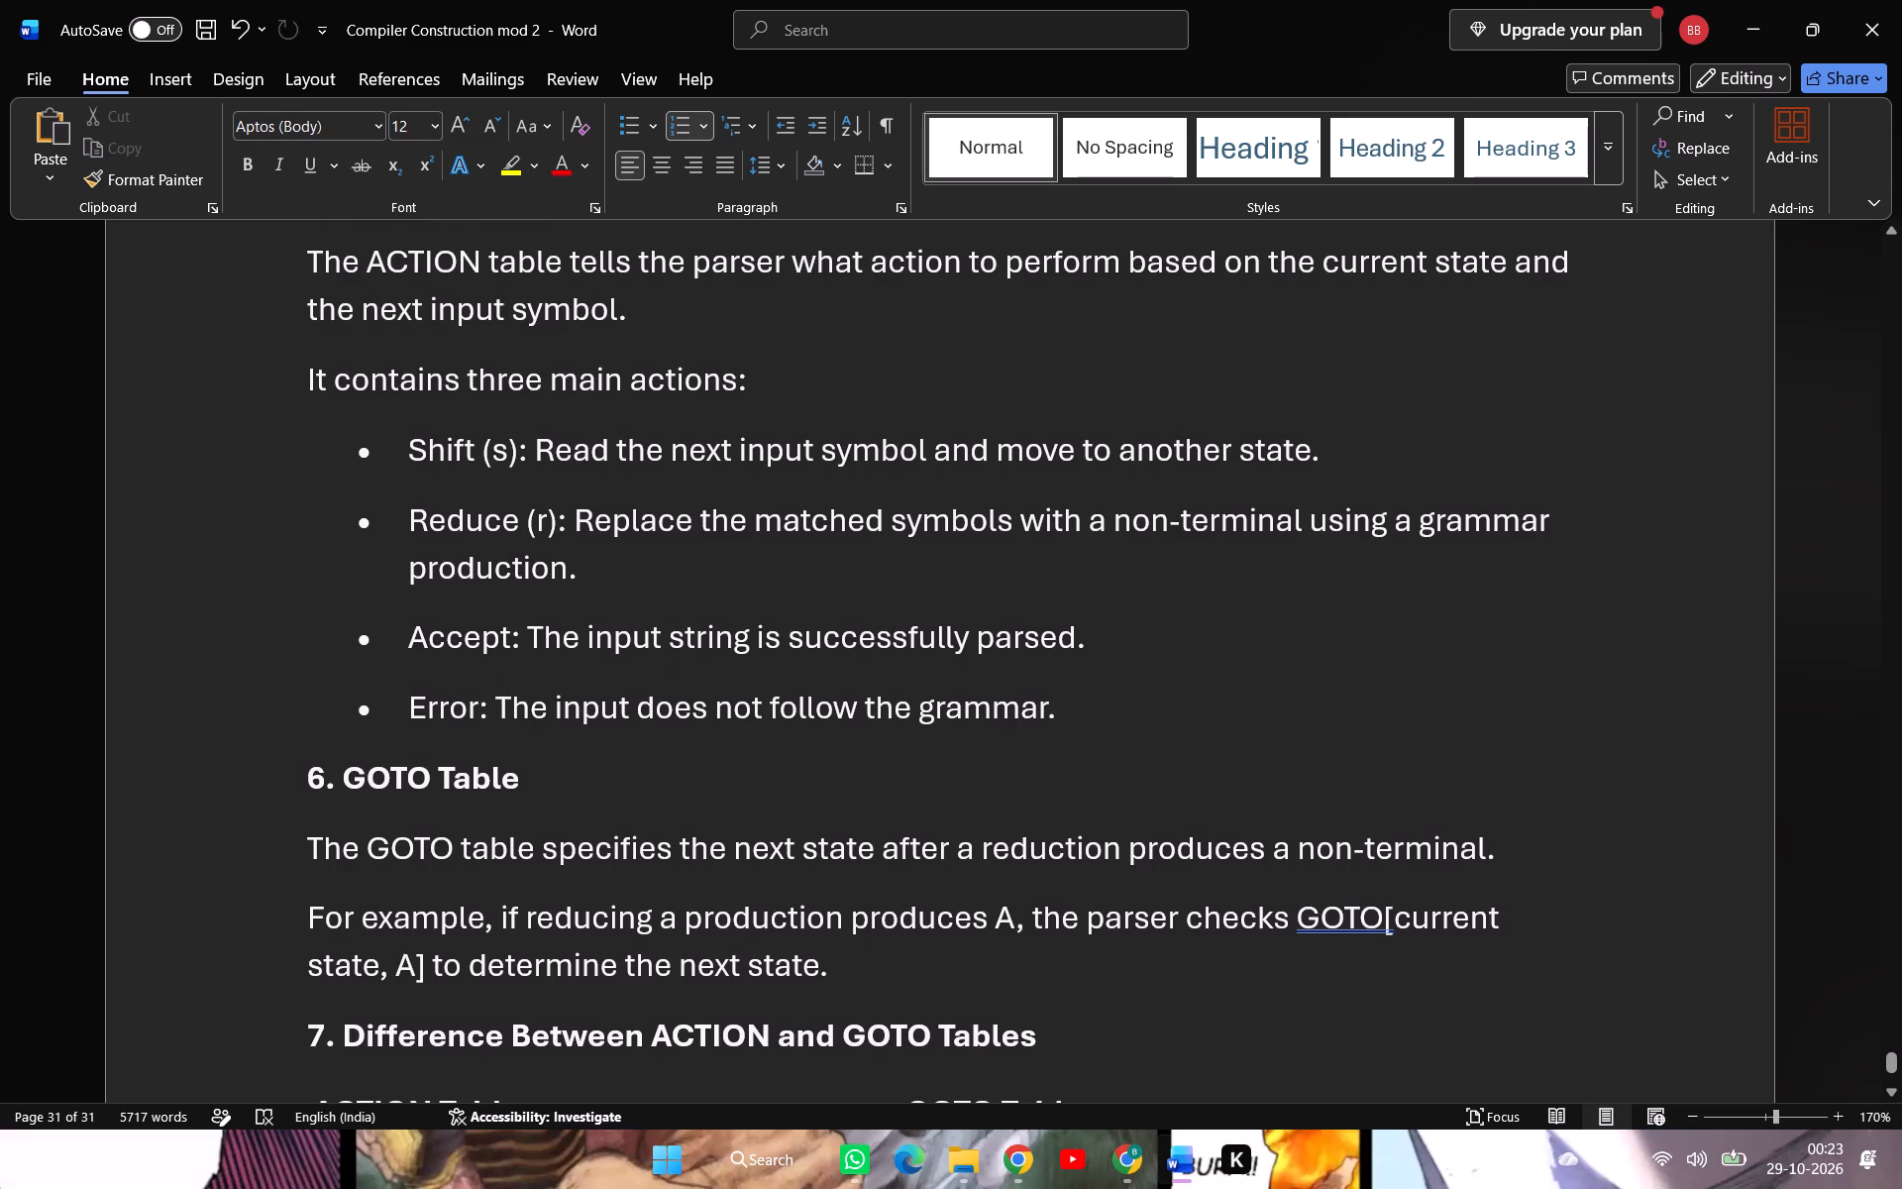
scroll(503, 689, "down", 2)
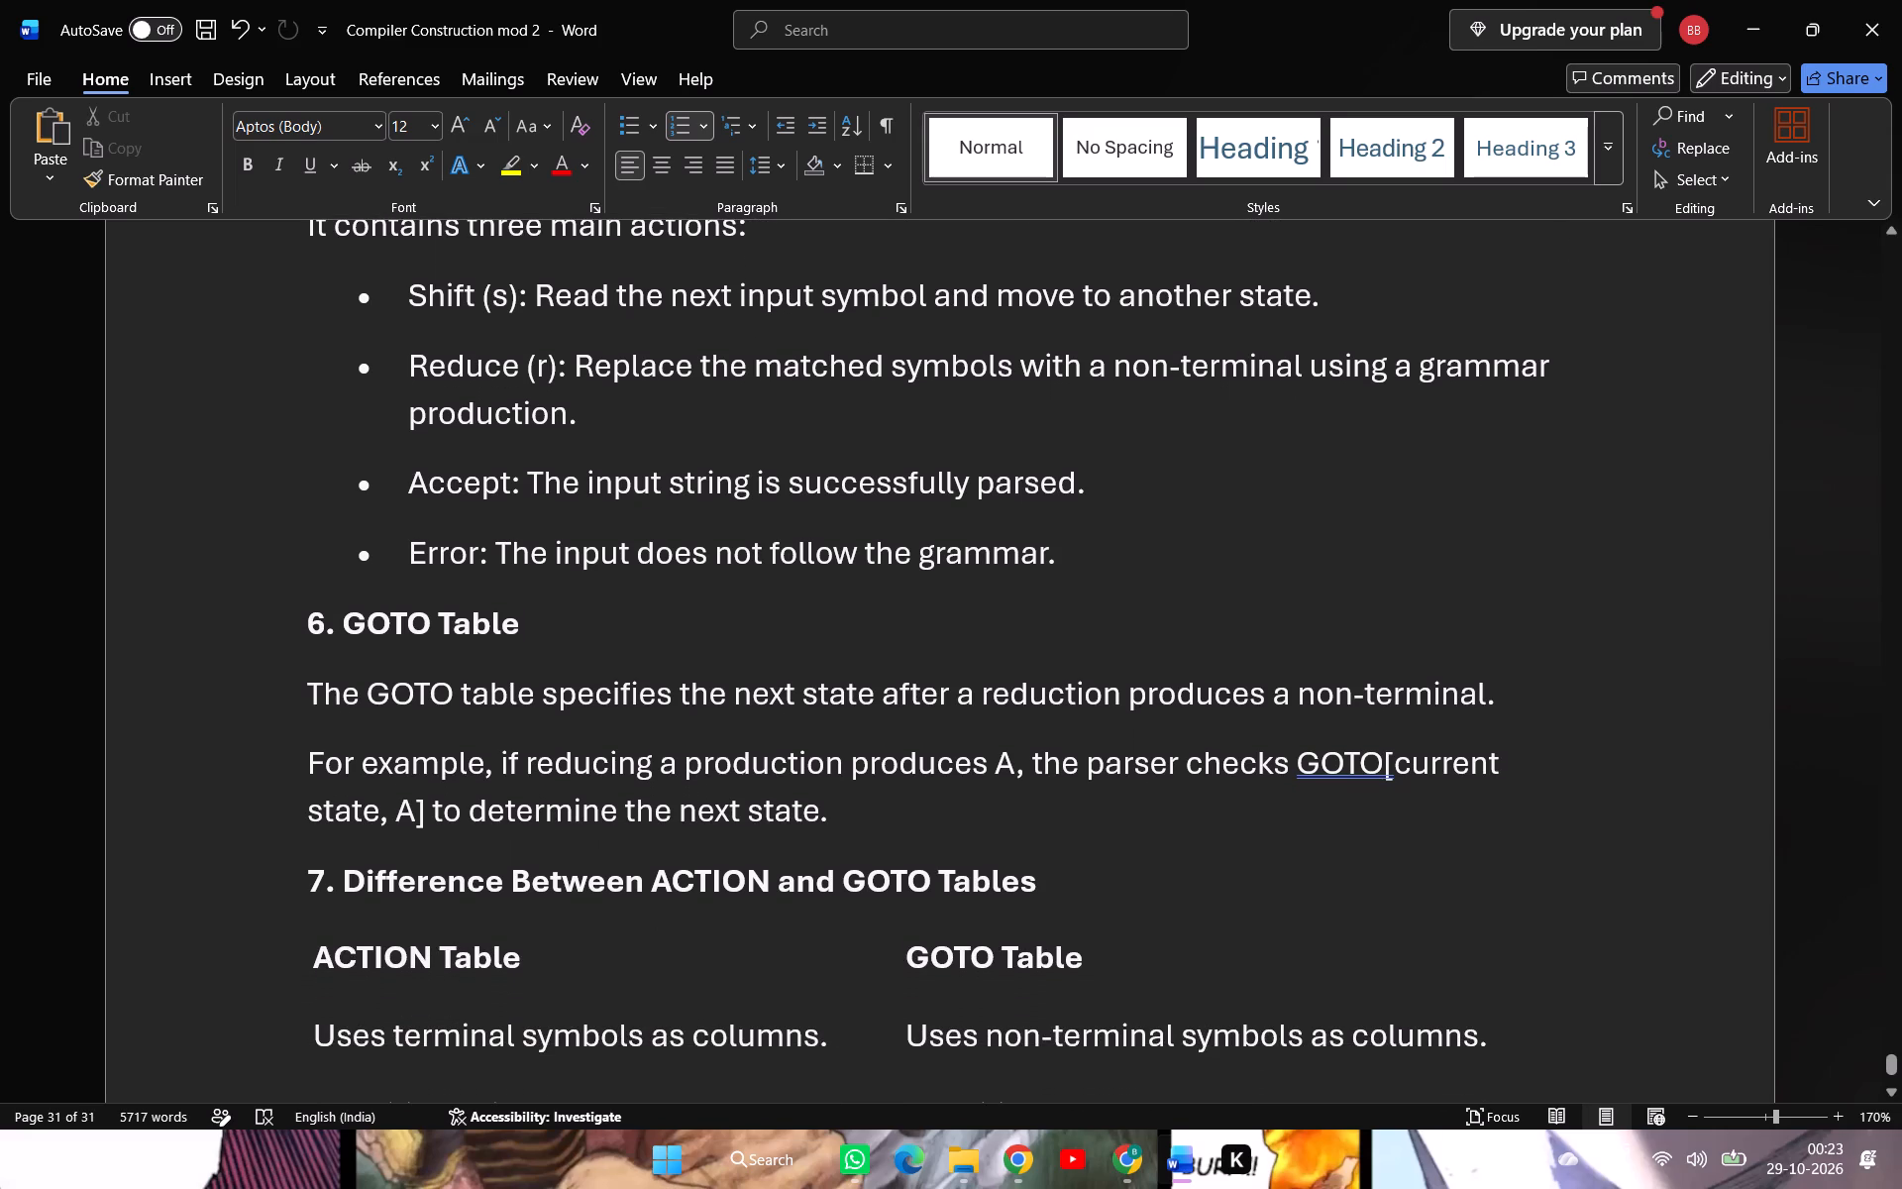
scroll(642, 872, "down", 1)
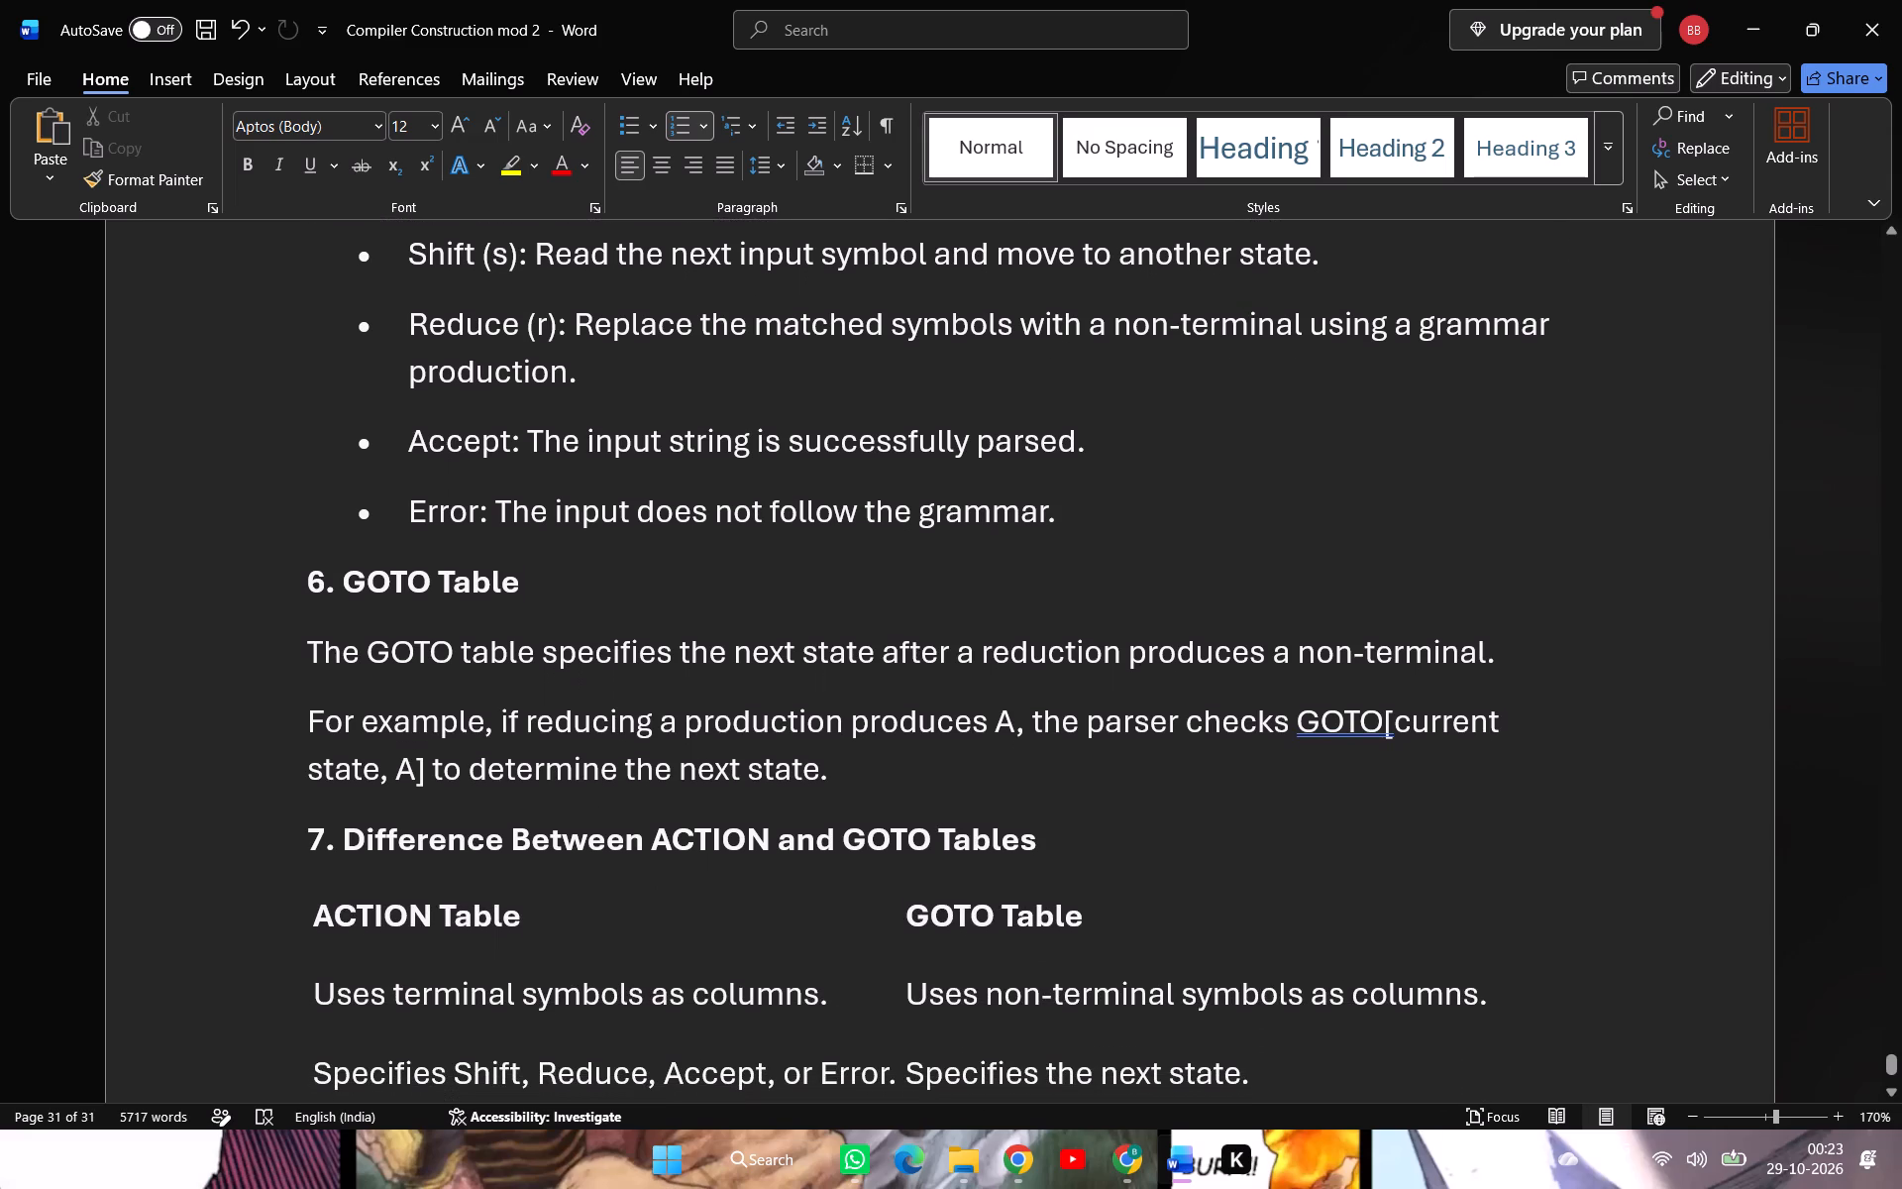
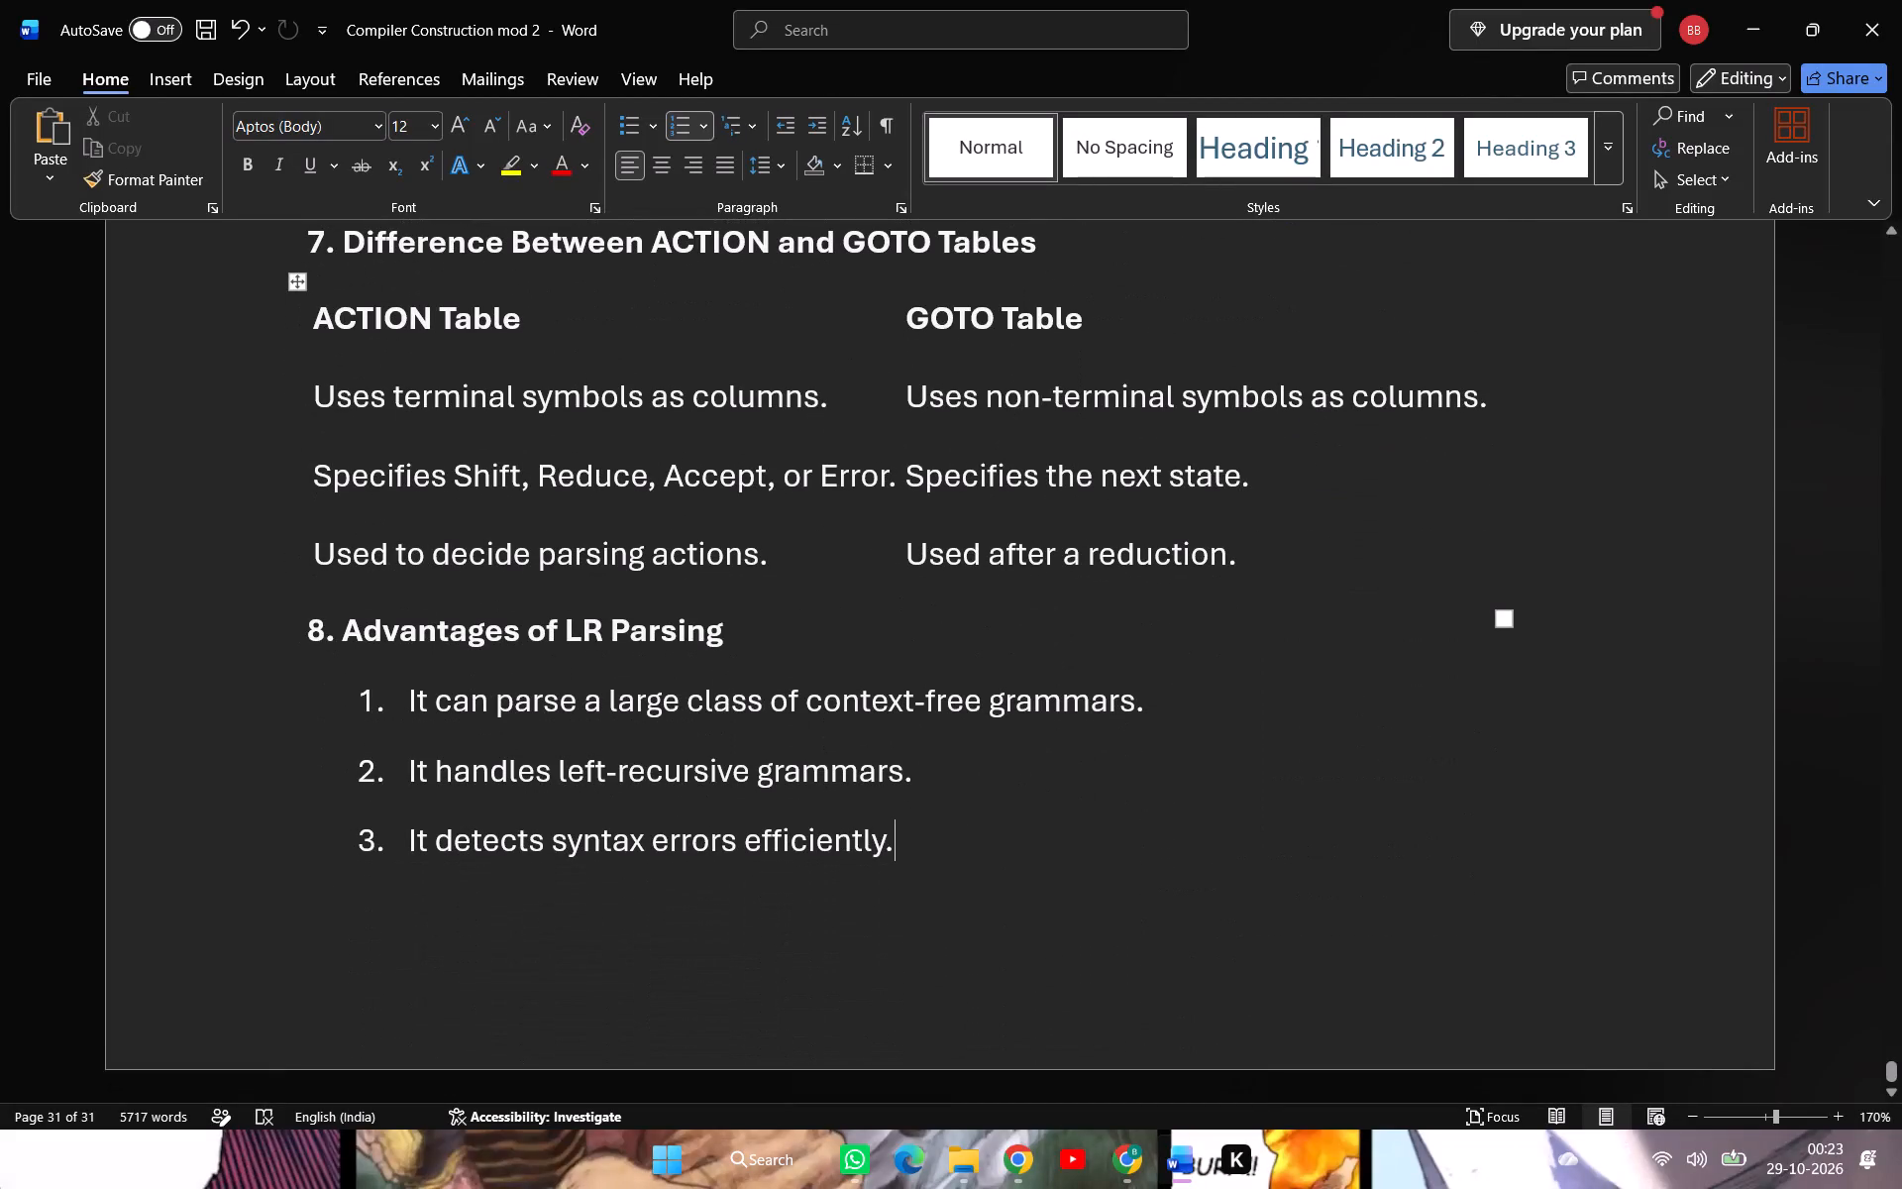
Save the Compiler Construction mod 2 document after checking its final page, and close it.
scroll(642, 872, "down", 18)
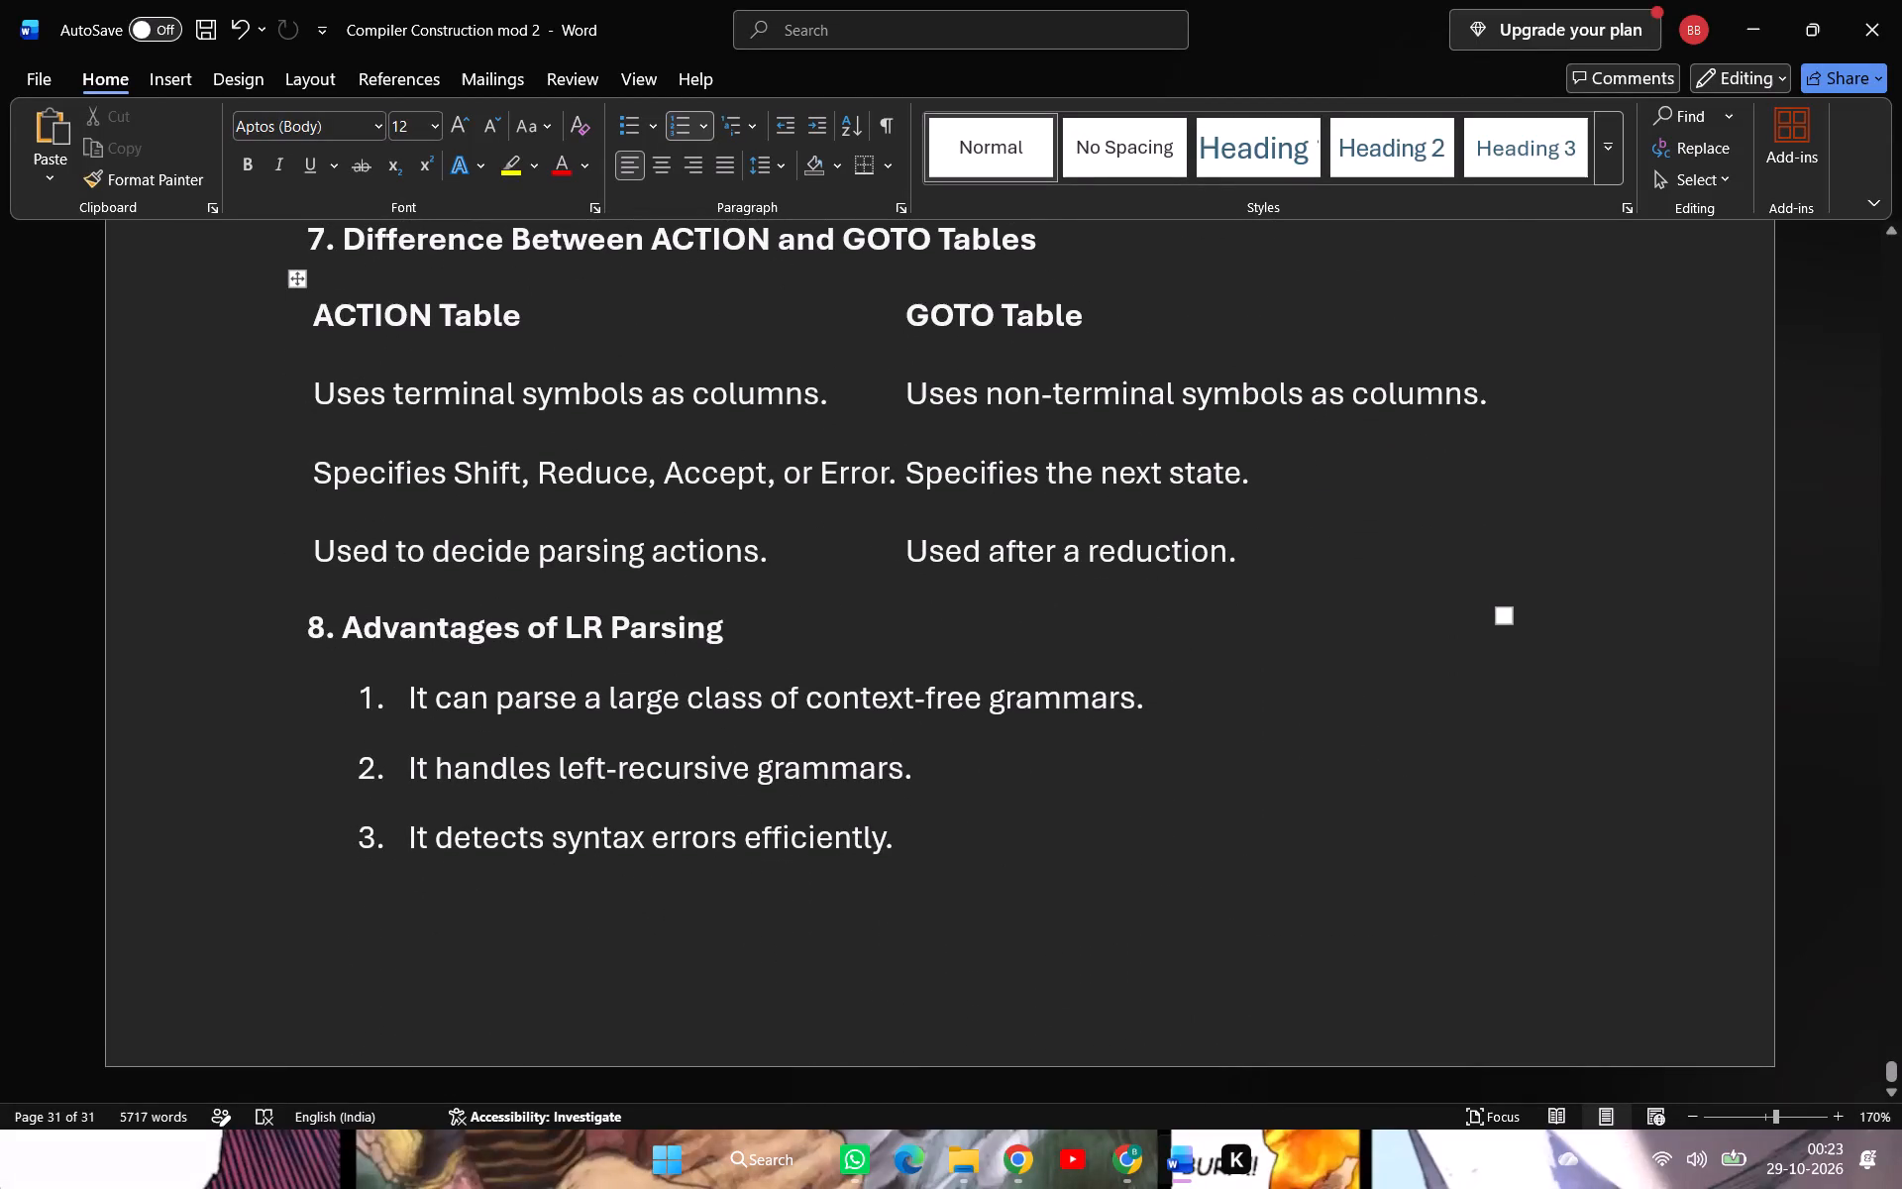
scroll(642, 872, "down", 3)
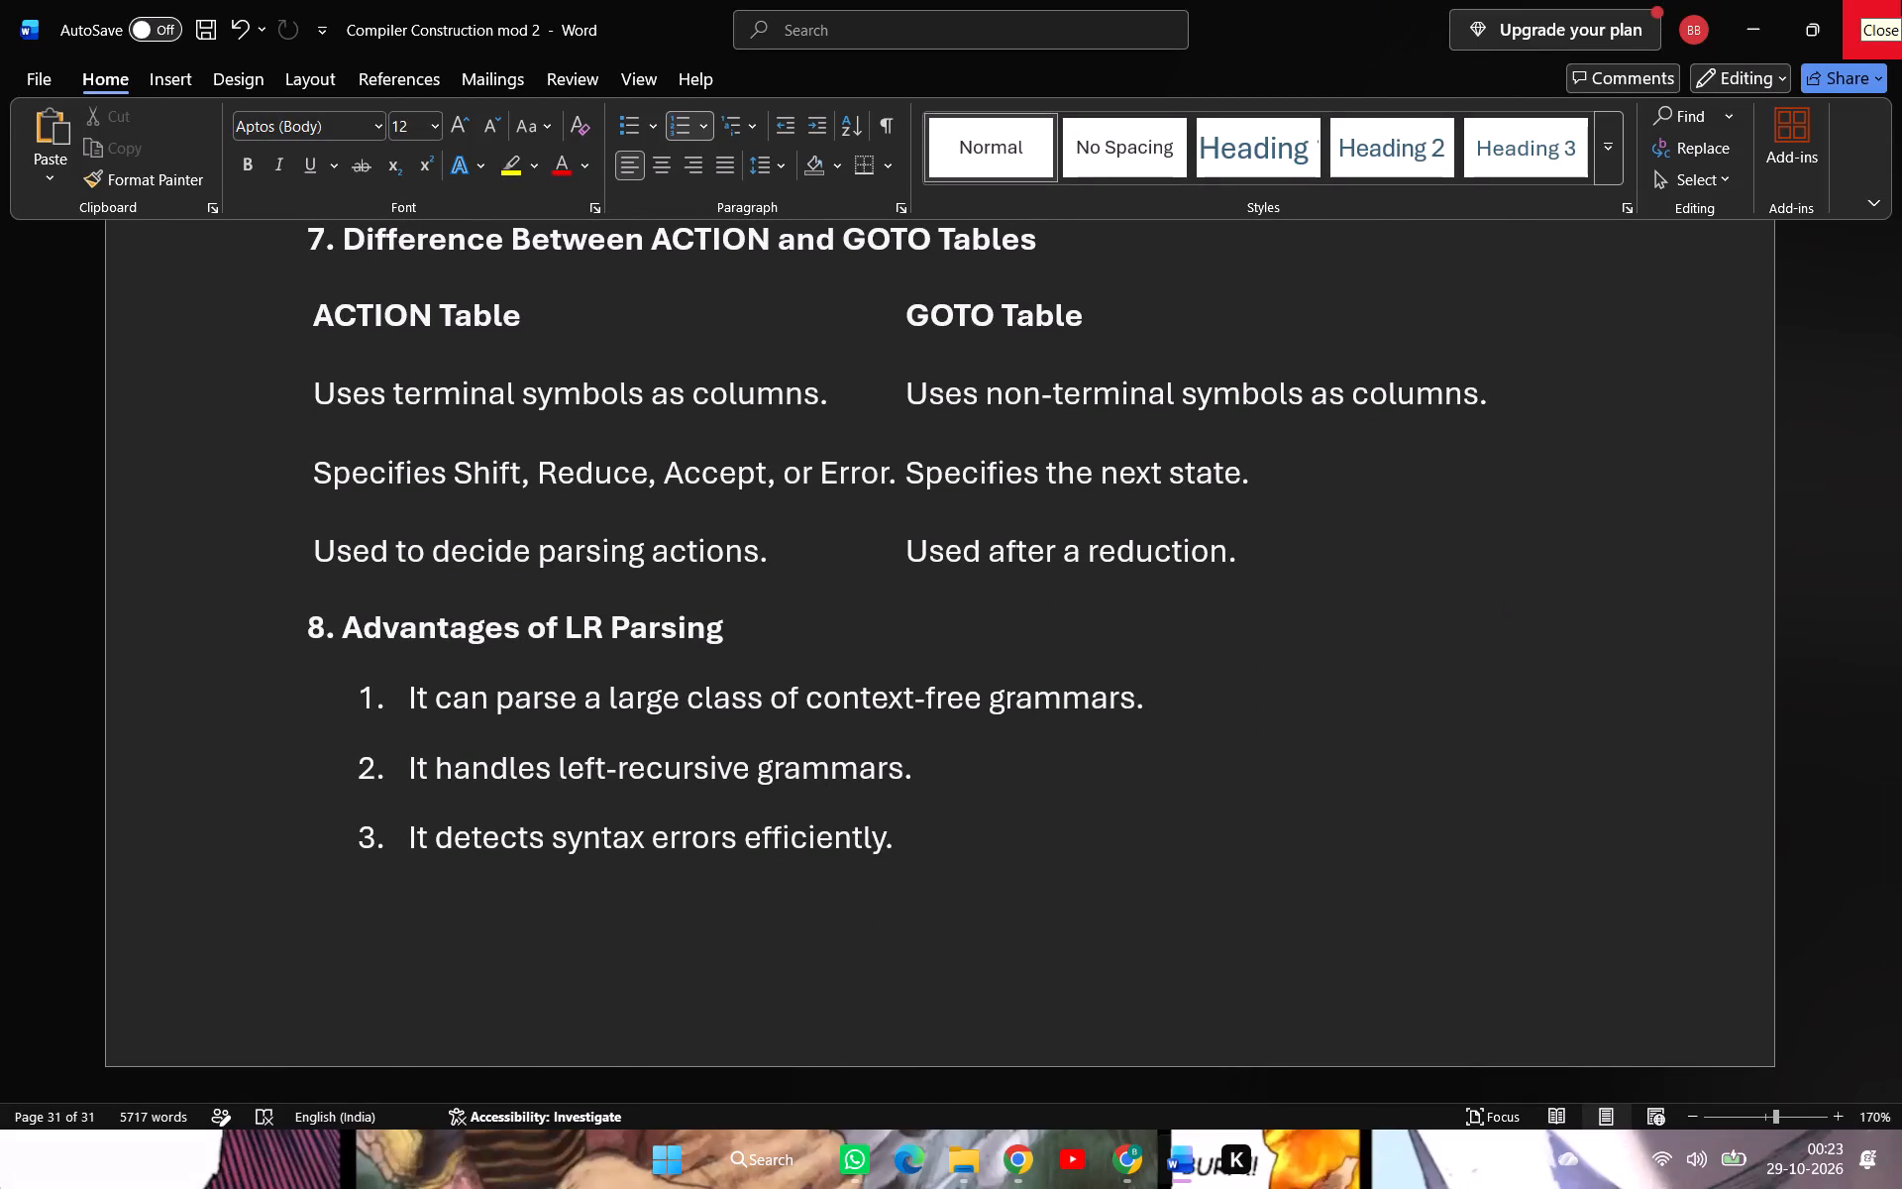
key("ctrl+s")
left_click(1901, 0)
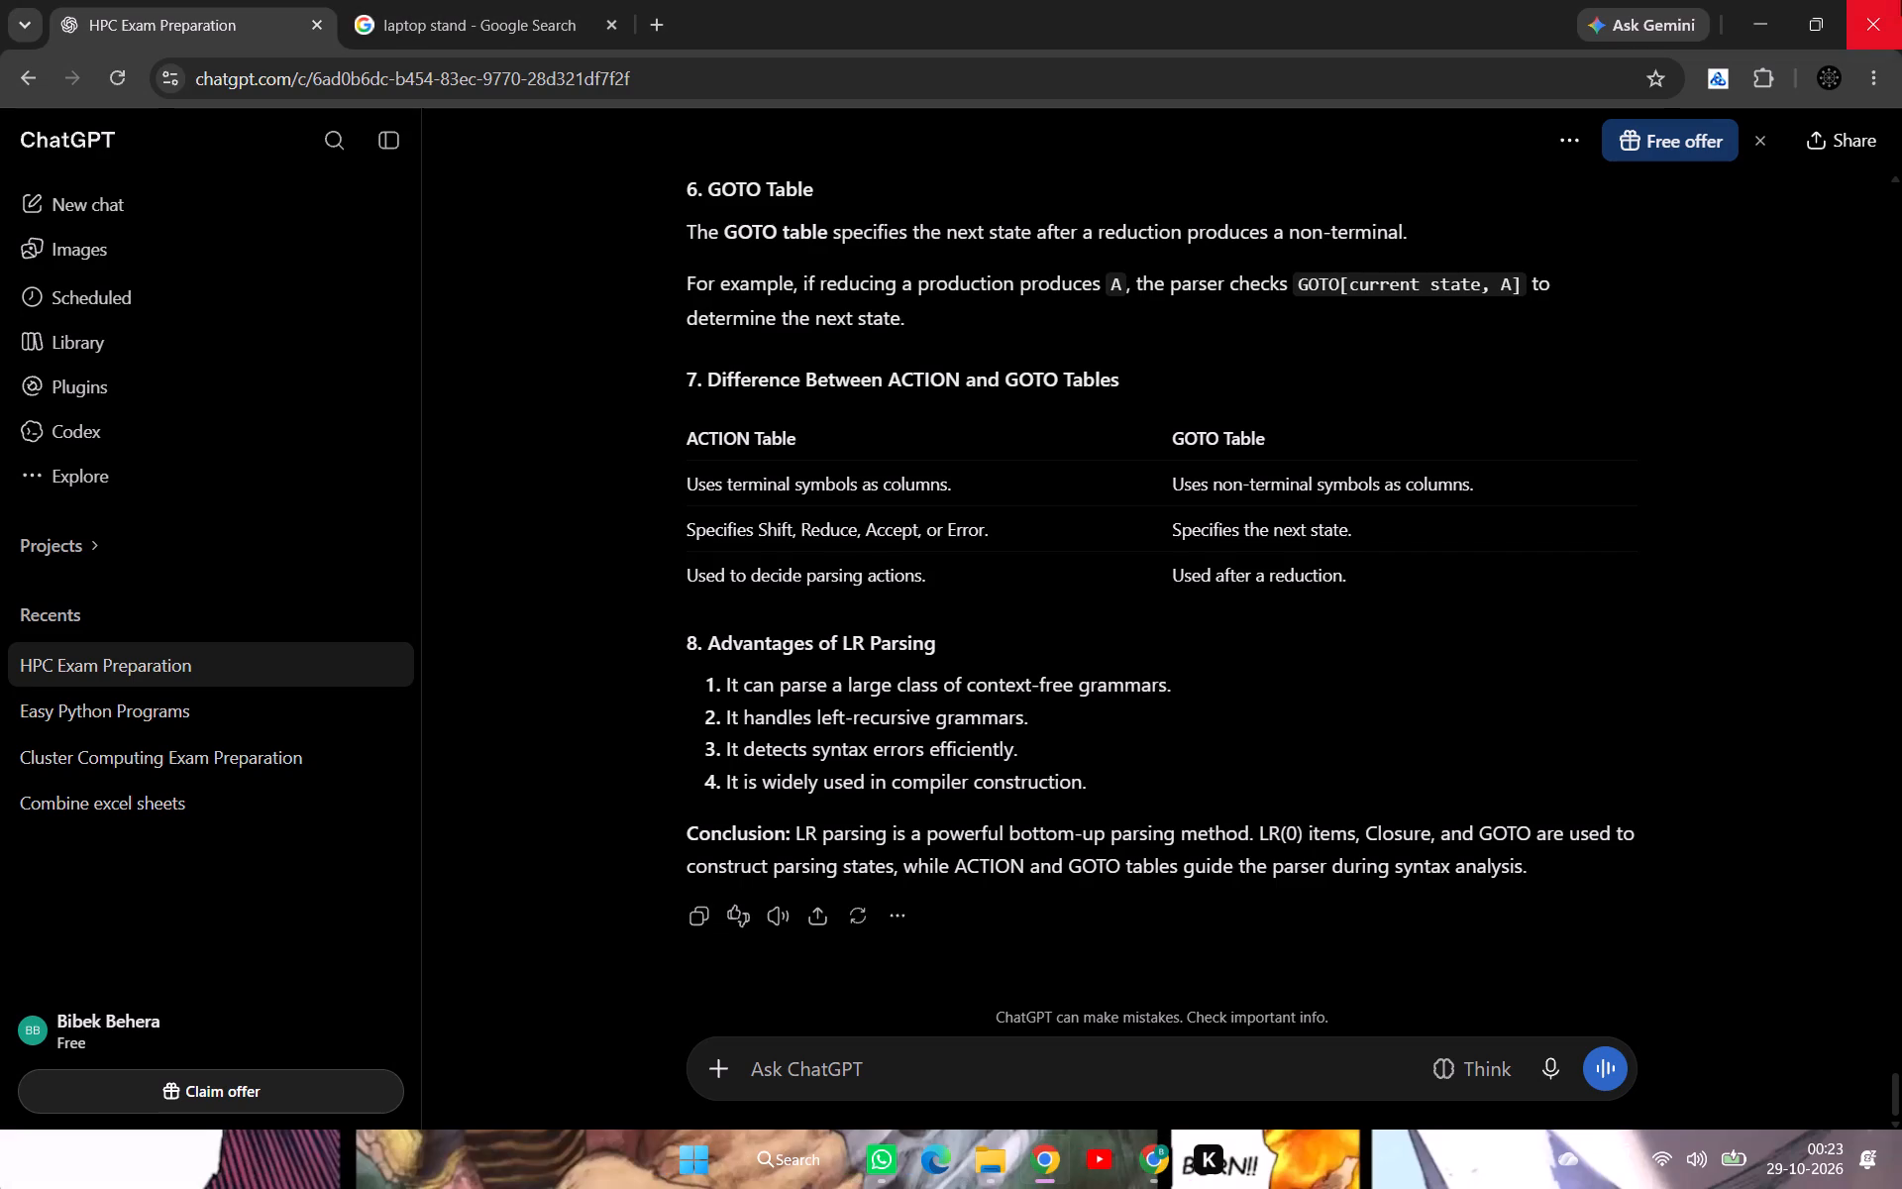
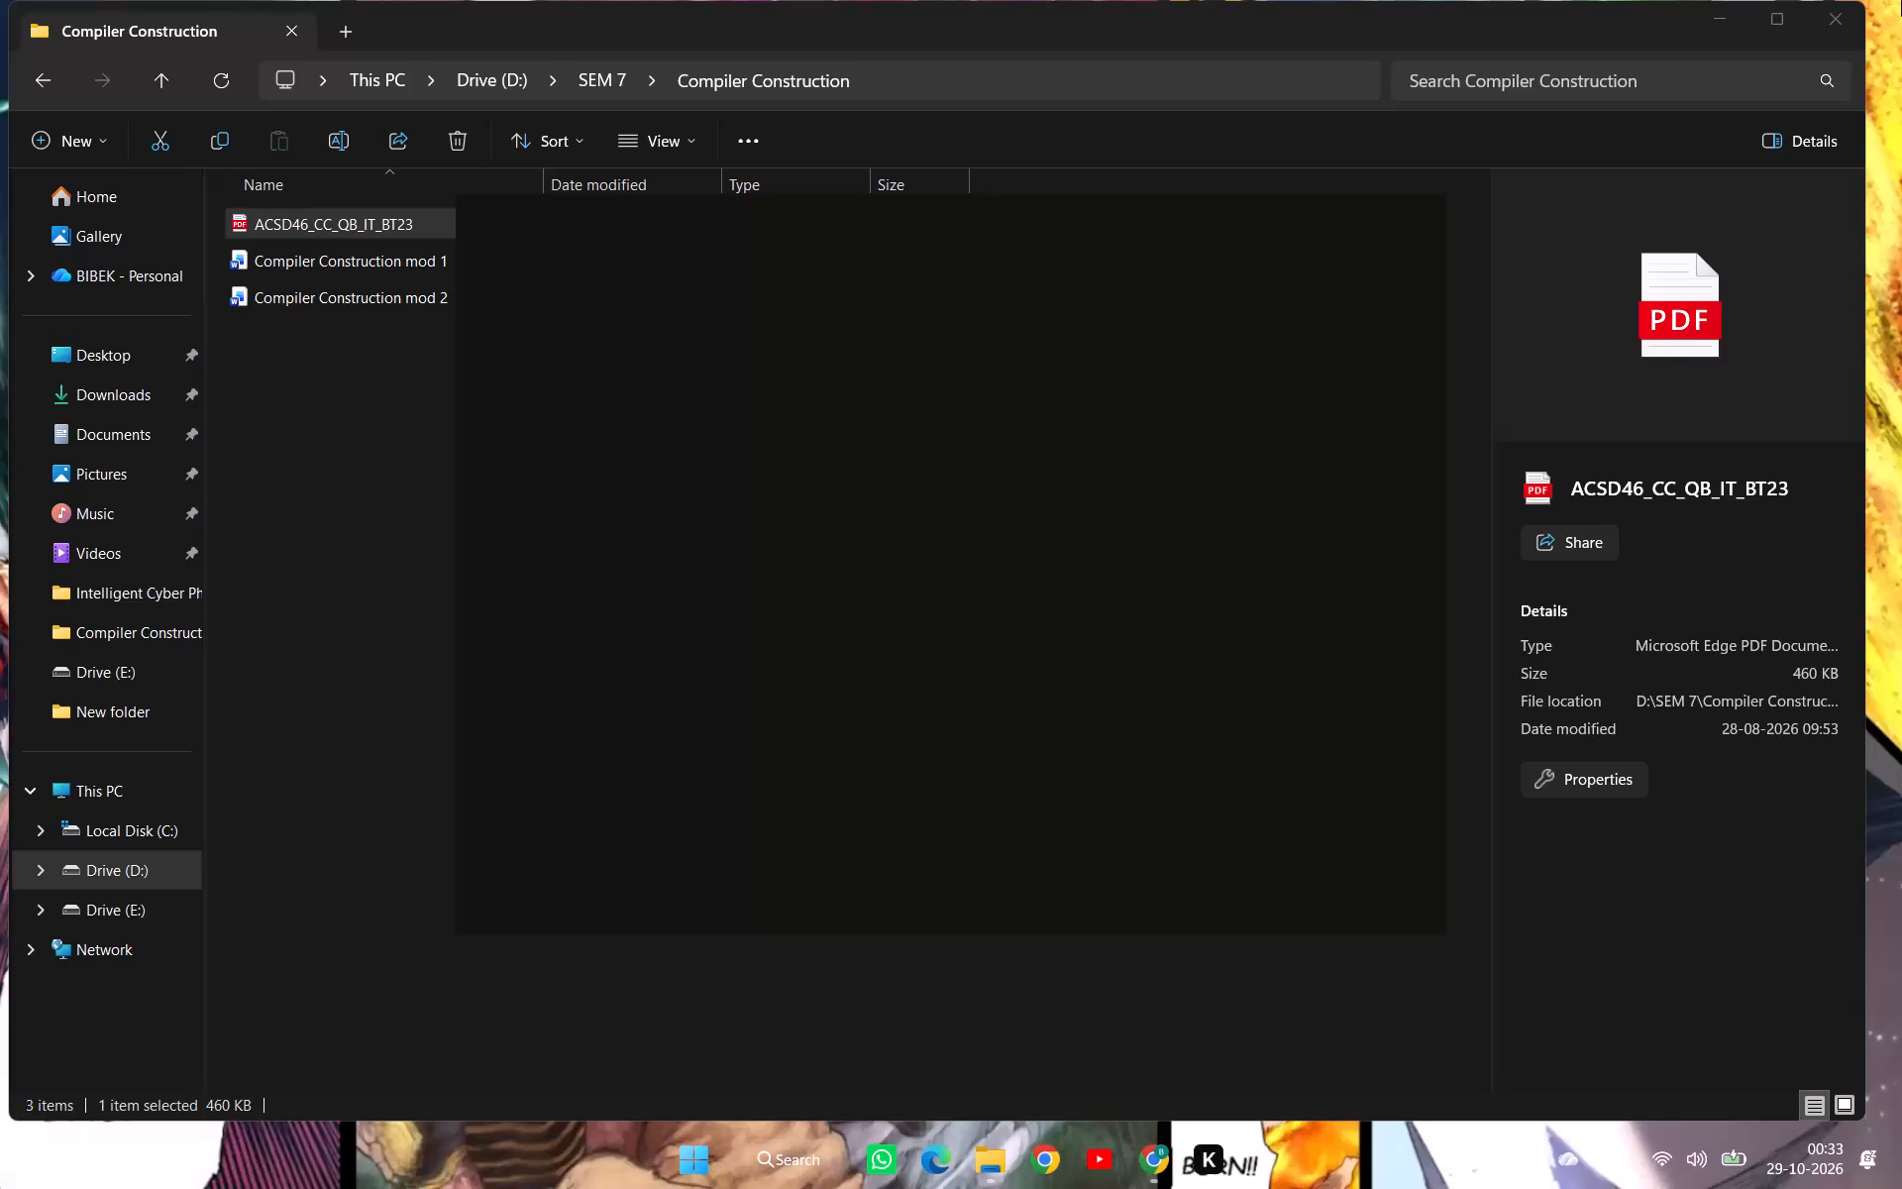
Close the Compiler Construction folder window in File Explorer.
left_click(1822, 19)
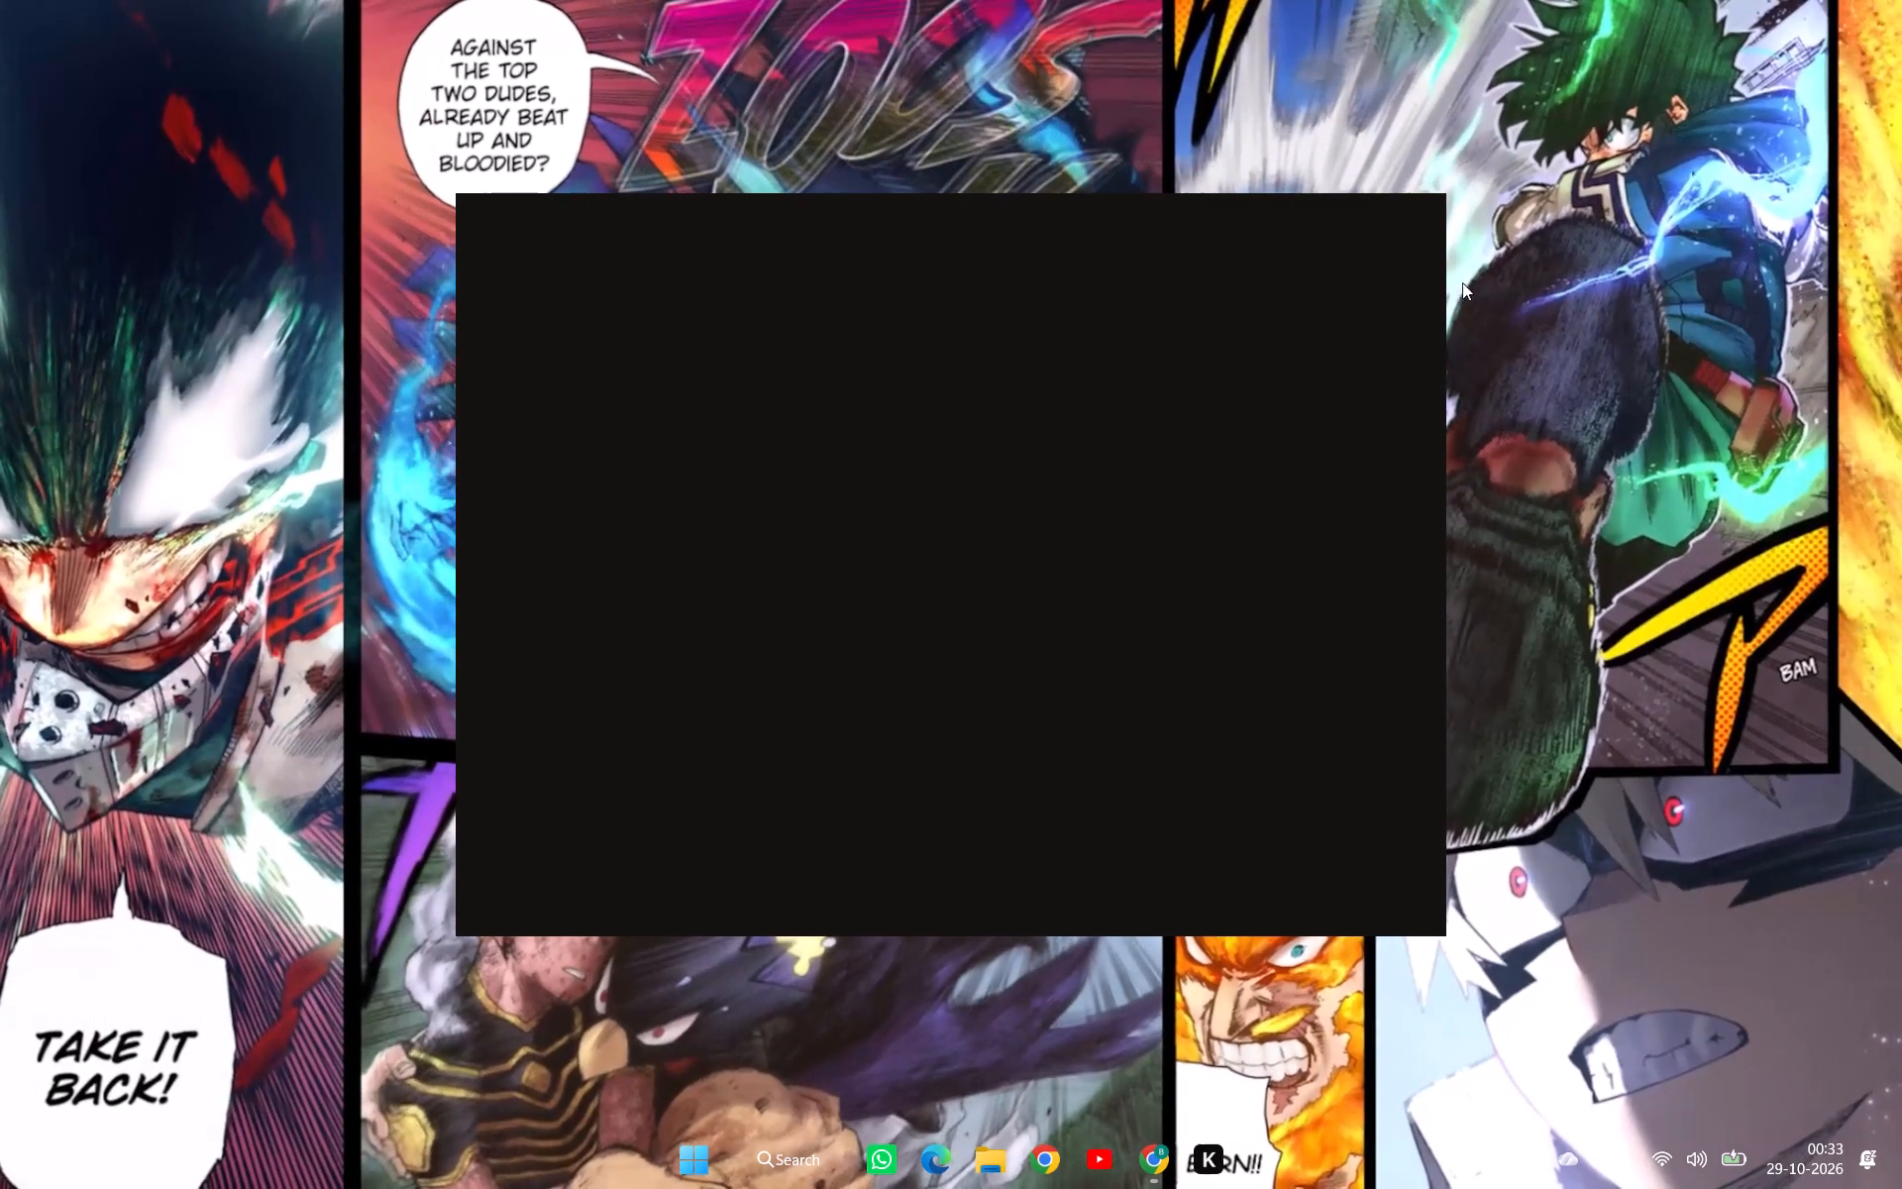